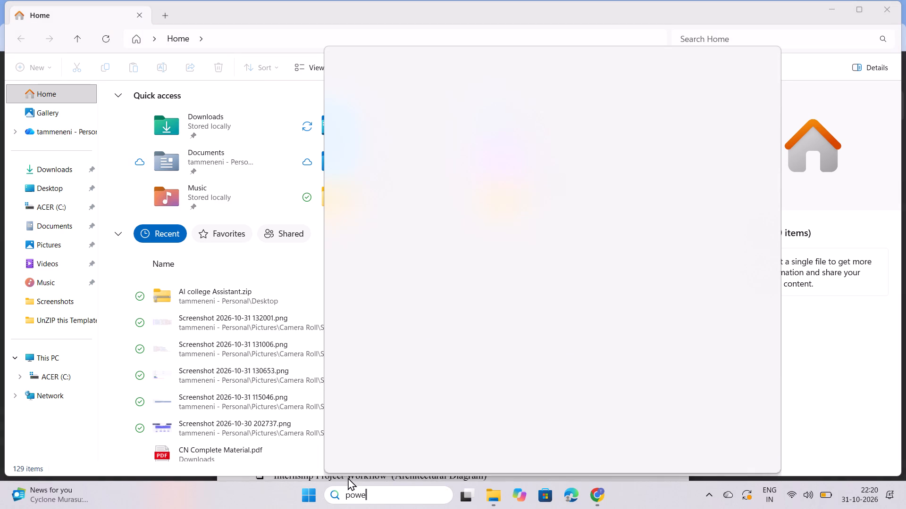
Search the computer for PowerPoint 2013 and launch it.
{"action": "type", "text": "r"}
{"action": "type", "text": "poi"}
{"action": "left_click", "coordinate": [419, 494]}
{"action": "key", "text": "Return"}
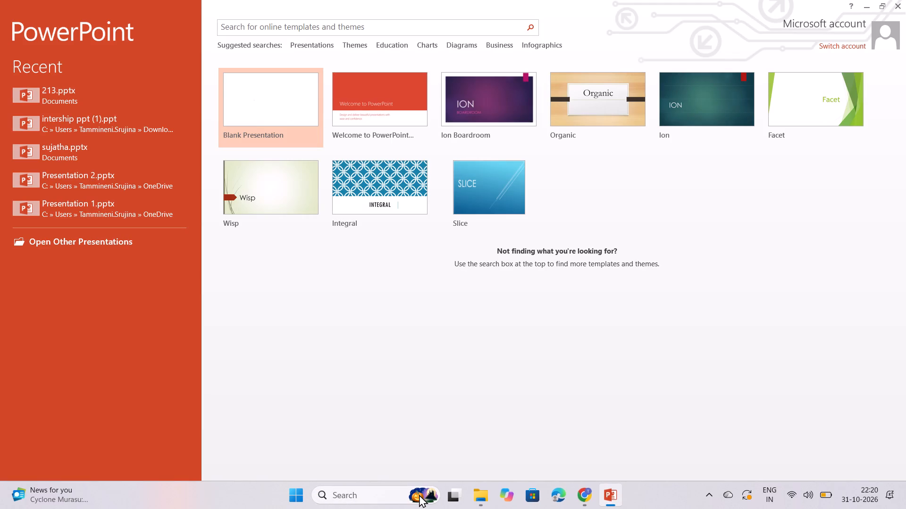
Start a new blank presentation, dismissing the Microsoft Office Activation Wizard.
{"action": "left_click", "coordinate": [257, 100]}
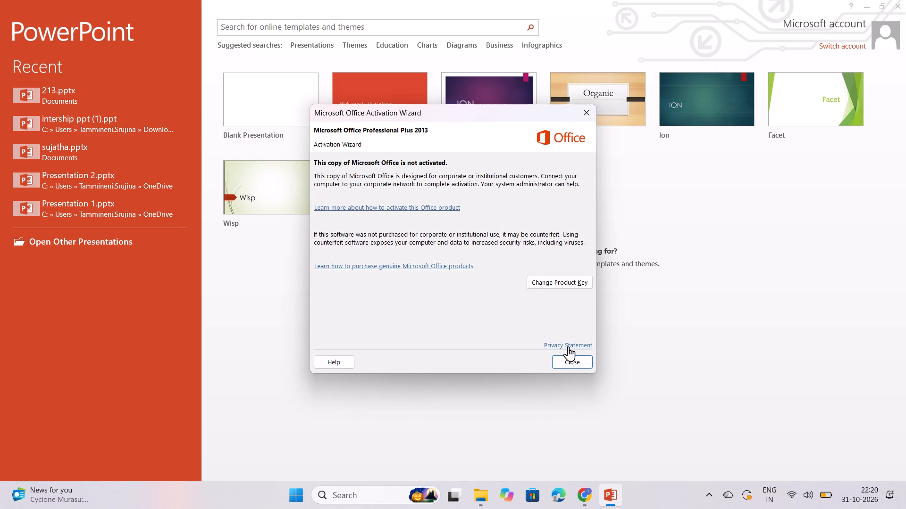
{"action": "left_click", "coordinate": [569, 356]}
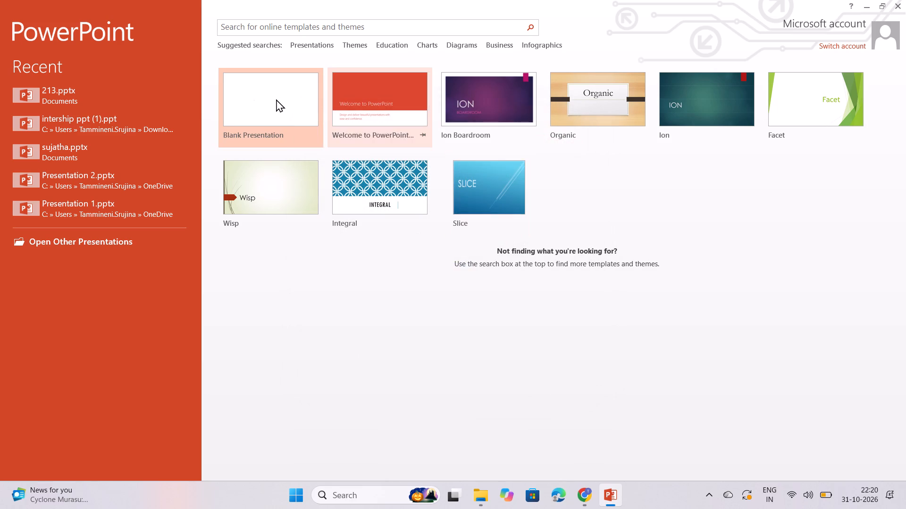
Create a new presentation from the Blank Presentation template.
{"action": "left_click", "coordinate": [278, 104]}
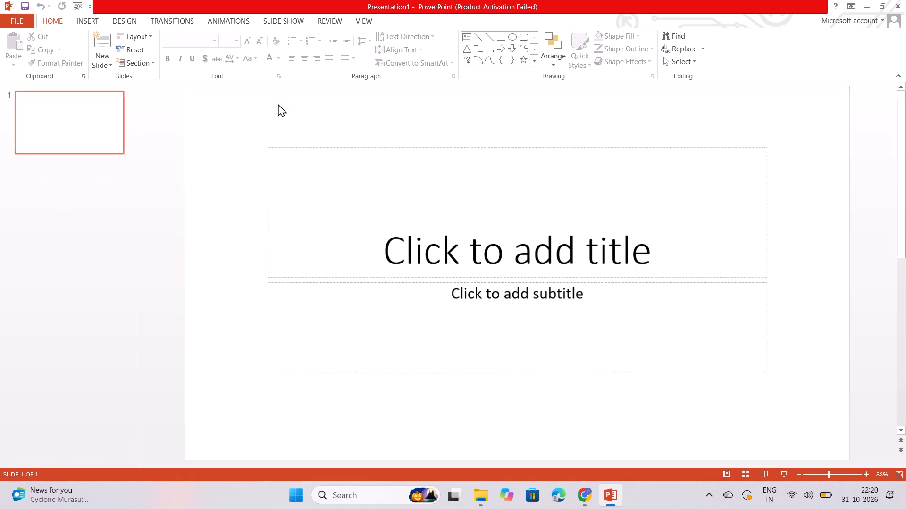
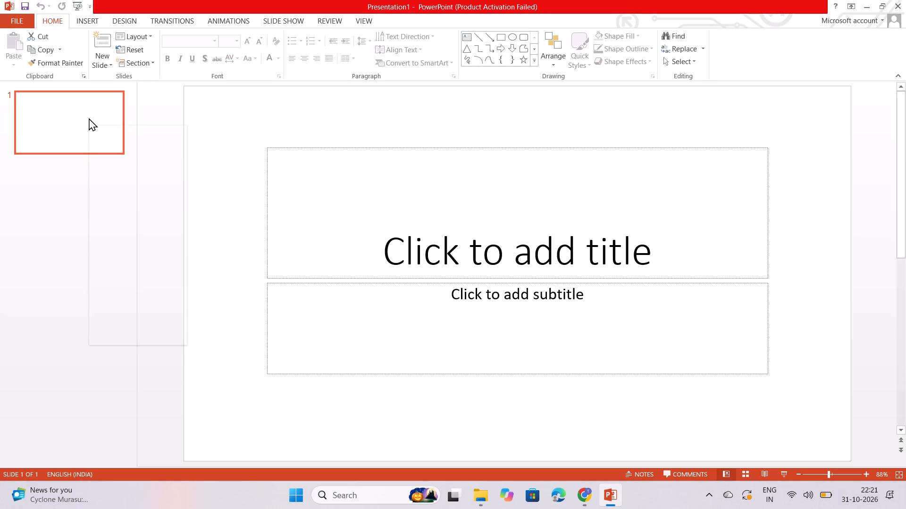
Move the empty title placeholder slightly up on the slide, leaving a wider gap above the subtitle placeholder.
{"action": "left_click", "coordinate": [91, 116]}
{"action": "left_click", "coordinate": [507, 254]}
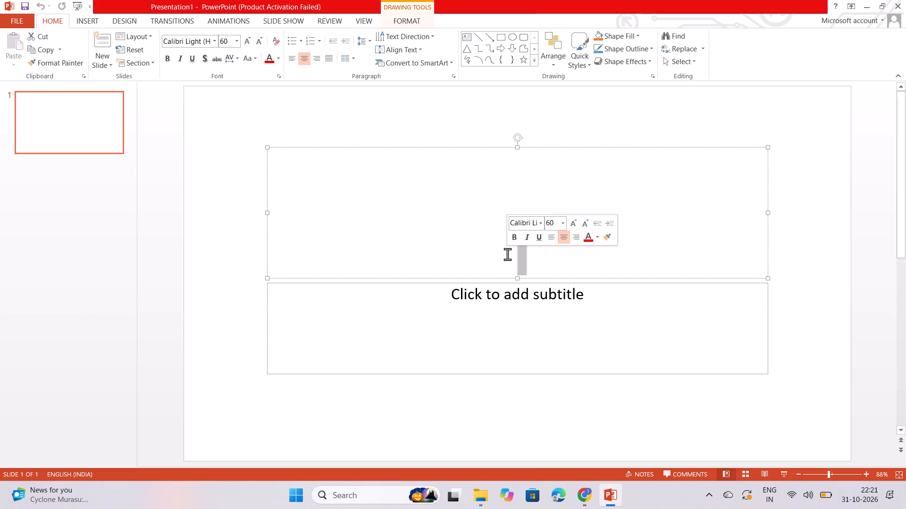
{"action": "left_click", "coordinate": [518, 294]}
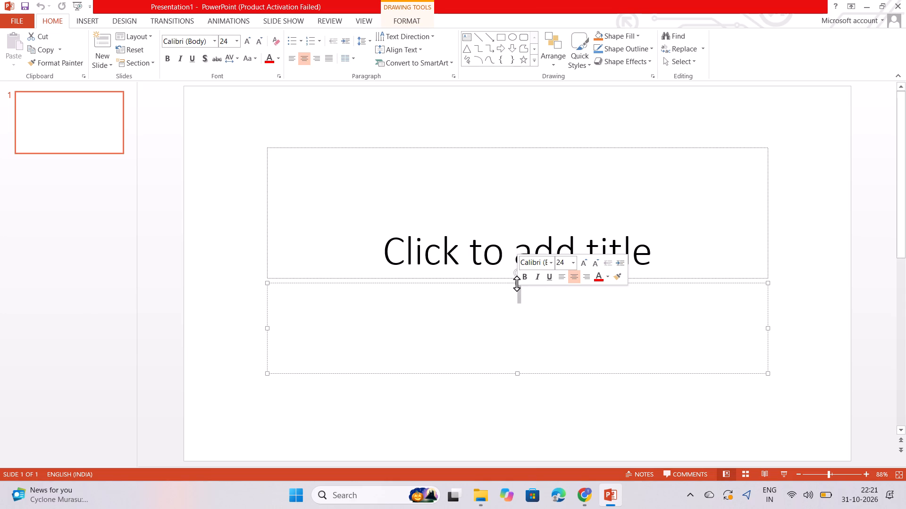
{"action": "left_click", "coordinate": [517, 284]}
{"action": "left_click_drag", "start_coordinate": [513, 281], "coordinate": [510, 271]}
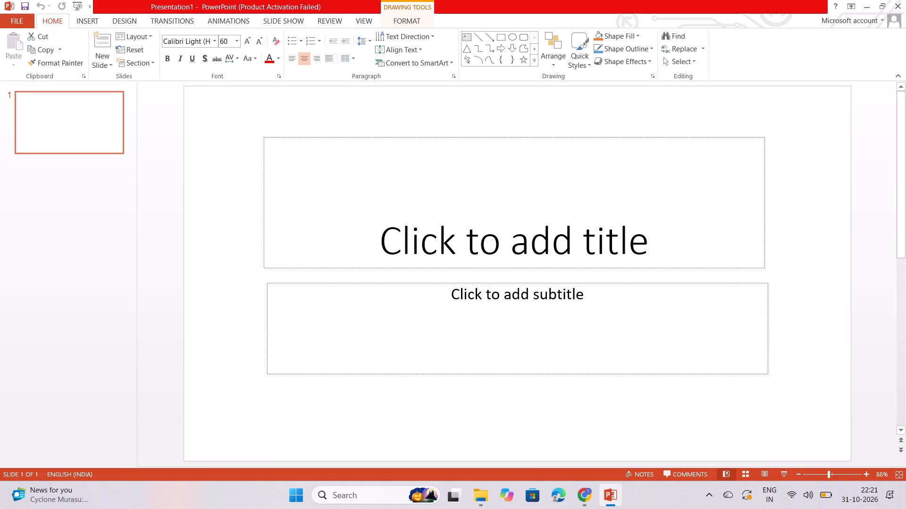
{"action": "left_click_drag", "start_coordinate": [510, 271], "coordinate": [510, 270]}
{"action": "left_click", "coordinate": [515, 282]}
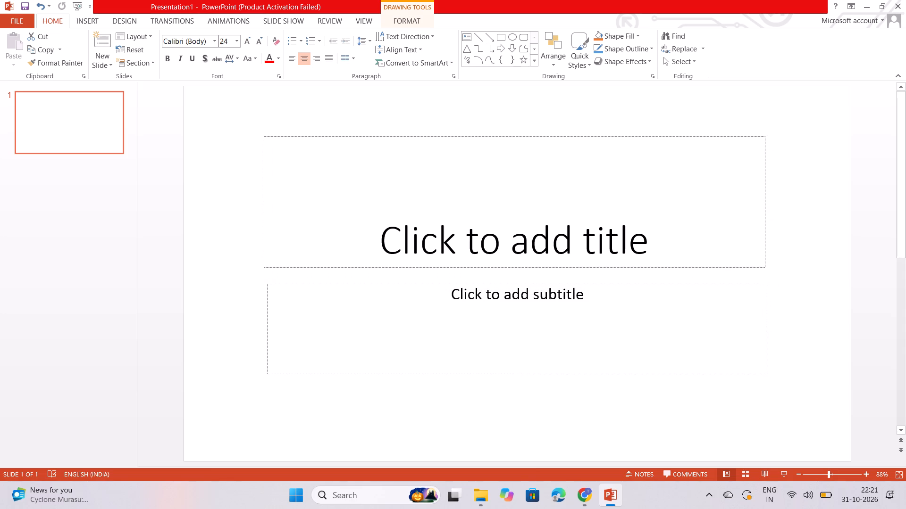
Enlarge the title placeholder by extending its upper edge to just below the slide's top edge.
{"action": "left_click_drag", "start_coordinate": [494, 223], "coordinate": [475, 185]}
{"action": "left_click", "coordinate": [475, 185]}
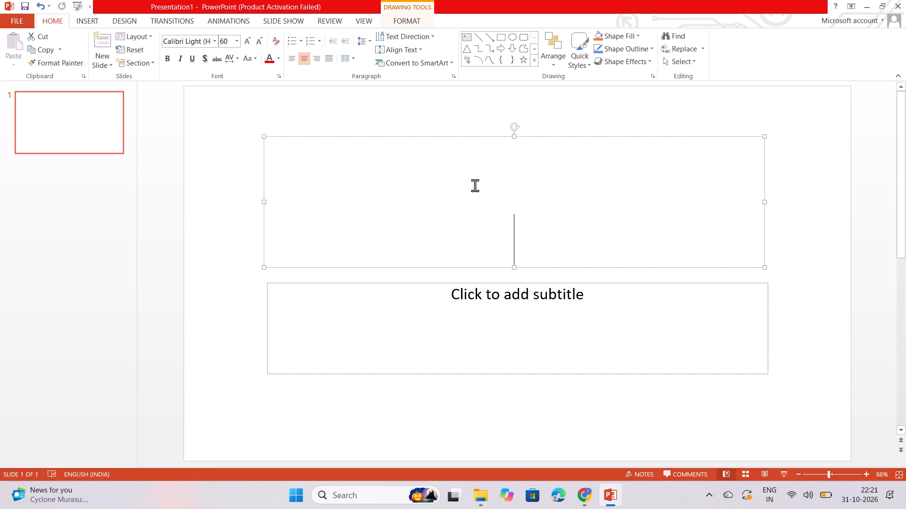
{"action": "left_click", "coordinate": [412, 188]}
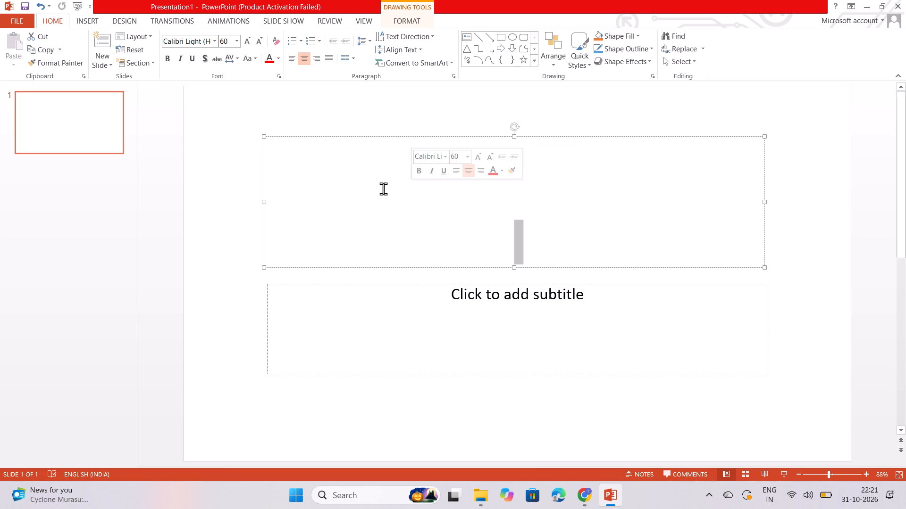
{"action": "left_click_drag", "start_coordinate": [383, 189], "coordinate": [382, 159]}
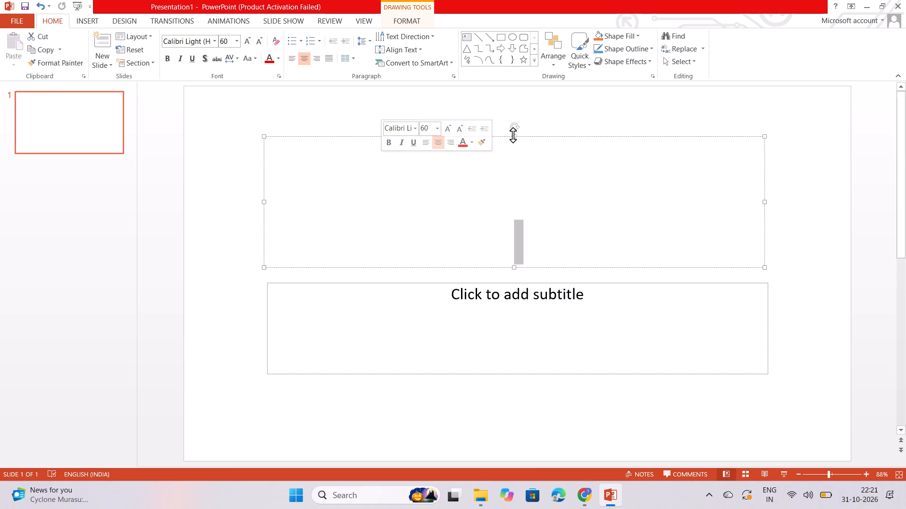
{"action": "left_click_drag", "start_coordinate": [513, 135], "coordinate": [477, 115]}
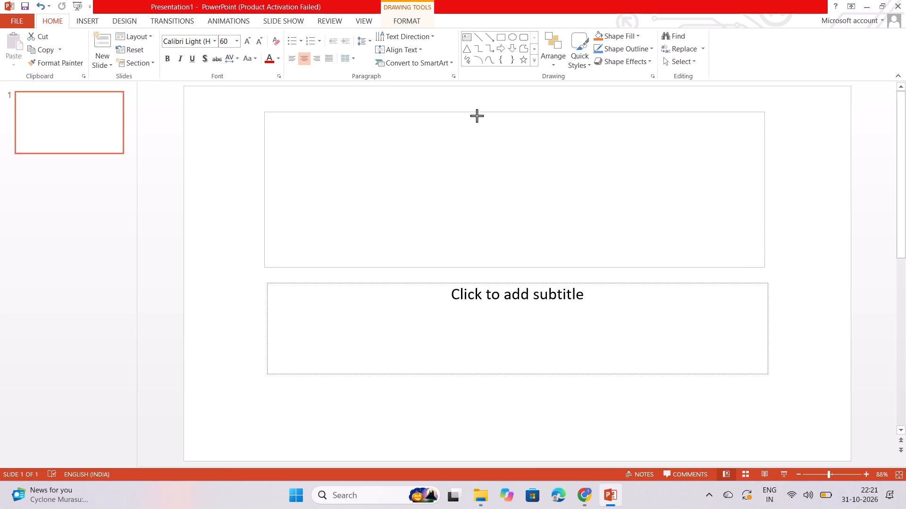
{"action": "left_click_drag", "start_coordinate": [477, 115], "coordinate": [470, 99]}
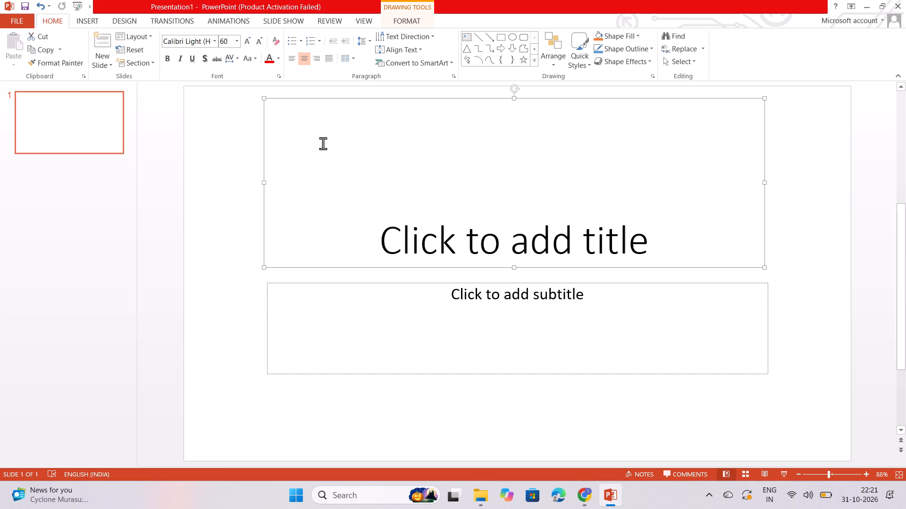
{"action": "left_click", "coordinate": [263, 182]}
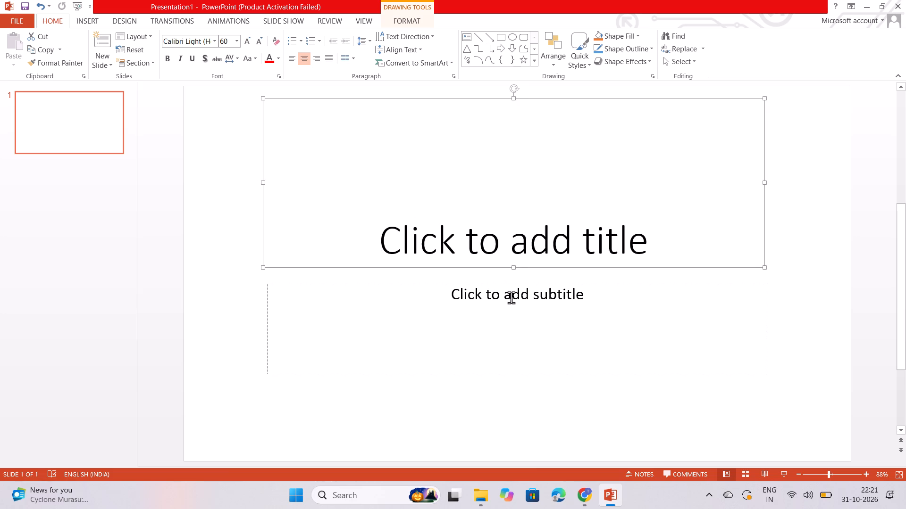
Pull the subtitle placeholder's upper edge down past its lower edge, flipping it, and shrink it to a thin strip near the slide's bottom.
{"action": "left_click", "coordinate": [514, 316]}
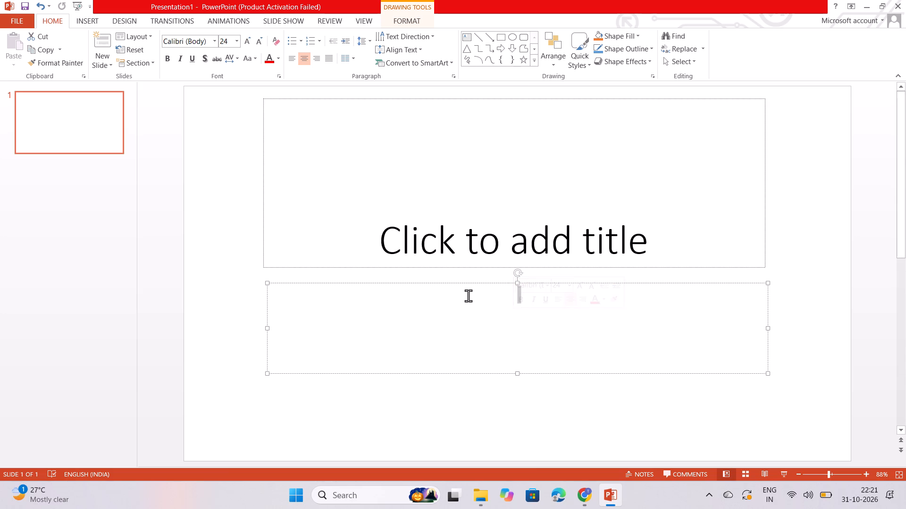
{"action": "left_click", "coordinate": [468, 296]}
{"action": "left_click", "coordinate": [574, 313]}
{"action": "left_click_drag", "start_coordinate": [519, 284], "coordinate": [528, 357]}
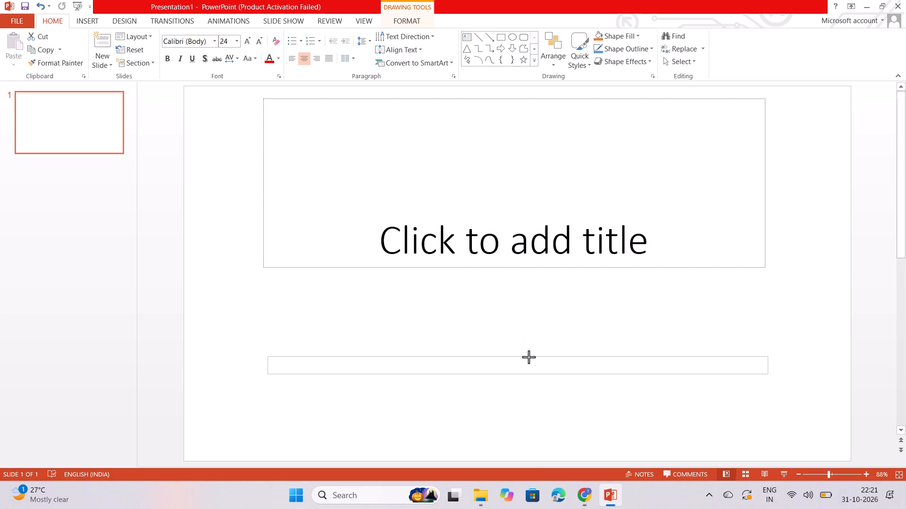
{"action": "left_click_drag", "start_coordinate": [528, 357], "coordinate": [512, 434]}
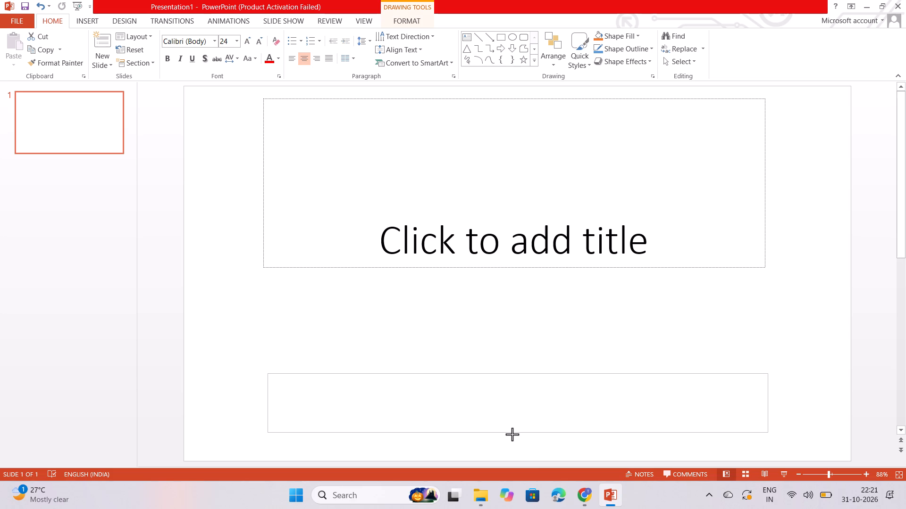
{"action": "left_click_drag", "start_coordinate": [512, 434], "coordinate": [513, 441]}
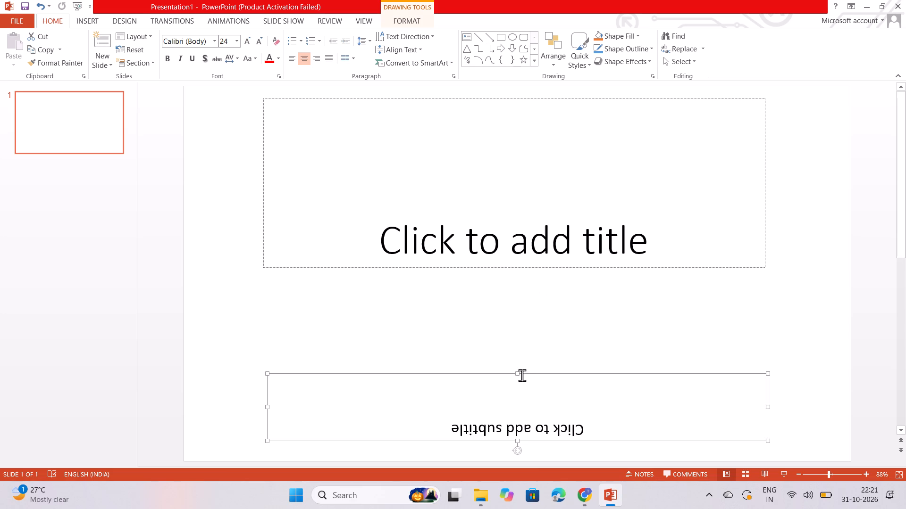
{"action": "left_click_drag", "start_coordinate": [518, 376], "coordinate": [521, 410]}
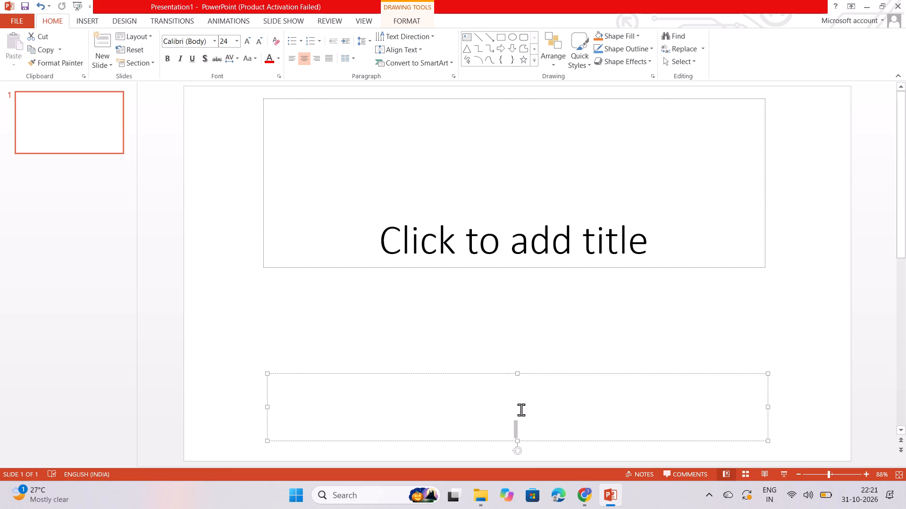
{"action": "left_click_drag", "start_coordinate": [521, 410], "coordinate": [521, 409]}
{"action": "left_click_drag", "start_coordinate": [516, 374], "coordinate": [521, 412]}
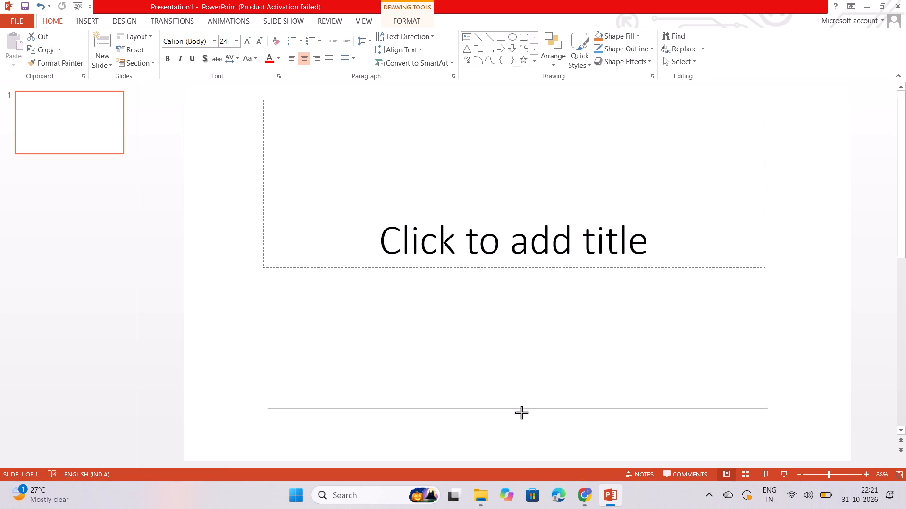
{"action": "left_click_drag", "start_coordinate": [521, 412], "coordinate": [524, 441]}
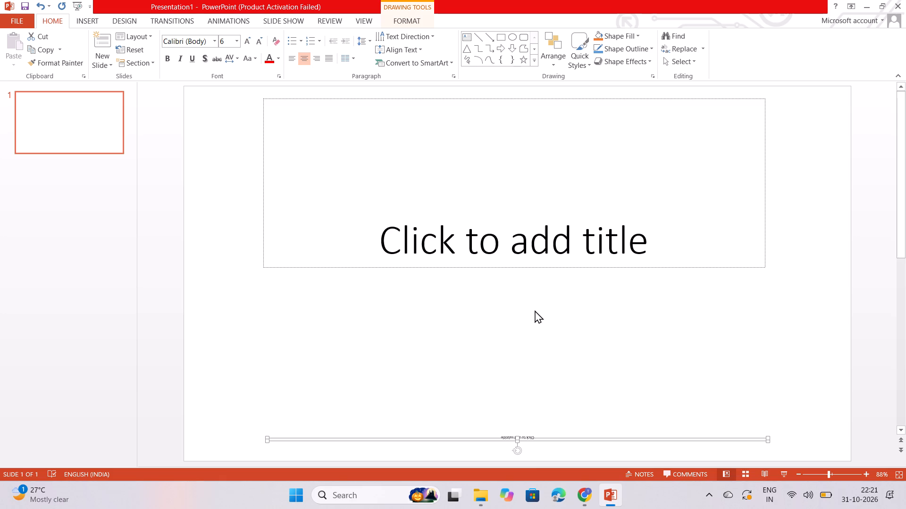
Enter the letter h in the thin subtitle placeholder.
{"action": "key", "text": "h"}
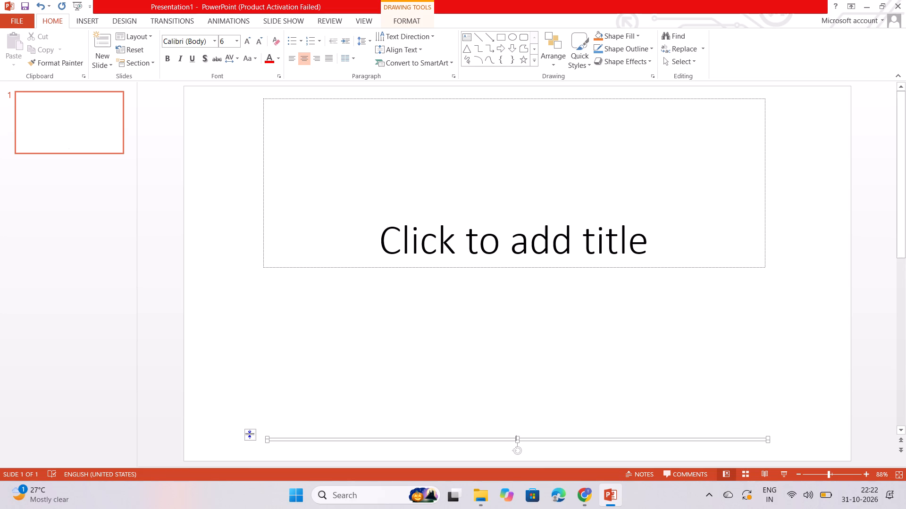
Extend the title placeholder's lower edge down to just above the subtitle strip so it fills most of the slide's height.
{"action": "left_click", "coordinate": [506, 209]}
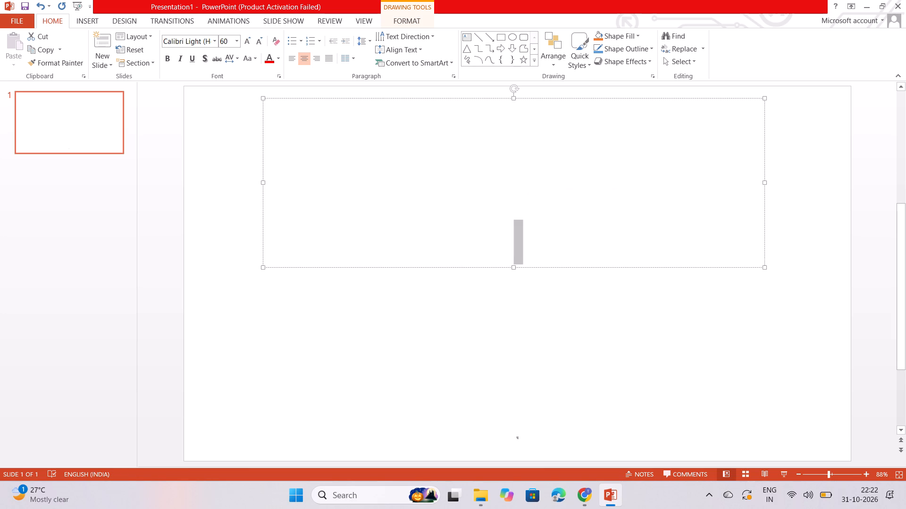
{"action": "left_click_drag", "start_coordinate": [514, 268], "coordinate": [538, 389]}
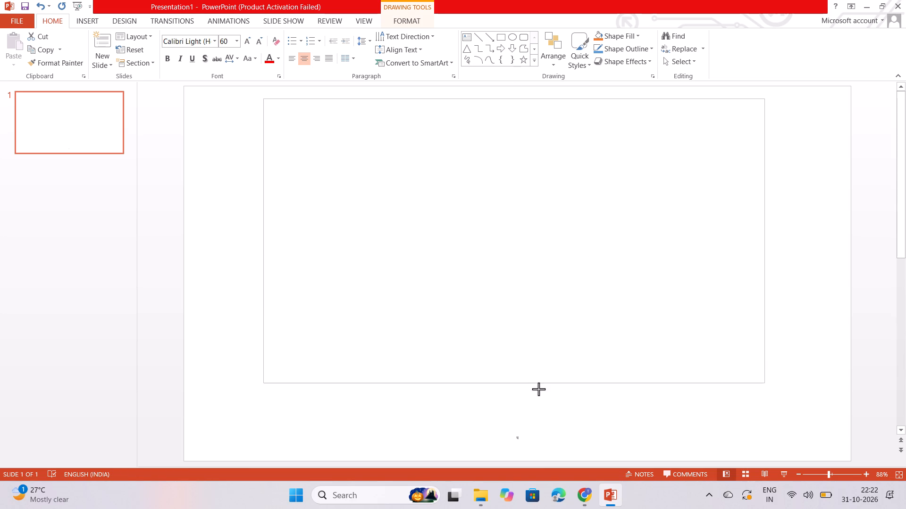
{"action": "left_click_drag", "start_coordinate": [538, 389], "coordinate": [539, 426]}
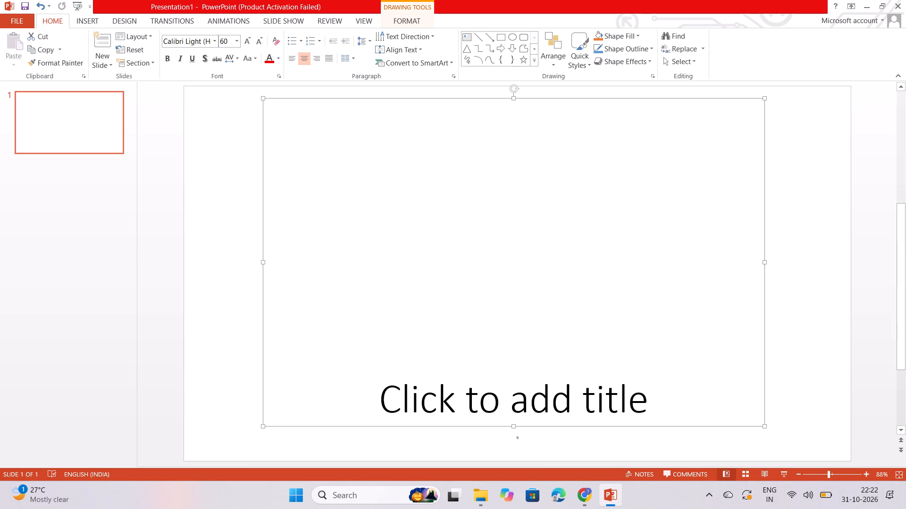
Select the thin subtitle placeholder below the title placeholder.
{"action": "left_click", "coordinate": [561, 442]}
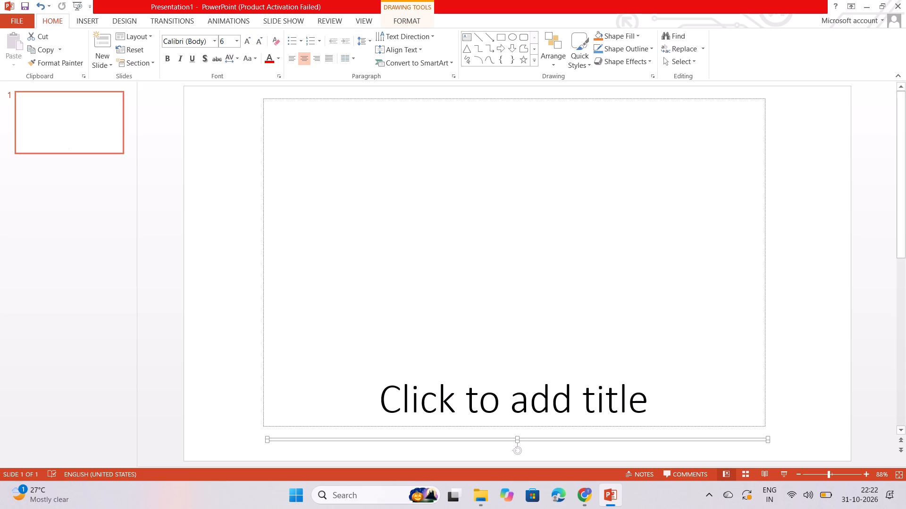
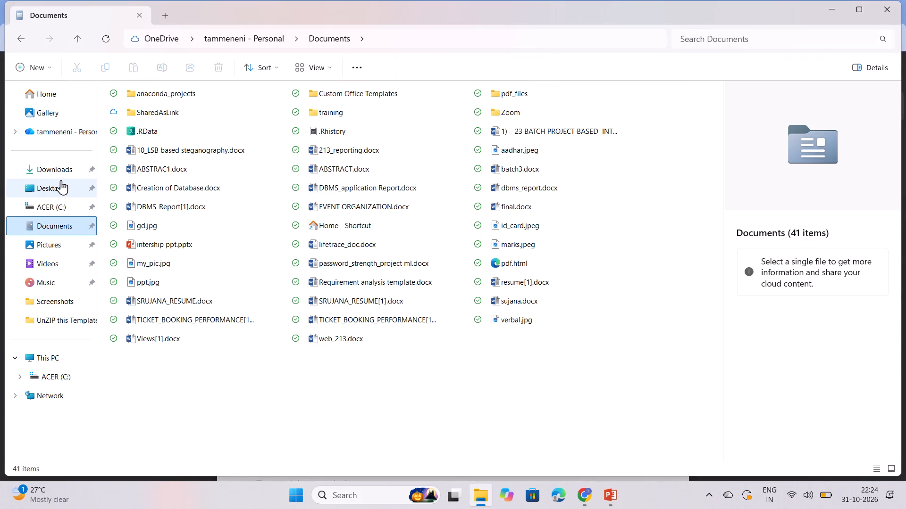
Look through the Desktop and Downloads folders and the LifeTrace_Improved_Project folder in Downloads.
{"action": "left_click", "coordinate": [61, 180]}
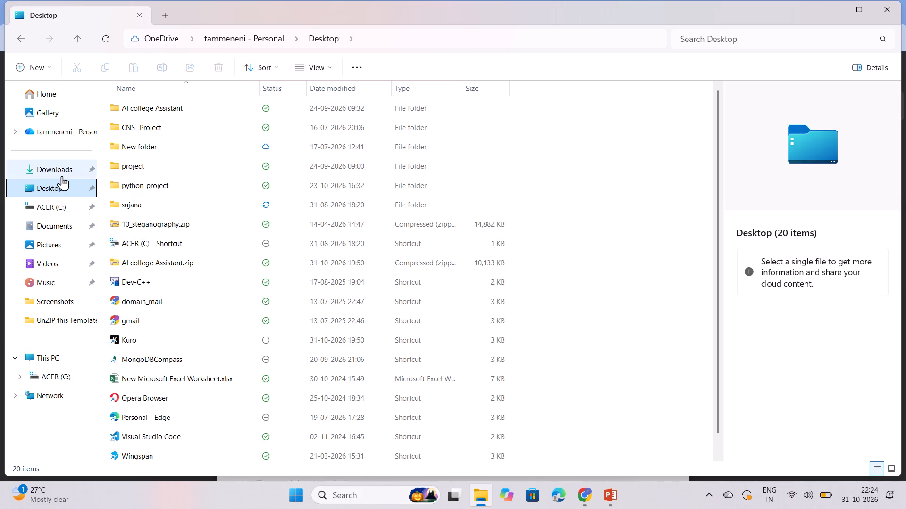
{"action": "left_click", "coordinate": [62, 176]}
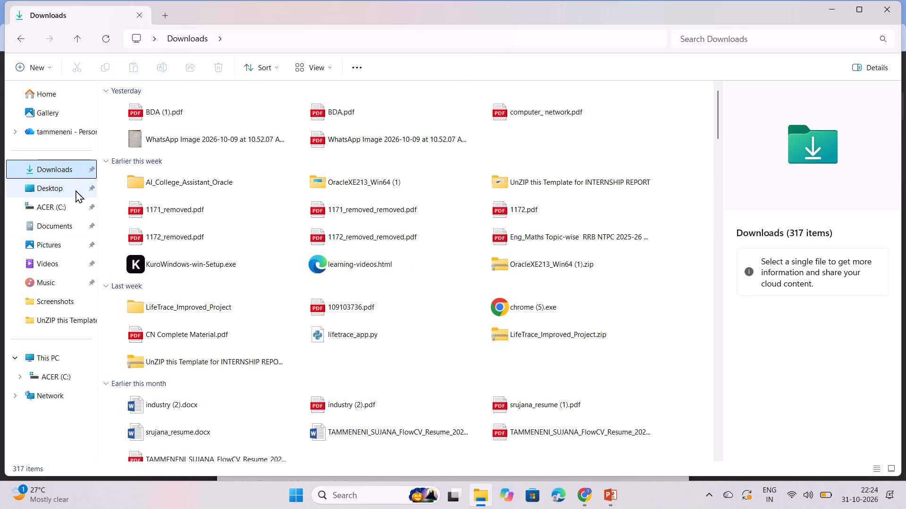
{"action": "left_click", "coordinate": [75, 190]}
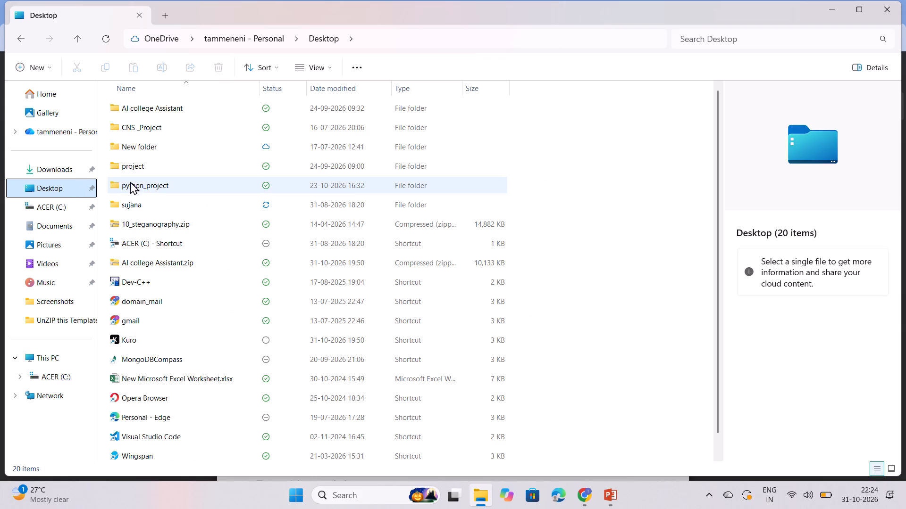
{"action": "left_click", "coordinate": [76, 168]}
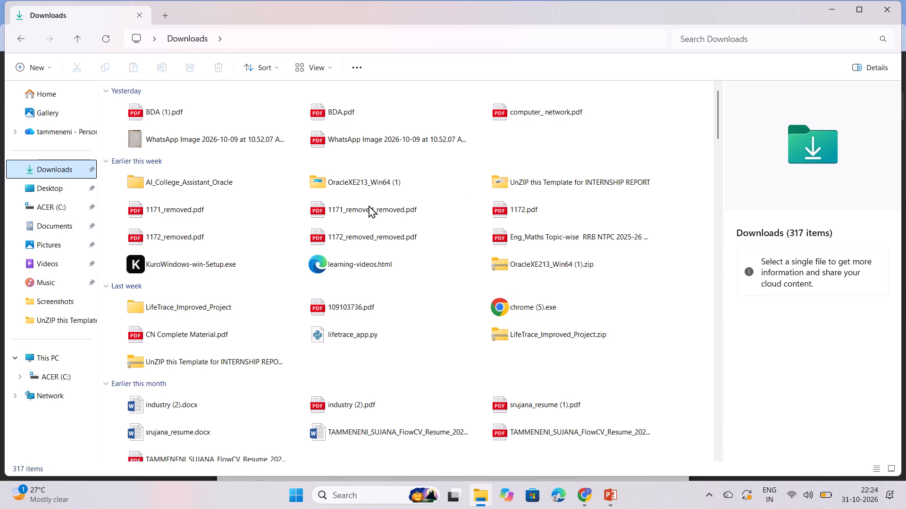
{"action": "scroll", "coordinate": [387, 247], "scroll_direction": "down", "scroll_amount": 1}
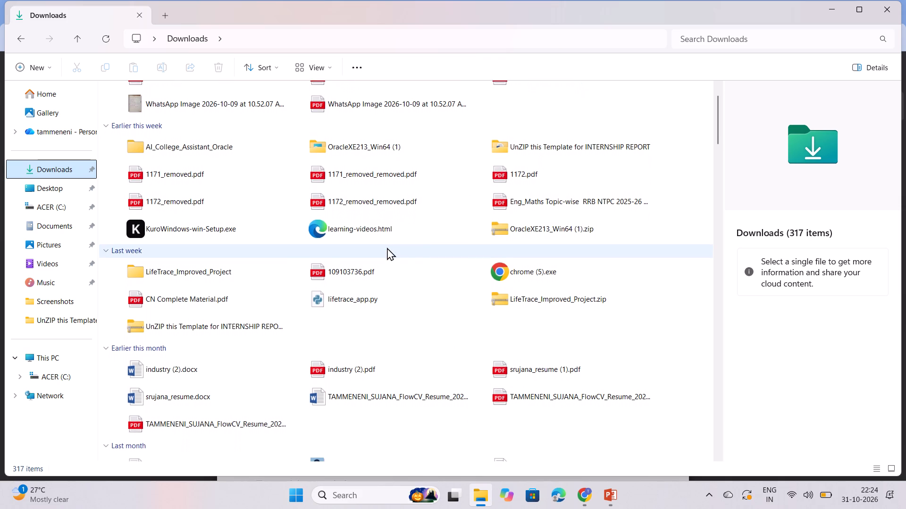
{"action": "double_click", "coordinate": [226, 269]}
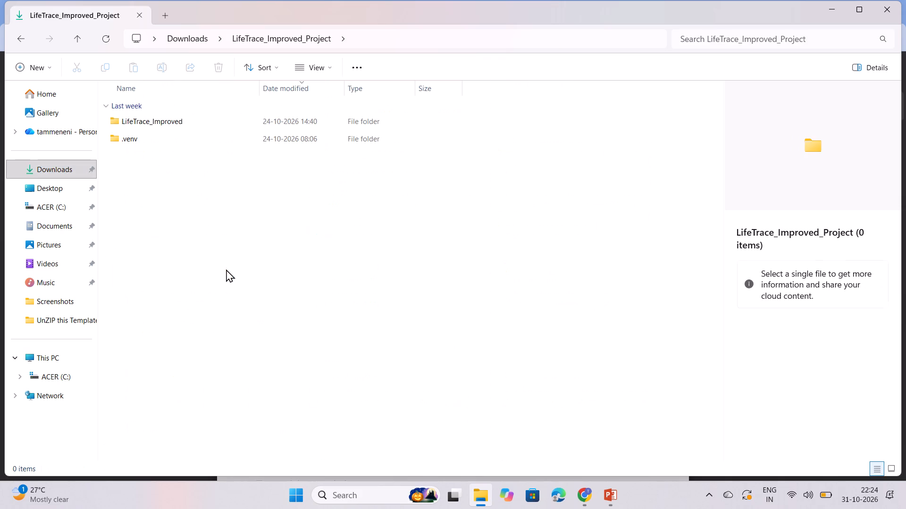
{"action": "left_click", "coordinate": [236, 238]}
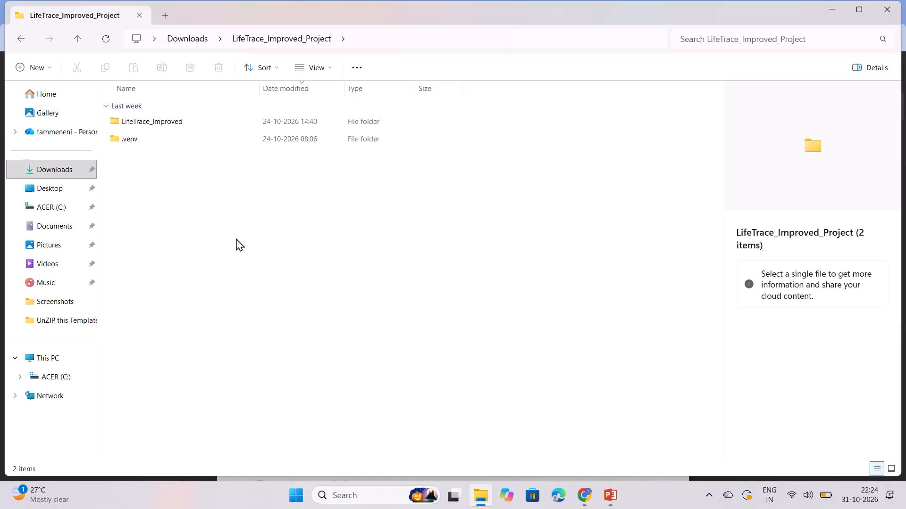
{"action": "key", "text": "c"}
{"action": "key", "text": "c"}
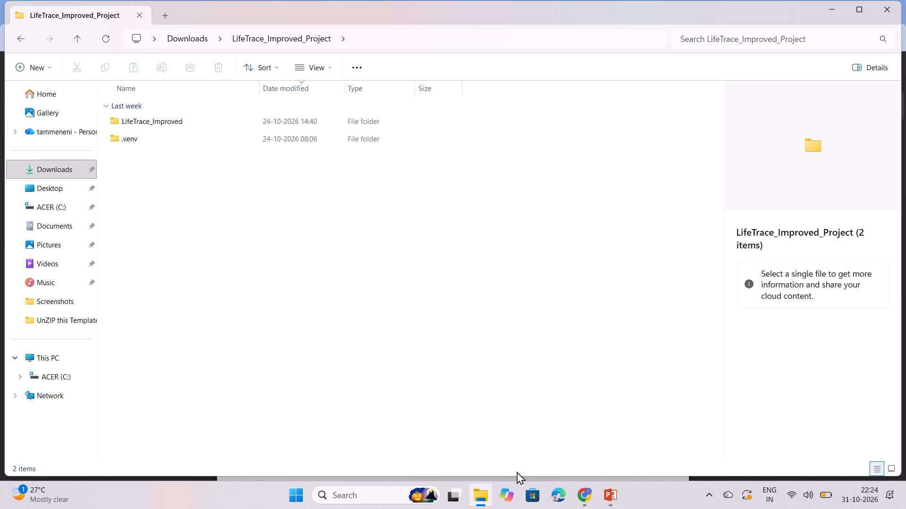
Switch to PowerPoint and raise the title placeholder's lower edge, shrinking it to a one-line strip at the top of the slide.
{"action": "left_click", "coordinate": [610, 496]}
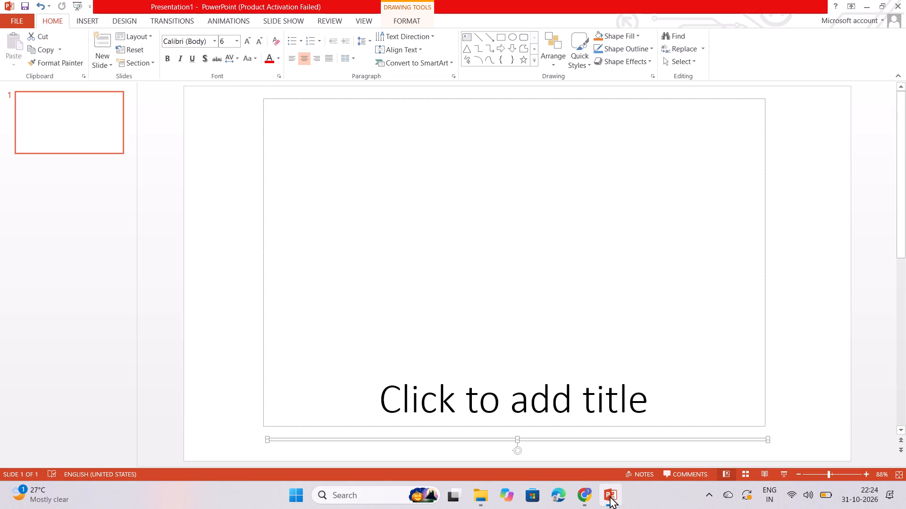
{"action": "left_click", "coordinate": [541, 267]}
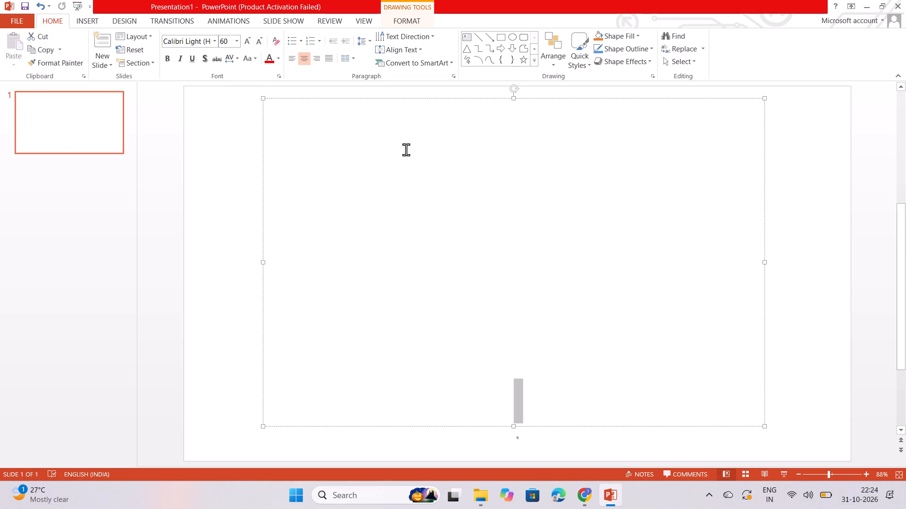
{"action": "left_click", "coordinate": [368, 113]}
{"action": "double_click", "coordinate": [368, 113]}
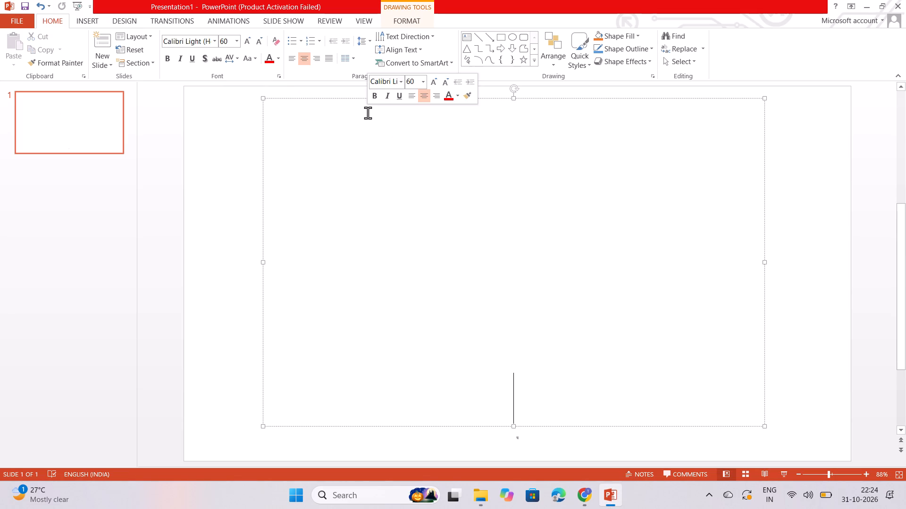
{"action": "left_click_drag", "start_coordinate": [513, 425], "coordinate": [495, 379]}
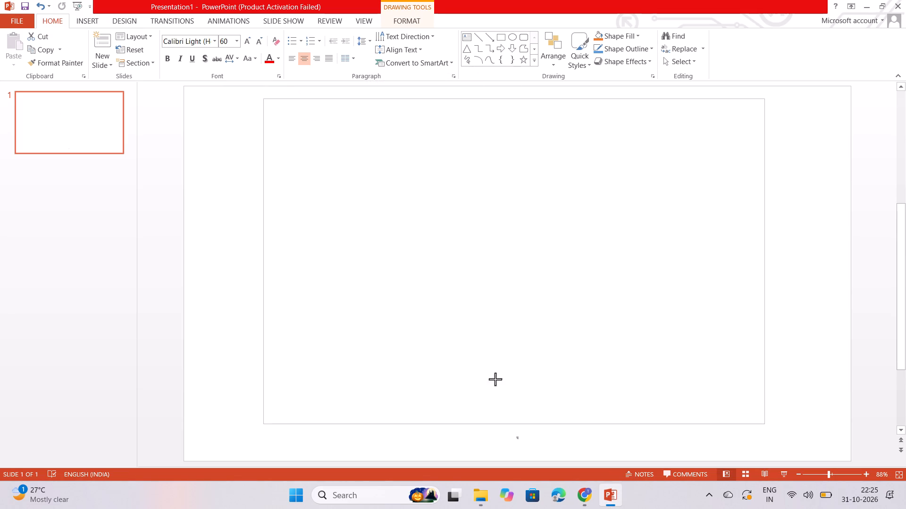
{"action": "left_click_drag", "start_coordinate": [495, 379], "coordinate": [480, 130]}
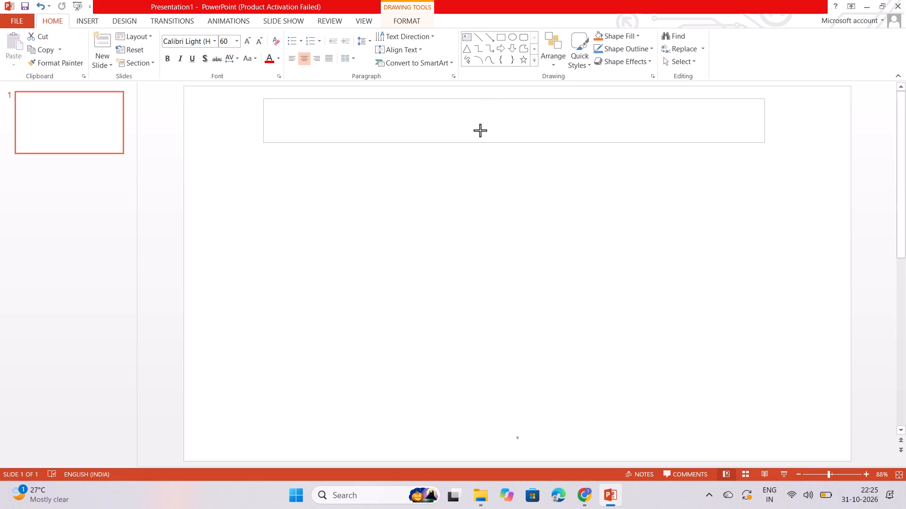
{"action": "left_click_drag", "start_coordinate": [480, 130], "coordinate": [477, 146]}
{"action": "left_click", "coordinate": [482, 371]}
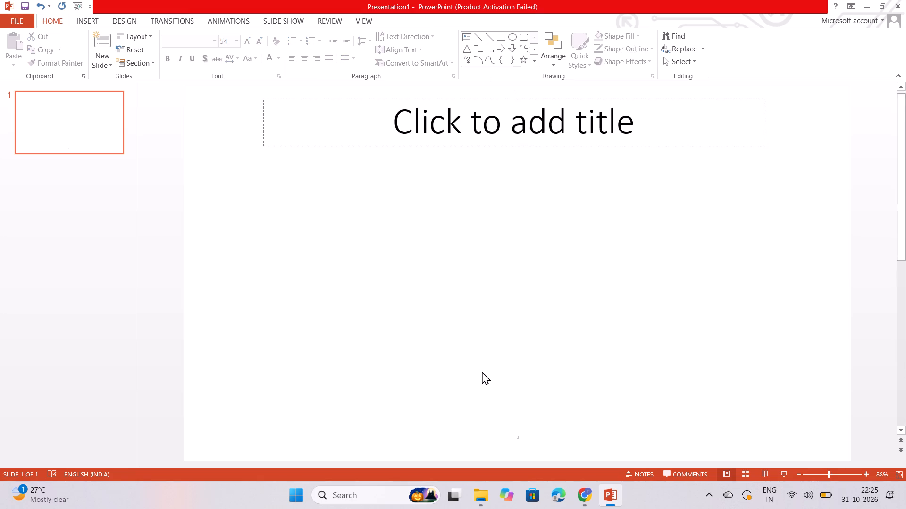
Rotate the flipped subtitle strip near the slide's bottom by 180° so it is upright.
{"action": "scroll", "coordinate": [479, 362], "scroll_direction": "down", "scroll_amount": 2}
{"action": "left_click", "coordinate": [494, 434]}
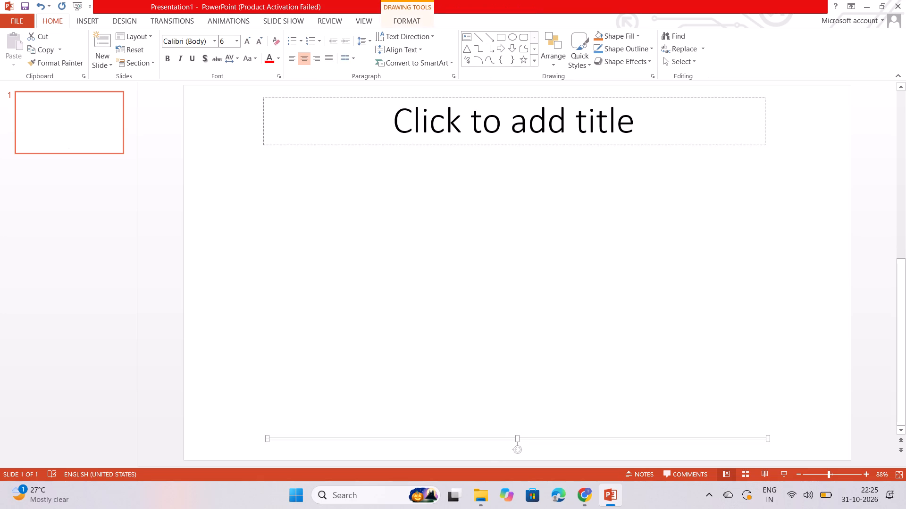
{"action": "left_click_drag", "start_coordinate": [517, 450], "coordinate": [492, 317]}
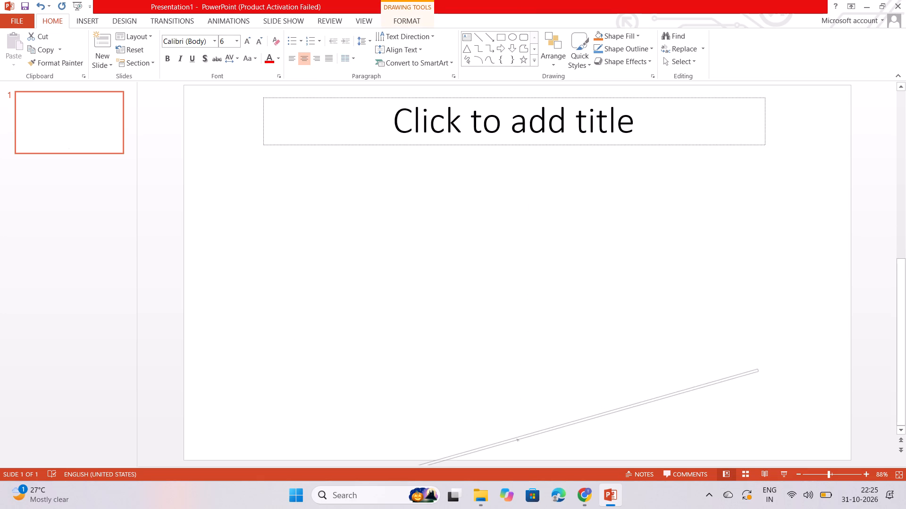
{"action": "left_click_drag", "start_coordinate": [492, 317], "coordinate": [528, 332]}
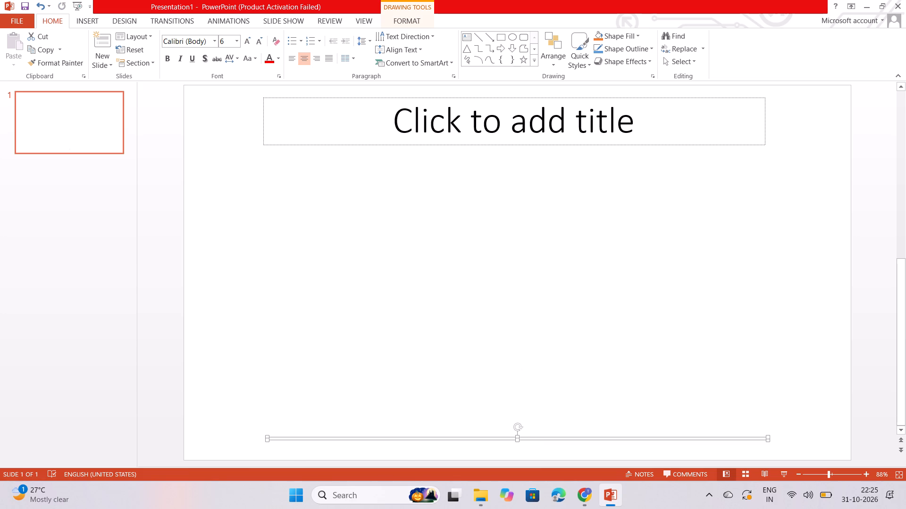
Extend the subtitle placeholder's upper edge up to just below the title placeholder so it fills most of the slide.
{"action": "left_click_drag", "start_coordinate": [516, 436], "coordinate": [528, 212]}
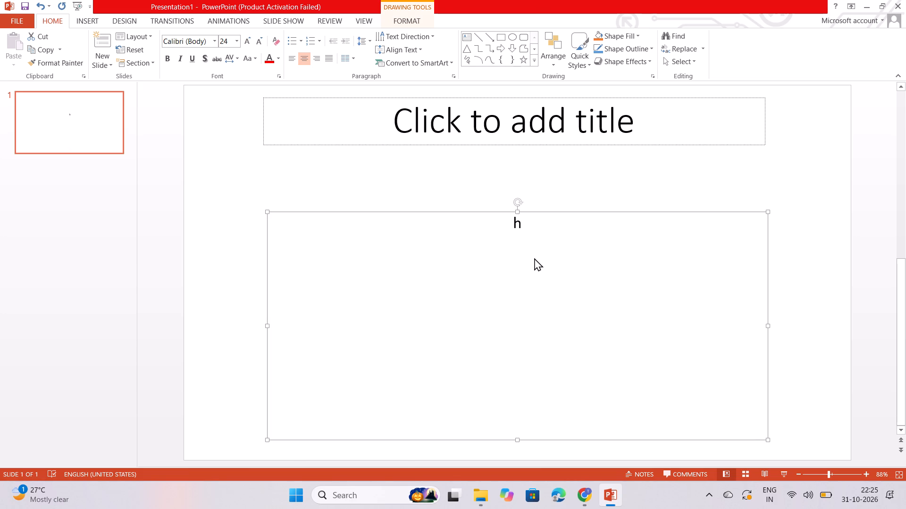
{"action": "left_click", "coordinate": [534, 258]}
{"action": "left_click", "coordinate": [525, 229]}
{"action": "double_click", "coordinate": [513, 251]}
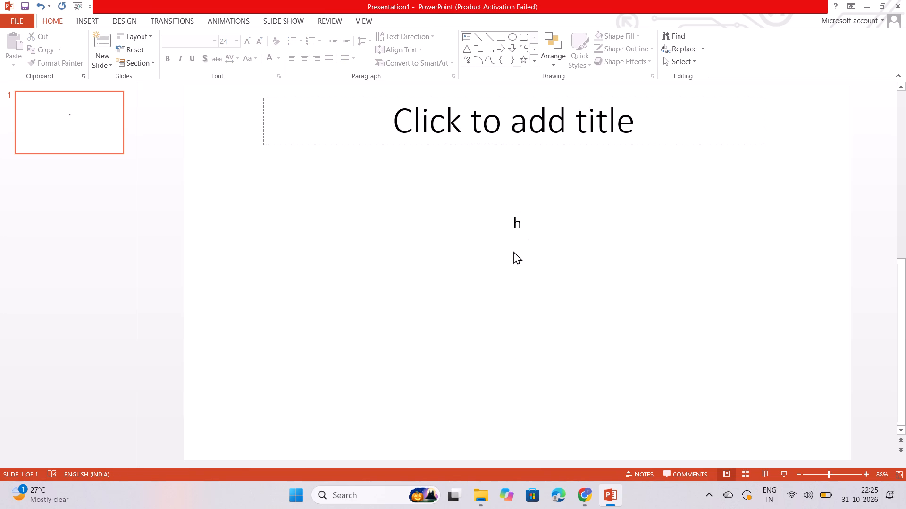
{"action": "left_click_drag", "start_coordinate": [453, 260], "coordinate": [494, 416]}
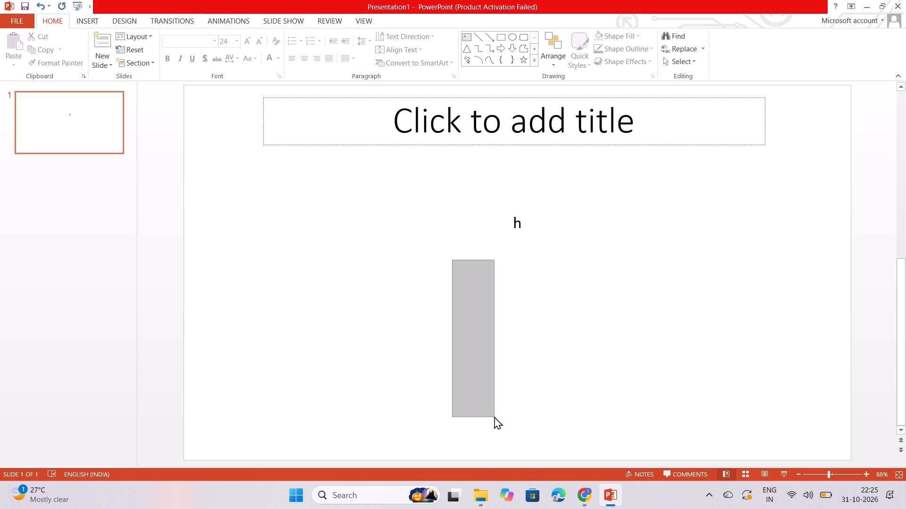
{"action": "left_click", "coordinate": [532, 439]}
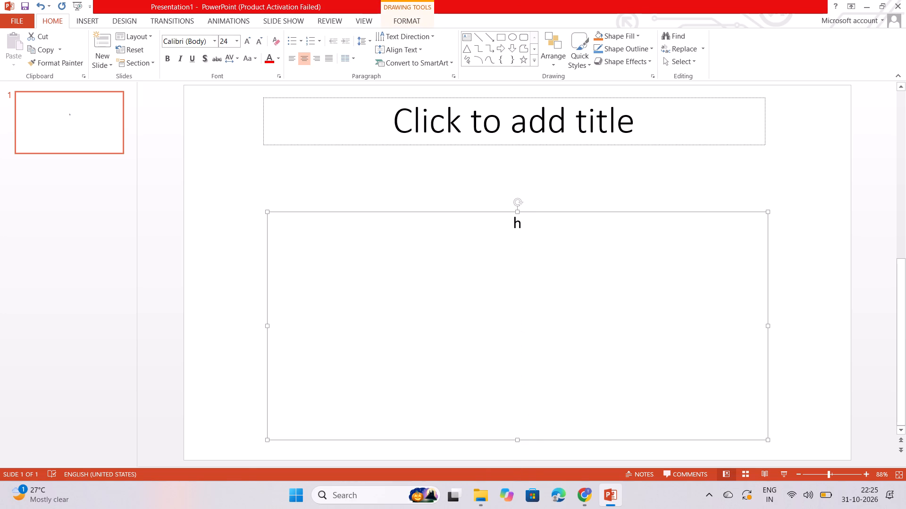
{"action": "left_click_drag", "start_coordinate": [518, 211], "coordinate": [513, 171]}
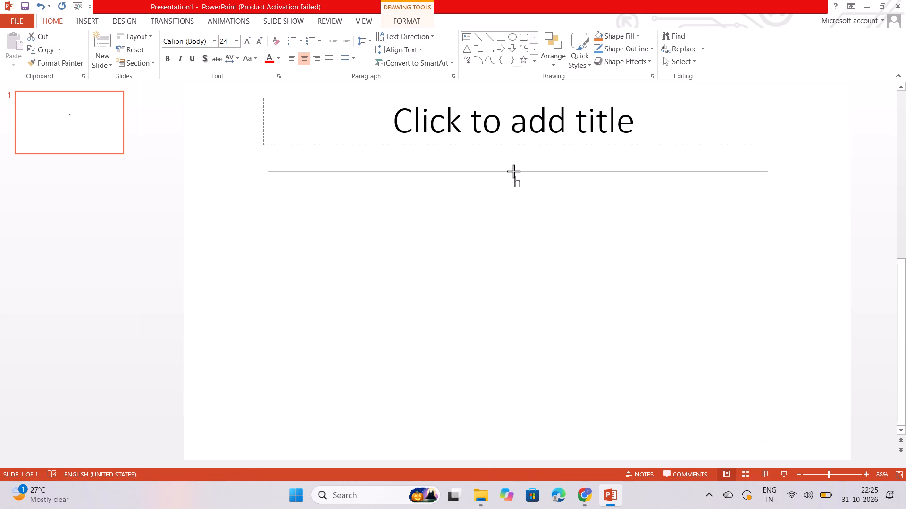
{"action": "left_click_drag", "start_coordinate": [513, 171], "coordinate": [517, 153]}
Widen the title placeholder slightly by extending its right edge.
{"action": "left_click", "coordinate": [648, 109]}
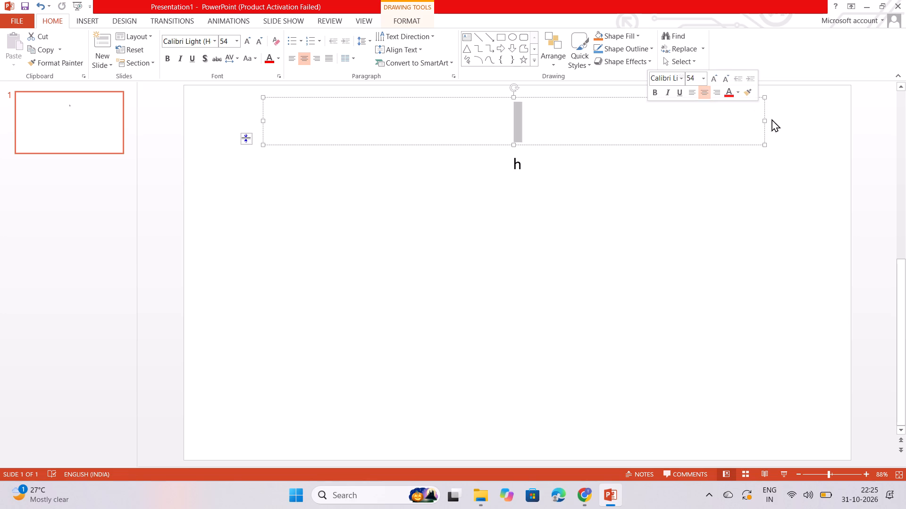
{"action": "left_click_drag", "start_coordinate": [765, 120], "coordinate": [772, 120]}
{"action": "left_click", "coordinate": [672, 210]}
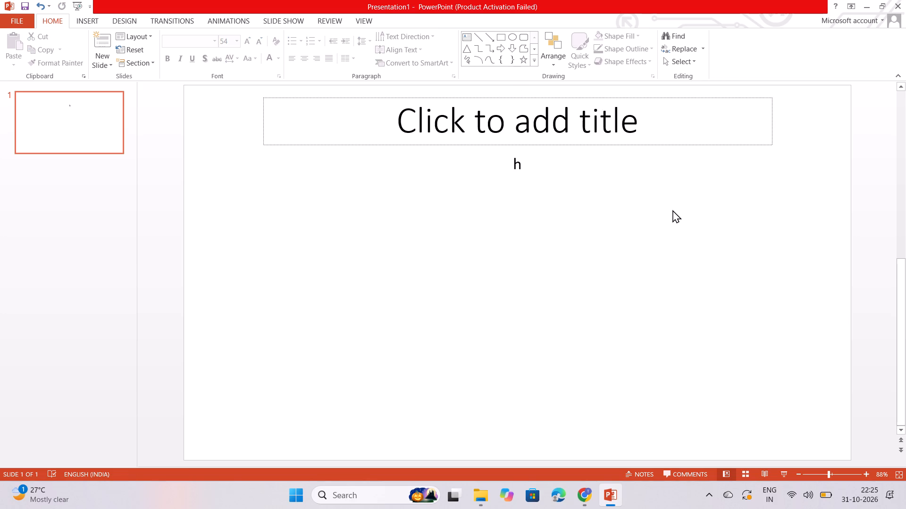
{"action": "left_click", "coordinate": [672, 210]}
{"action": "double_click", "coordinate": [621, 264]}
Extend the subtitle placeholder's left edge to align with the title placeholder's left edge.
{"action": "left_click", "coordinate": [521, 163]}
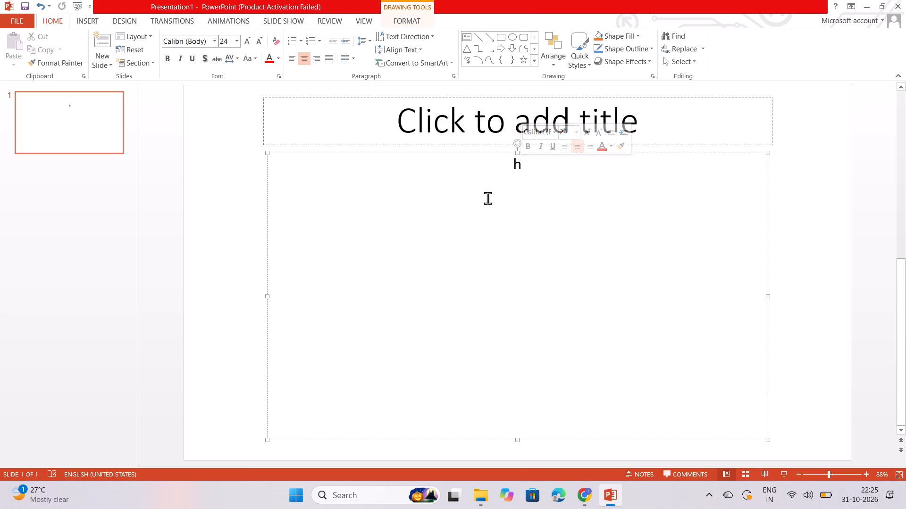
{"action": "left_click", "coordinate": [267, 295]}
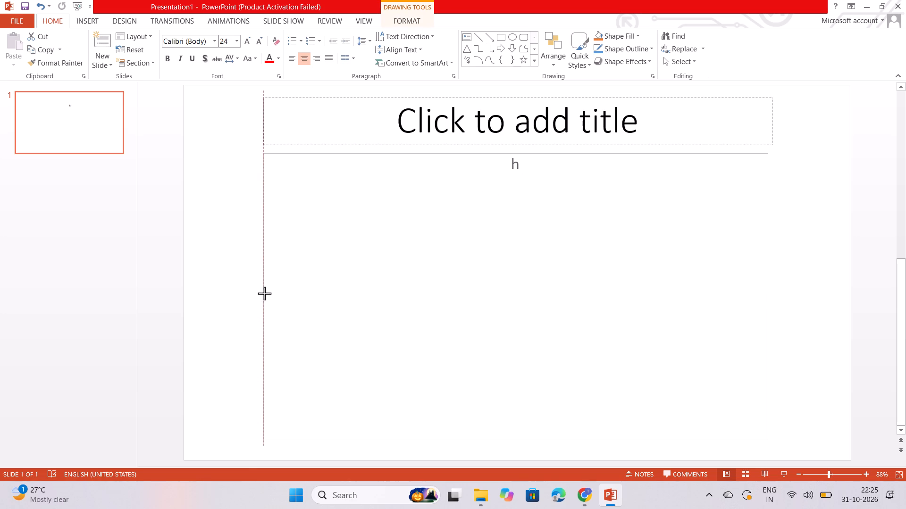
{"action": "left_click", "coordinate": [386, 269]}
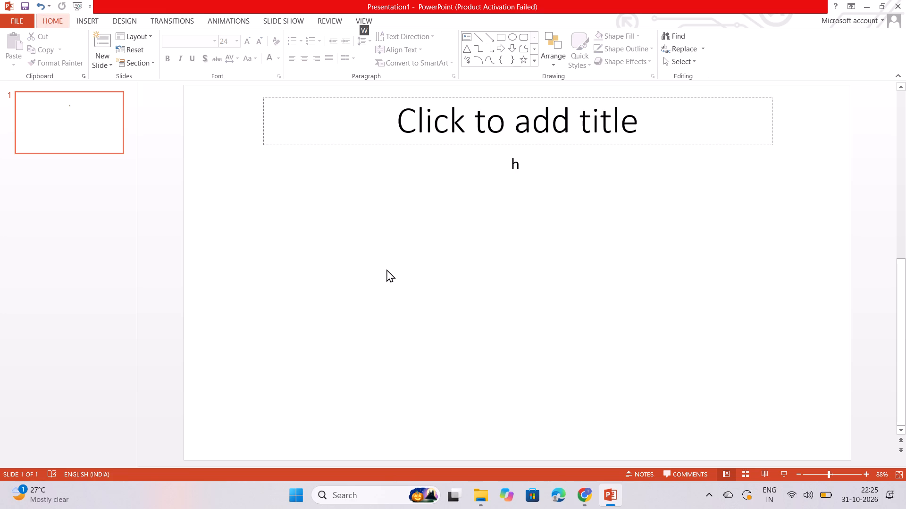
Delete the letter h from the subtitle placeholder.
{"action": "left_click", "coordinate": [472, 230]}
{"action": "double_click", "coordinate": [519, 160]}
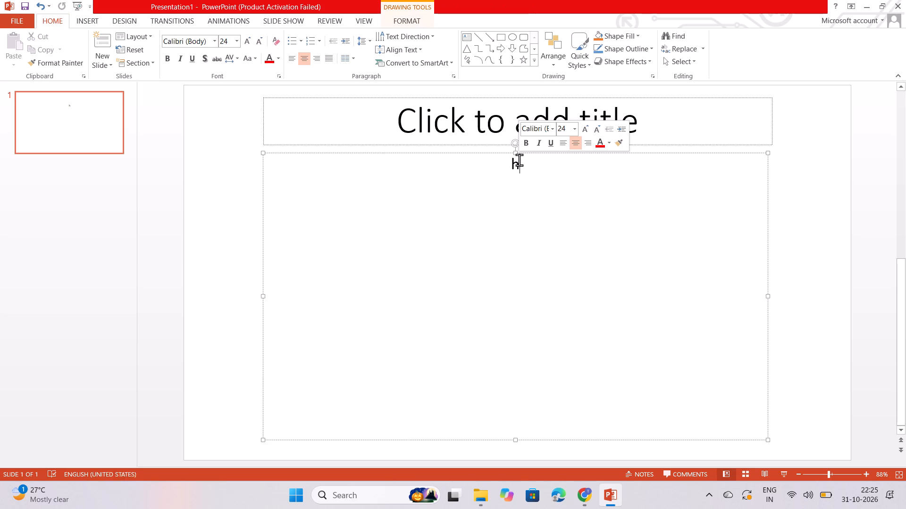
{"action": "key", "text": "BackSpace"}
{"action": "key", "text": "BackSpace"}
{"action": "key", "text": "BackSpace"}
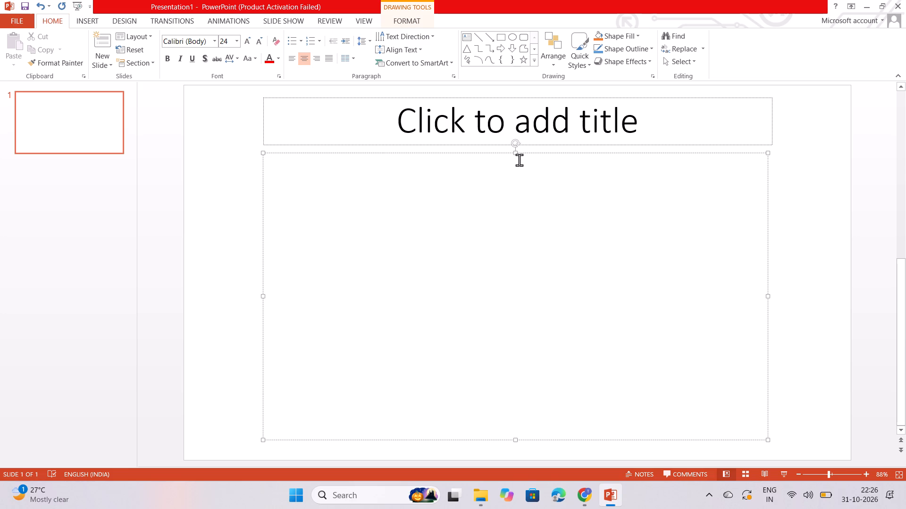
Set the font of the title placeholder to Times New Roman.
{"action": "left_click", "coordinate": [372, 112]}
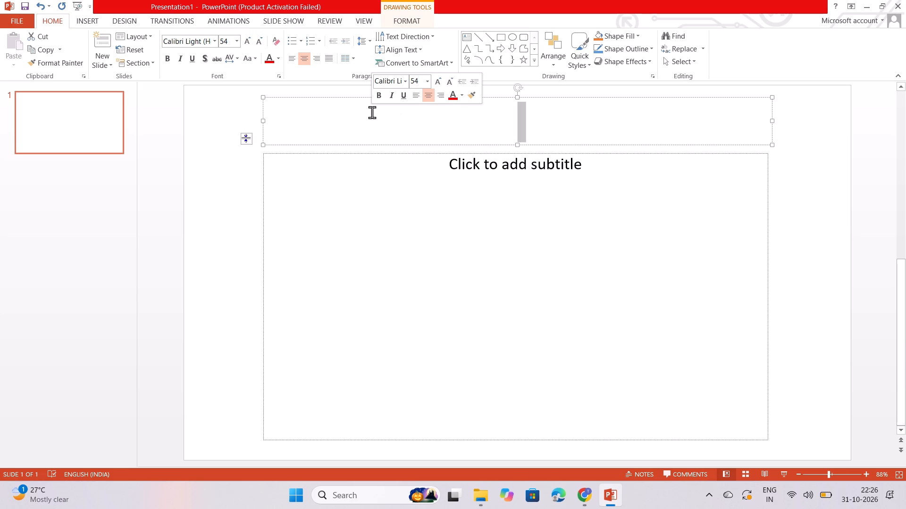
{"action": "double_click", "coordinate": [372, 112]}
{"action": "left_click", "coordinate": [372, 112]}
{"action": "key", "text": "t"}
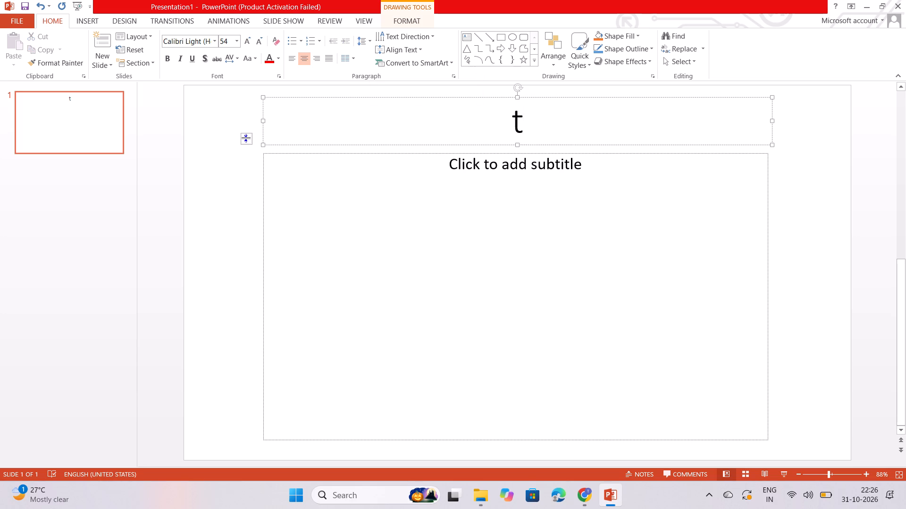
{"action": "key", "text": "BackSpace"}
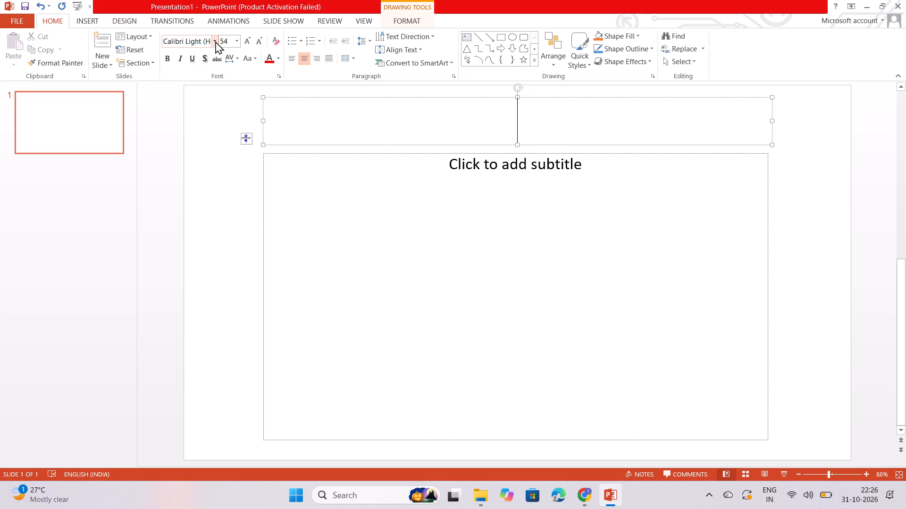
{"action": "left_click", "coordinate": [215, 41]}
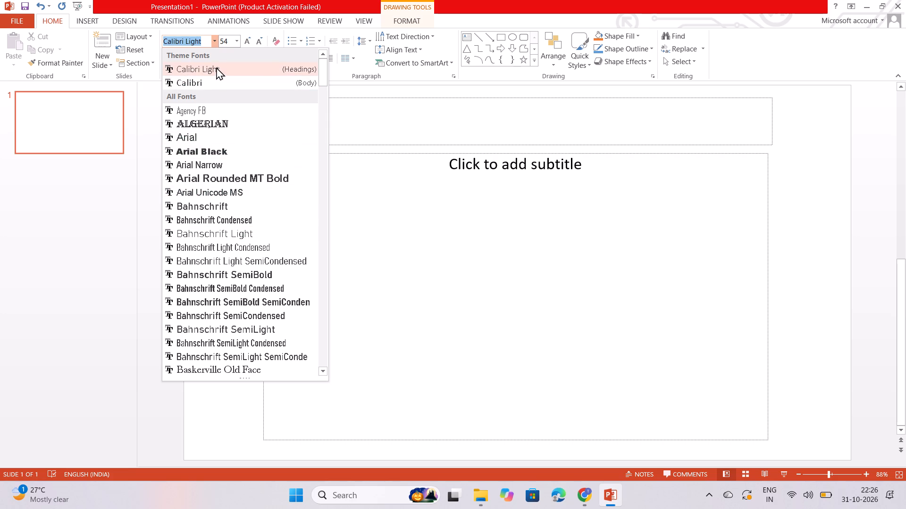
{"action": "key", "text": "t"}
{"action": "type", "text": "im"}
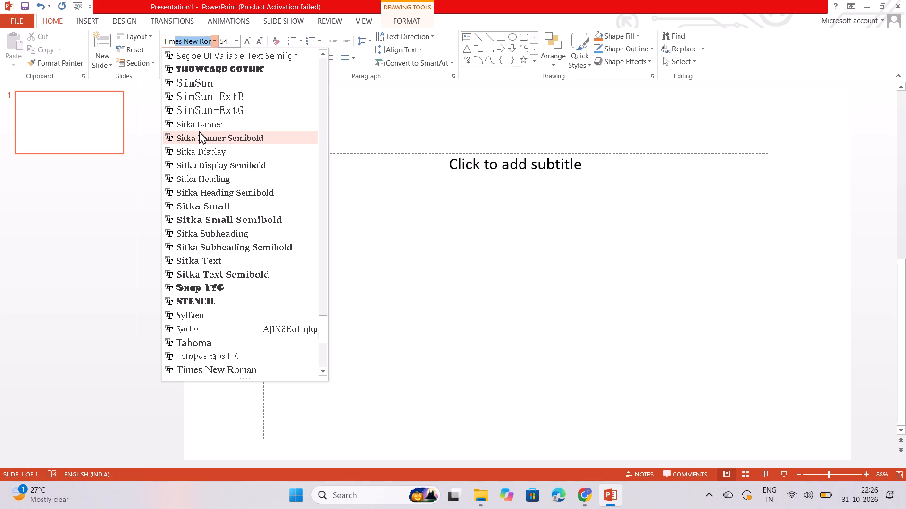
{"action": "left_click", "coordinate": [231, 371]}
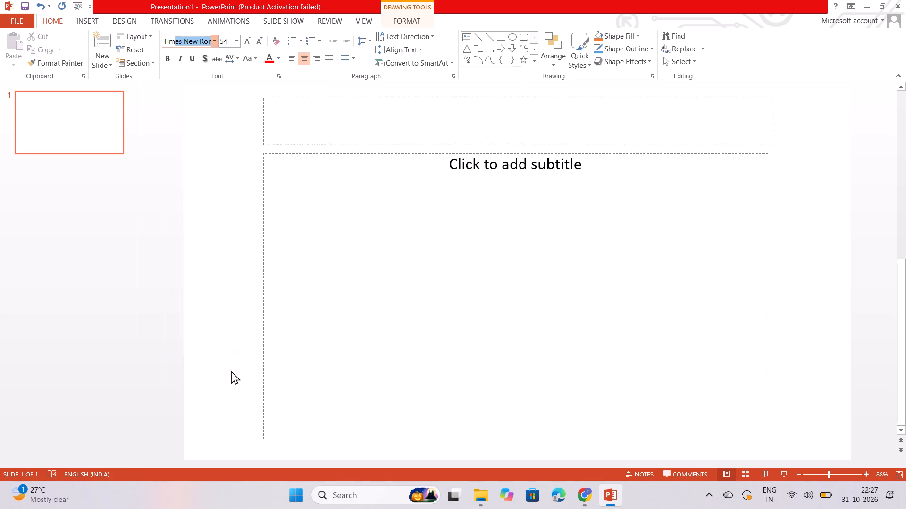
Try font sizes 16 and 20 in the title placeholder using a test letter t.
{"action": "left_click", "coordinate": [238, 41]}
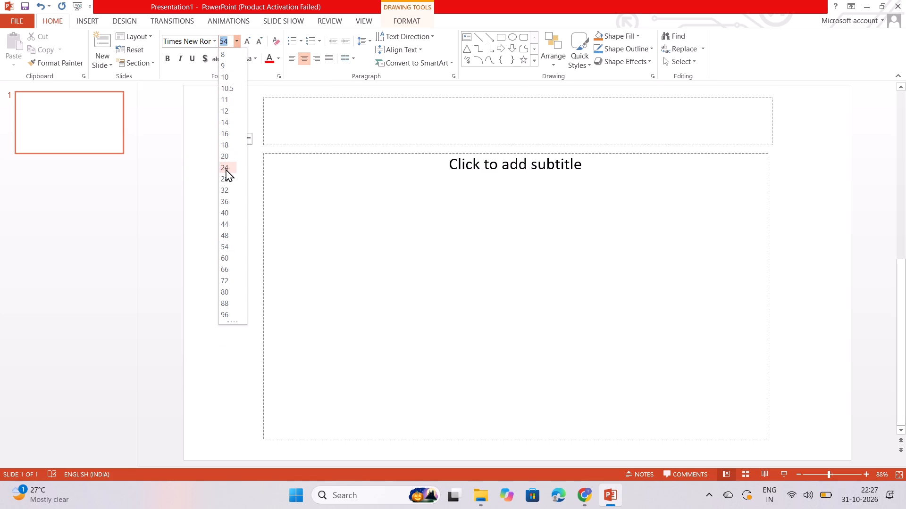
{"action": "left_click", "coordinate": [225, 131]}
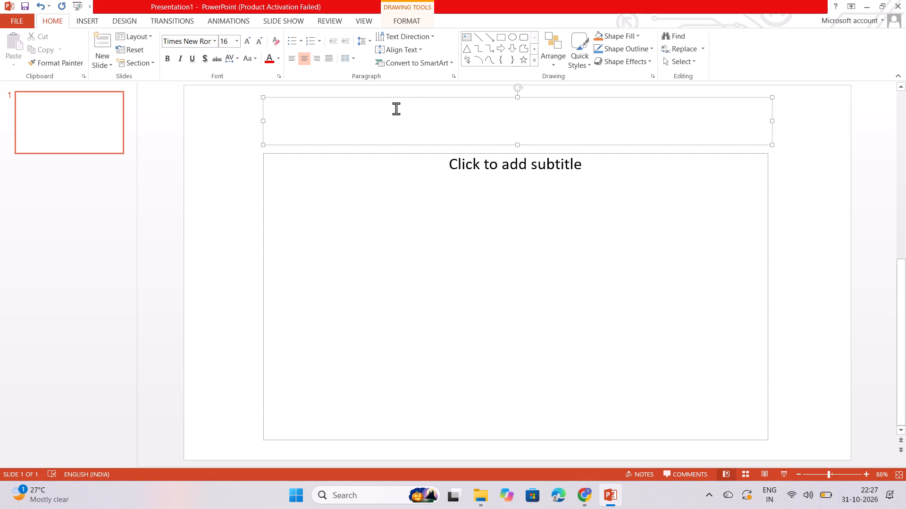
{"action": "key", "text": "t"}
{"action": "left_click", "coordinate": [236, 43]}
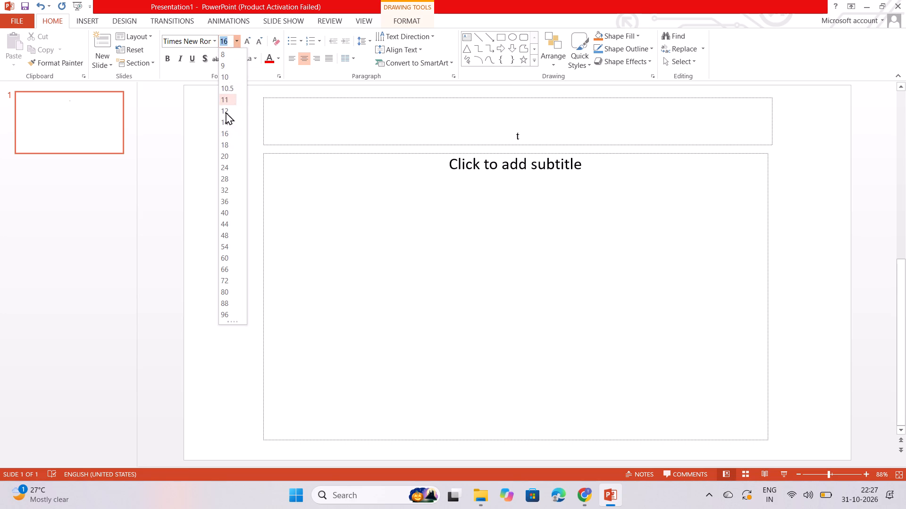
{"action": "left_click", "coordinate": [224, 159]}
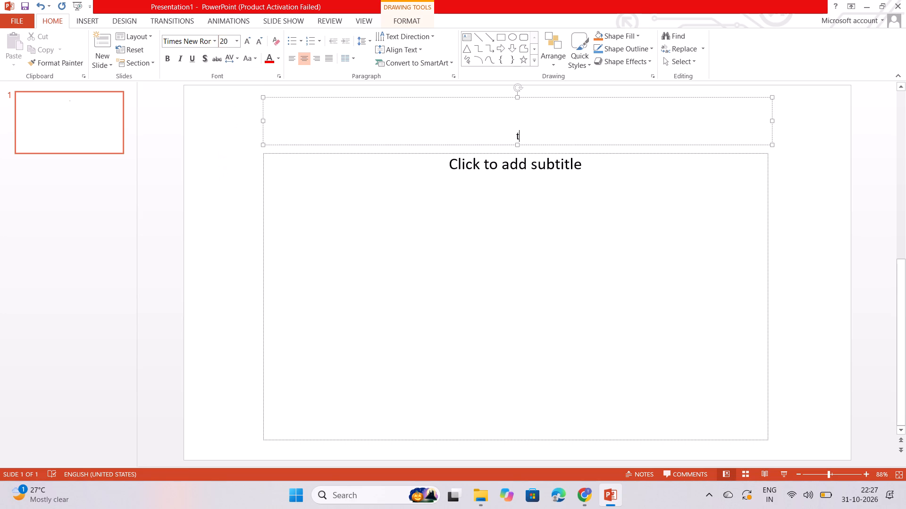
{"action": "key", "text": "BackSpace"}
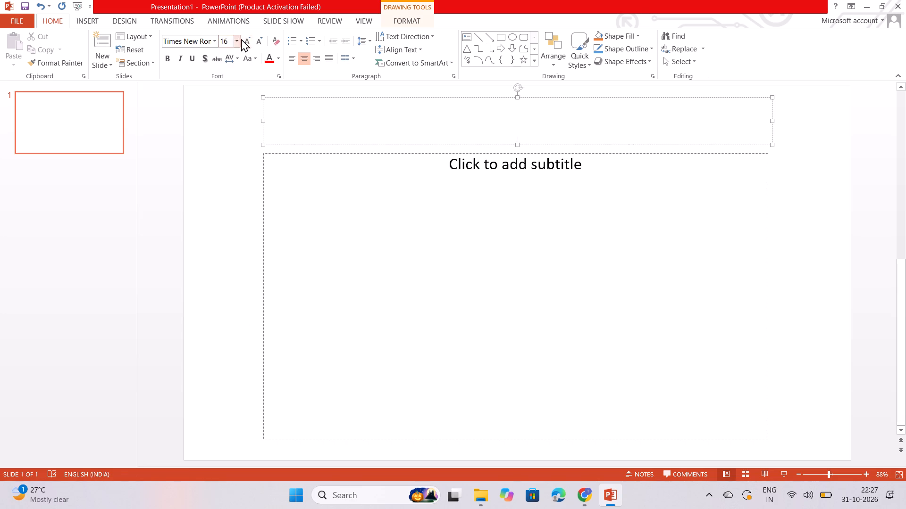
Set the title placeholder's font size to 24.
{"action": "left_click", "coordinate": [234, 47]}
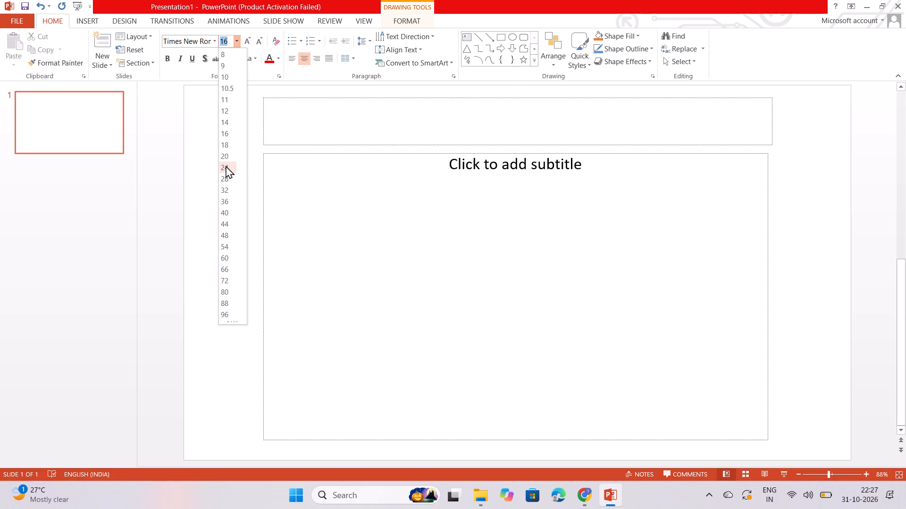
{"action": "left_click", "coordinate": [225, 165]}
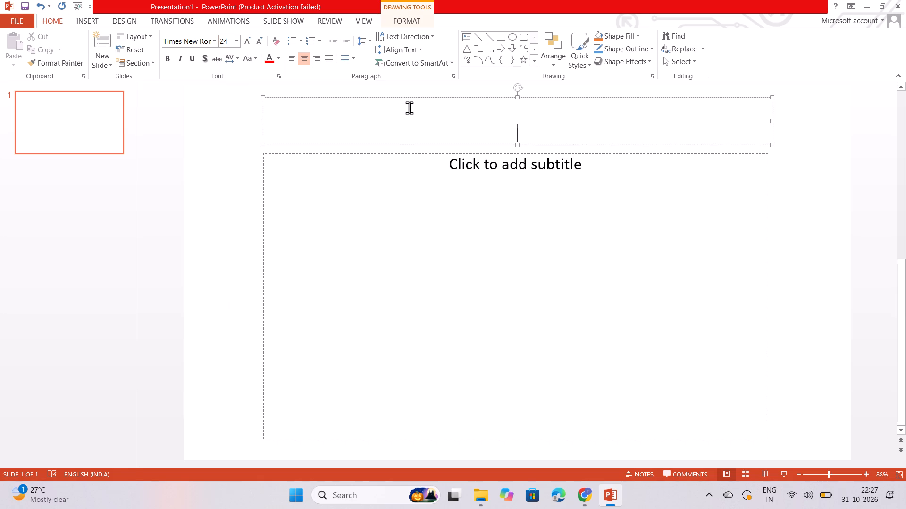
Enter the text "Title:LifeTrace" in the title placeholder.
{"action": "type", "text": "ti"}
{"action": "key", "text": "BackSpace"}
{"action": "key", "text": "BackSpace"}
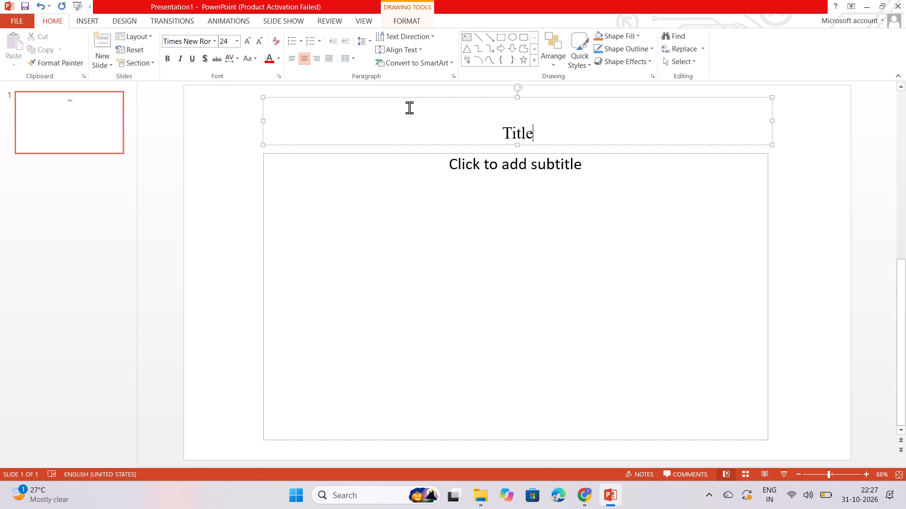
{"action": "key", "text": "shift+colon"}
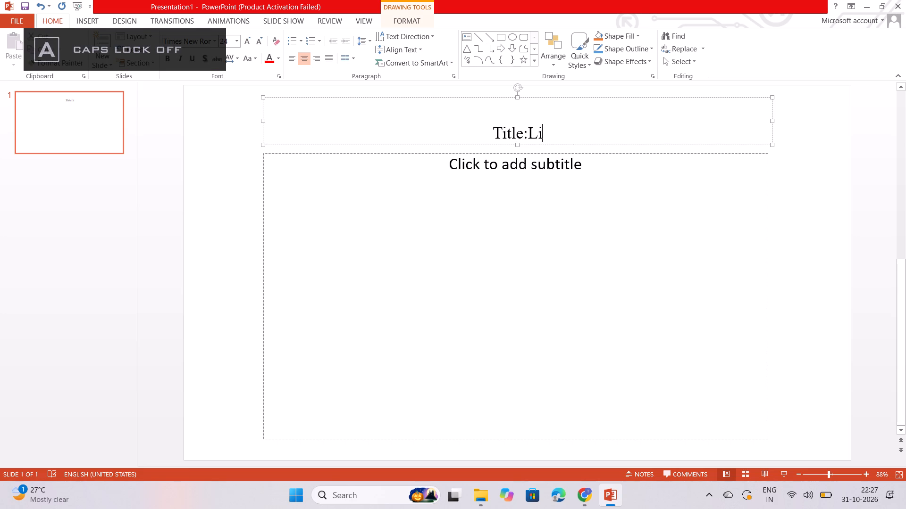
{"action": "type", "text": "fe"}
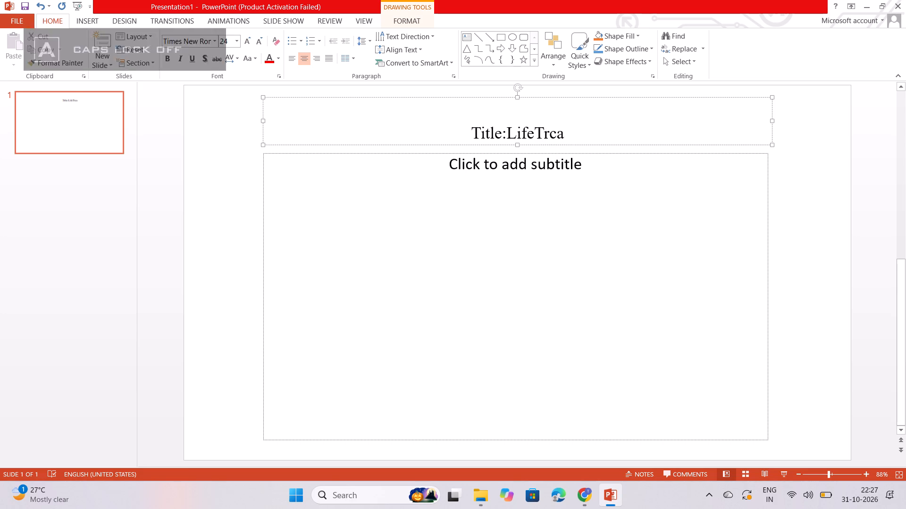
{"action": "key", "text": "BackSpace"}
{"action": "key", "text": "BackSpace"}
{"action": "type", "text": "ace"}
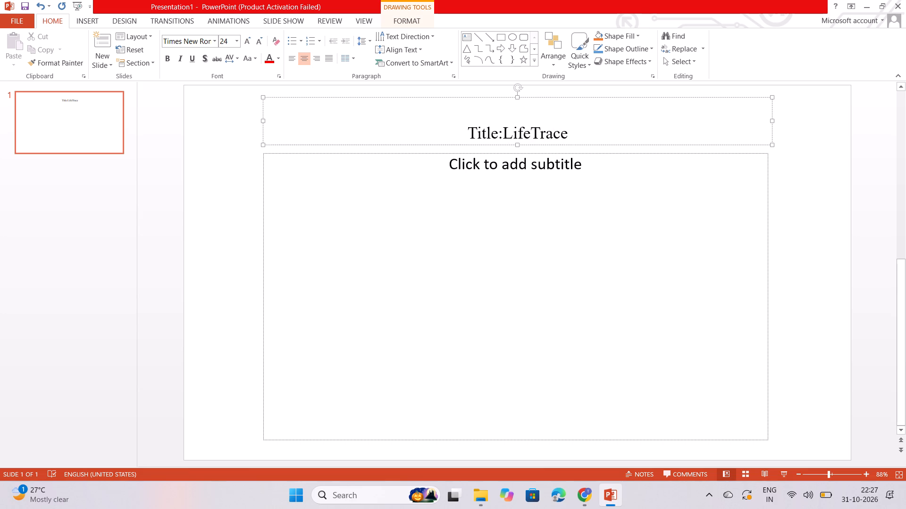
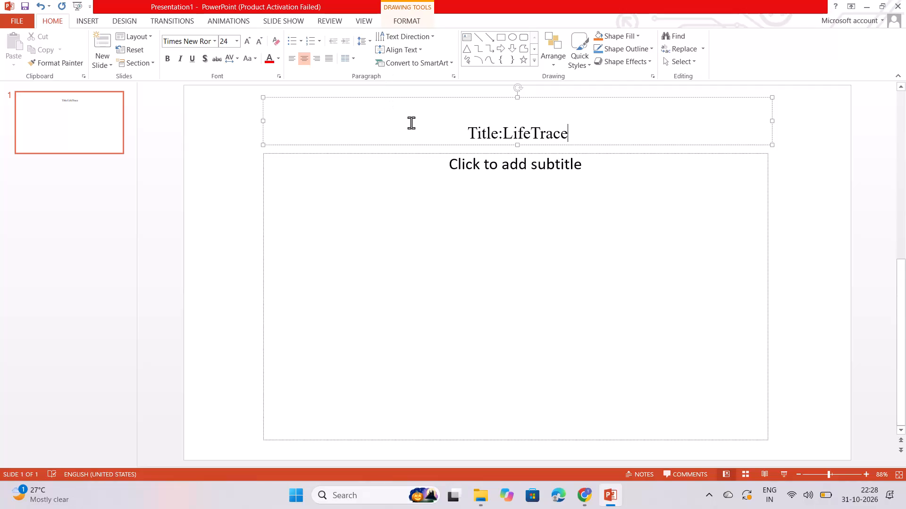
Make the title text "Title:LifeTrace" bold.
{"action": "left_click_drag", "start_coordinate": [468, 131], "coordinate": [566, 131]}
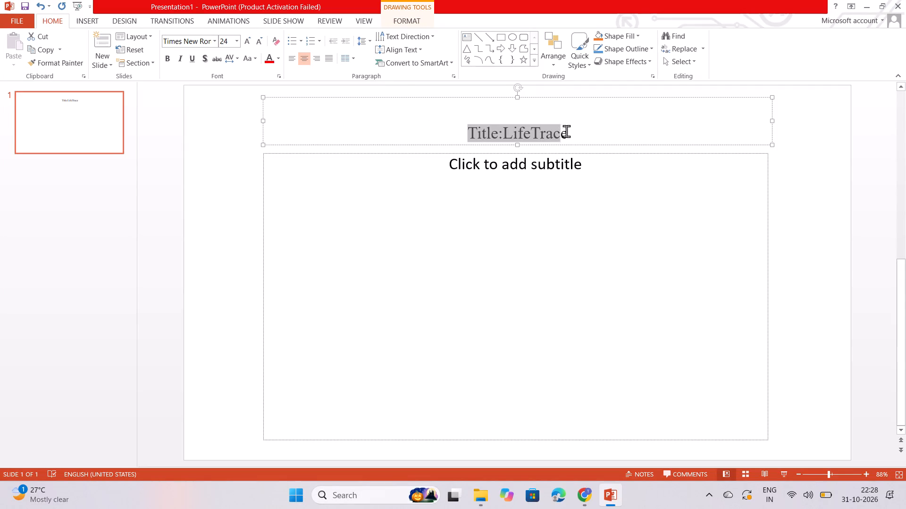
{"action": "left_click_drag", "start_coordinate": [566, 131], "coordinate": [571, 131]}
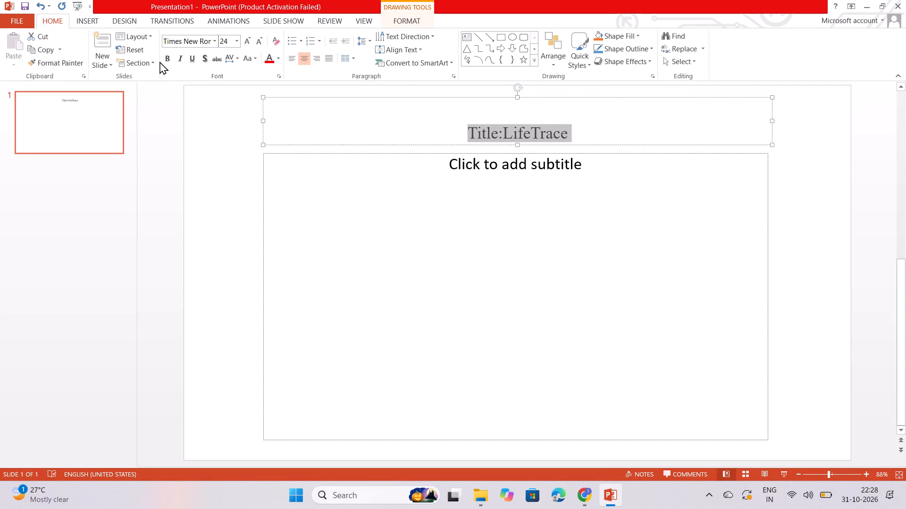
{"action": "left_click", "coordinate": [168, 56]}
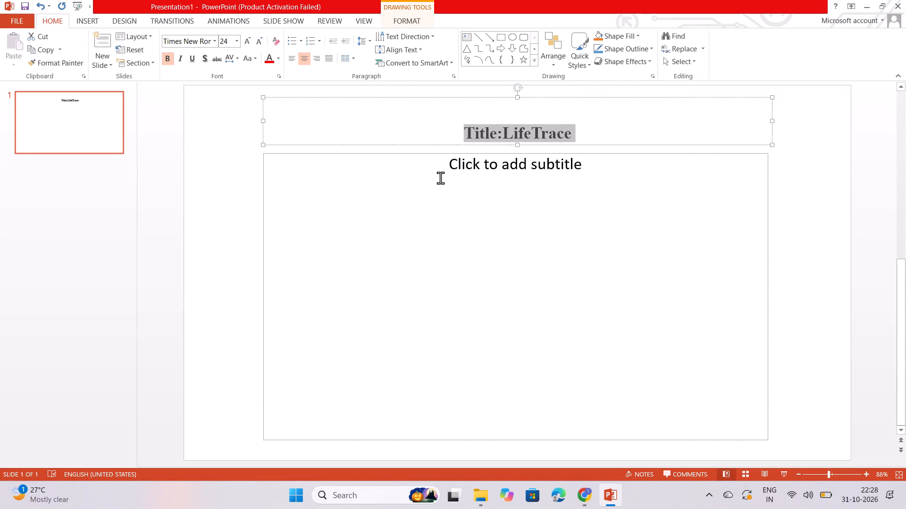
Activate the empty subtitle placeholder below the title for text entry.
{"action": "left_click", "coordinate": [440, 178]}
{"action": "left_click", "coordinate": [552, 236]}
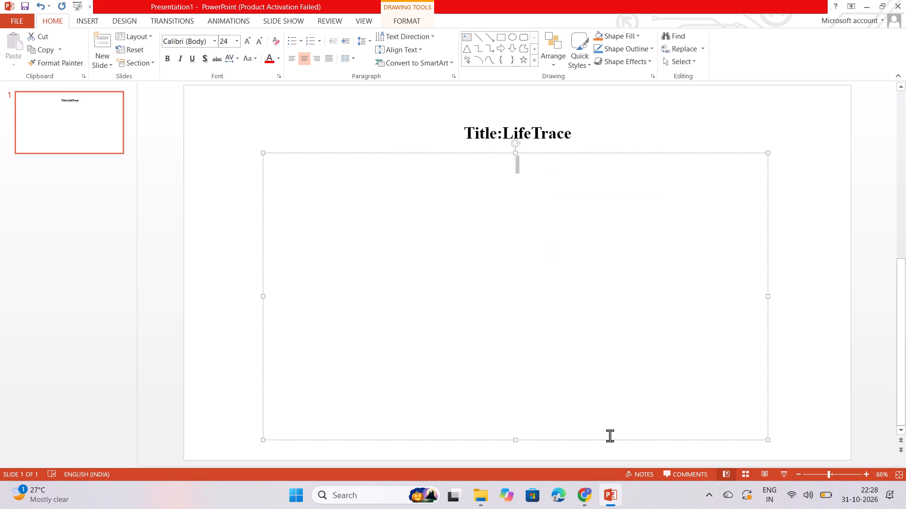
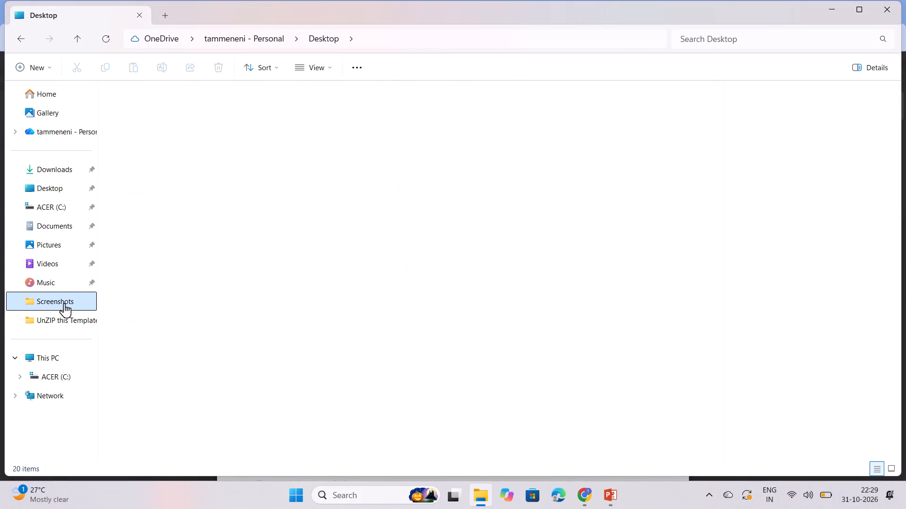
In File Explorer, open the round emblem image Screenshot 2026-10-31 222855.png from the Screenshots folder.
{"action": "scroll", "coordinate": [147, 285], "scroll_direction": "right", "scroll_amount": 3}
{"action": "double_click", "coordinate": [483, 387]}
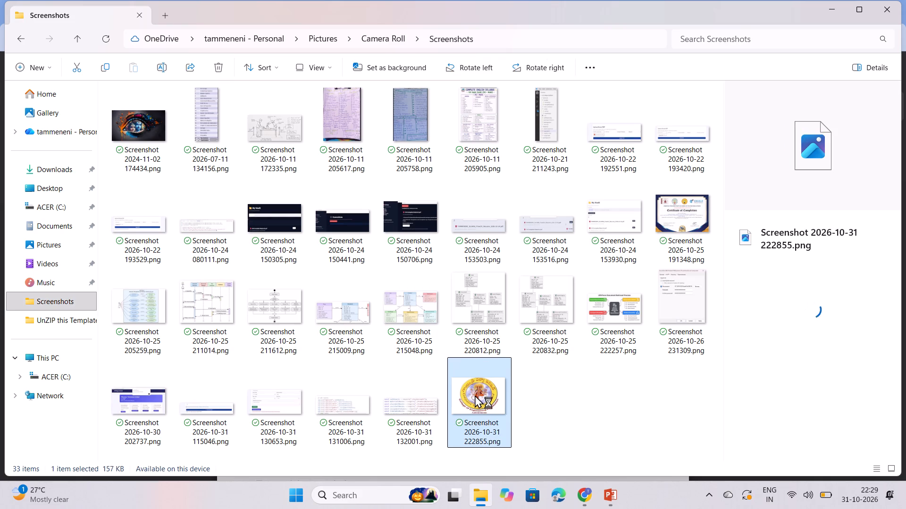
Open the round college emblem image Screenshot 2026-10-31 222855.png in Photos and copy it to the clipboard.
{"action": "double_click", "coordinate": [475, 395]}
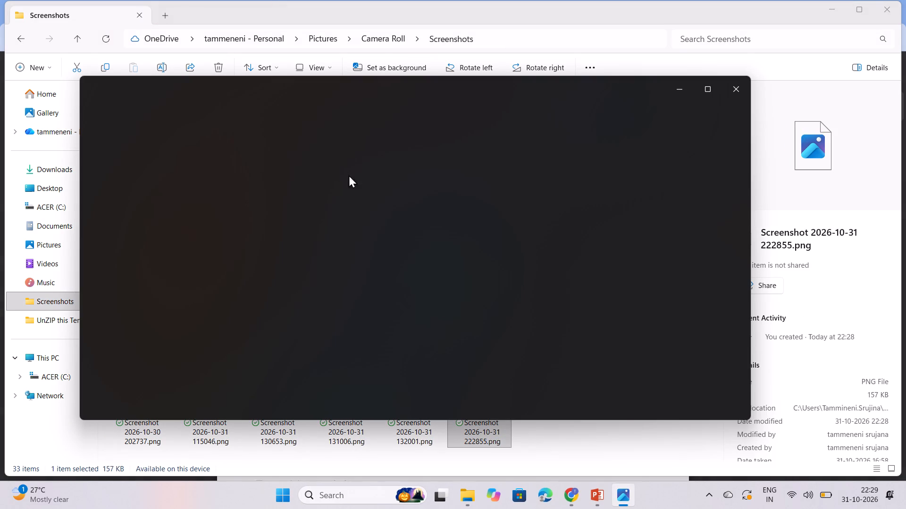
{"action": "left_click", "coordinate": [245, 91]}
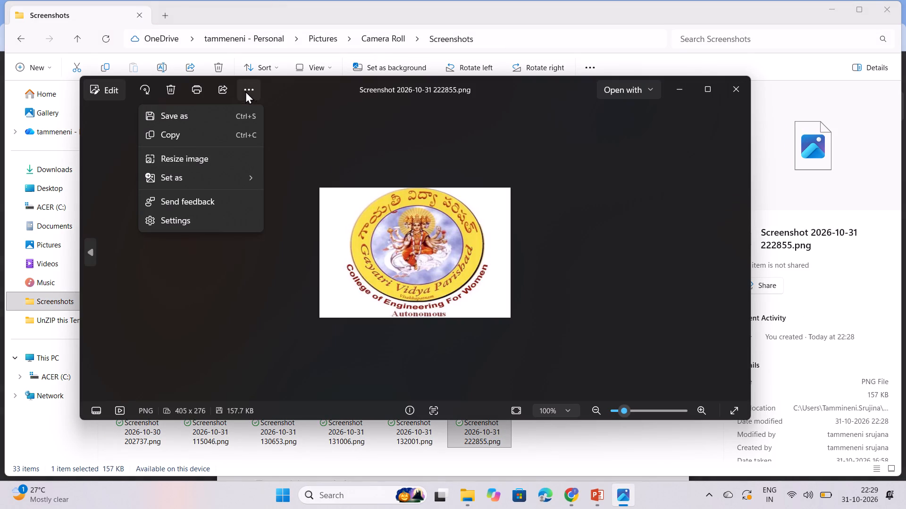
{"action": "left_click", "coordinate": [215, 137]}
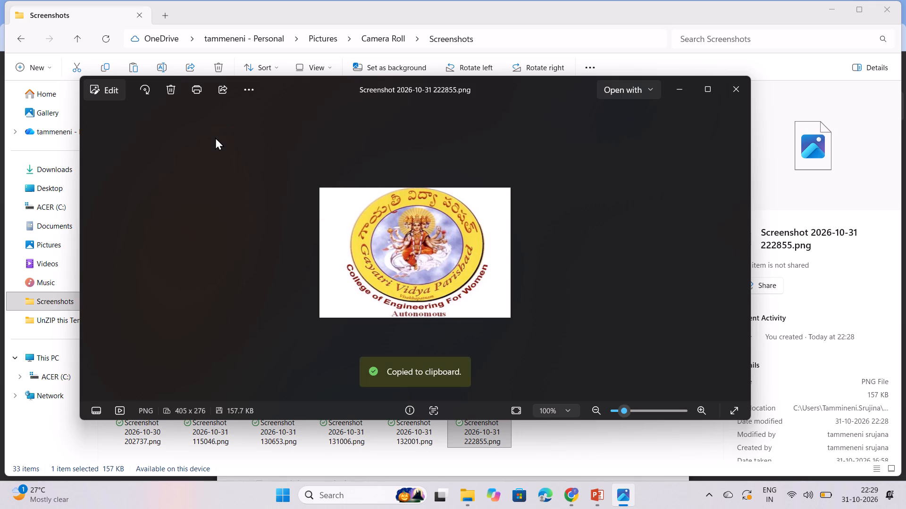
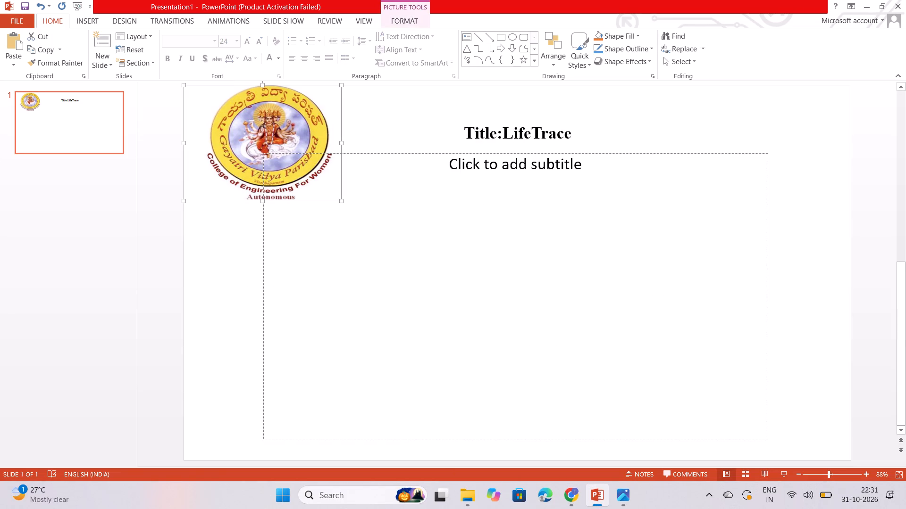
Move the college emblem image from the slide's upper-left corner to the centre, directly below the Title:LifeTrace heading.
{"action": "left_click_drag", "start_coordinate": [275, 139], "coordinate": [276, 139]}
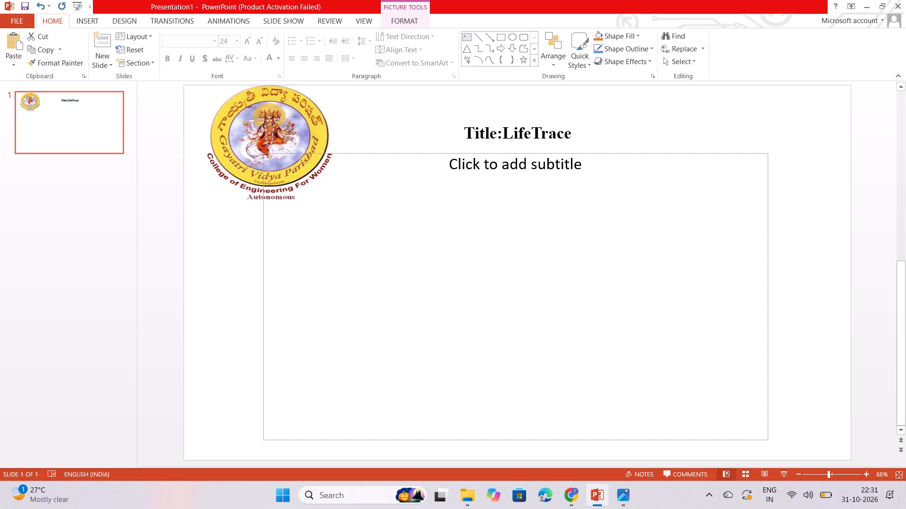
{"action": "left_click_drag", "start_coordinate": [276, 139], "coordinate": [512, 206]}
{"action": "left_click", "coordinate": [491, 302]}
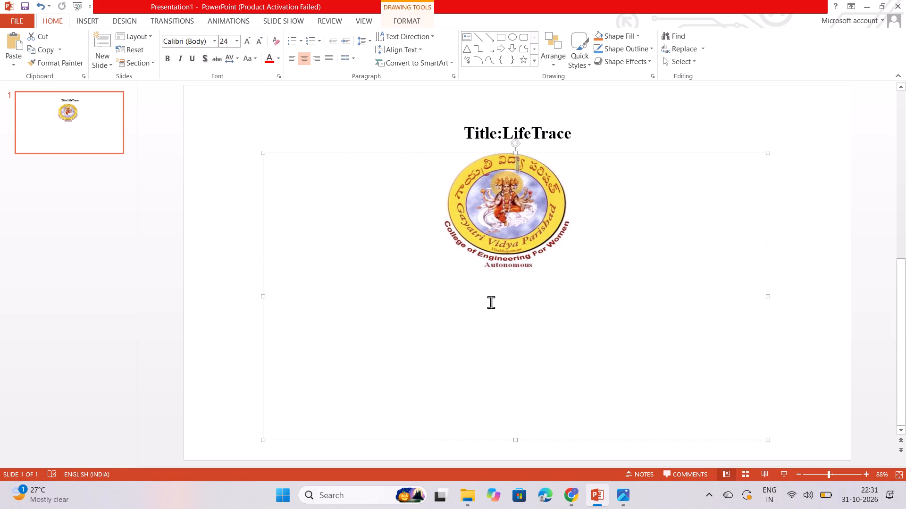
Insert 19 blank lines in the large subtitle text box around the emblem.
{"action": "left_click_drag", "start_coordinate": [492, 206], "coordinate": [495, 221]}
{"action": "left_click", "coordinate": [517, 313]}
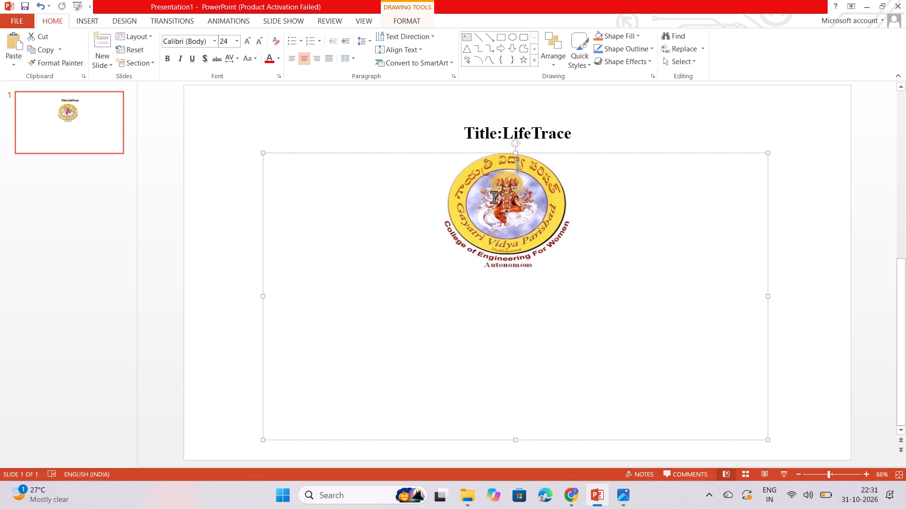
{"action": "double_click", "coordinate": [494, 197]}
{"action": "triple_click", "coordinate": [486, 304]}
{"action": "left_click", "coordinate": [486, 304]}
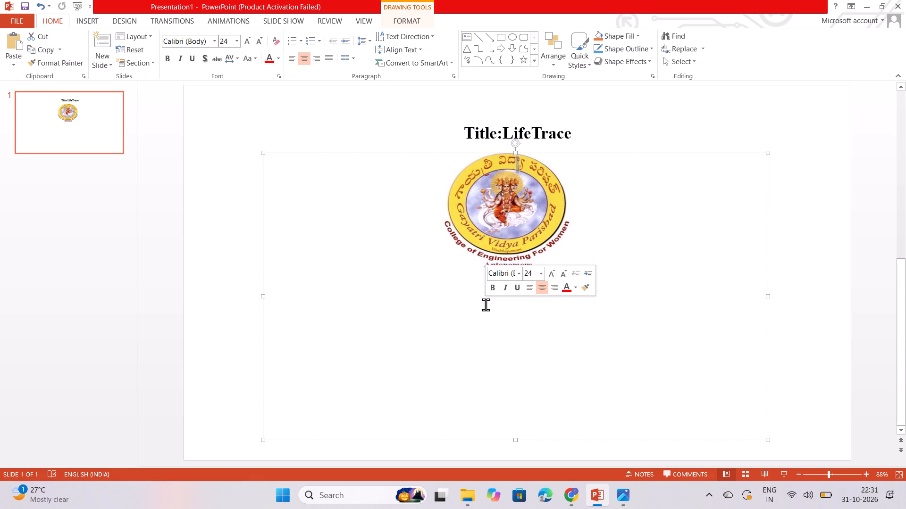
{"action": "left_click", "coordinate": [318, 202]}
{"action": "triple_click", "coordinate": [318, 202]}
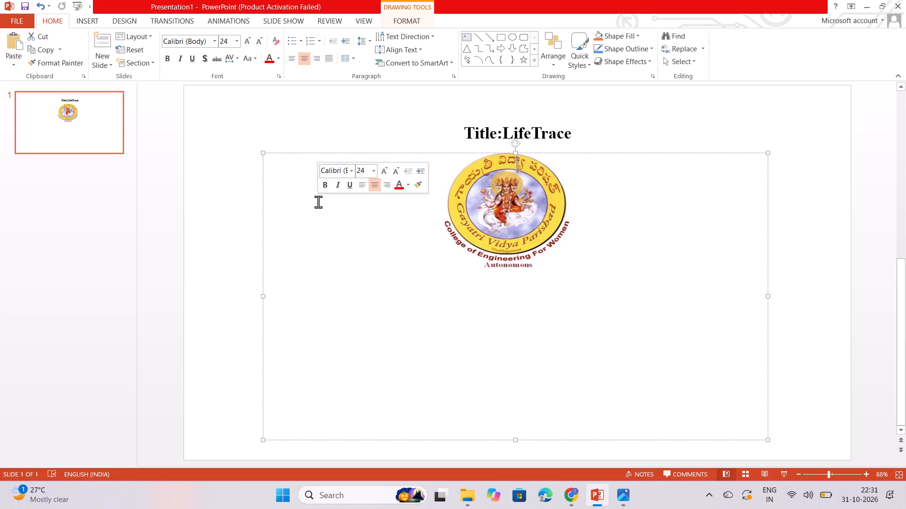
{"action": "triple_click", "coordinate": [318, 202]}
{"action": "left_click", "coordinate": [587, 204]}
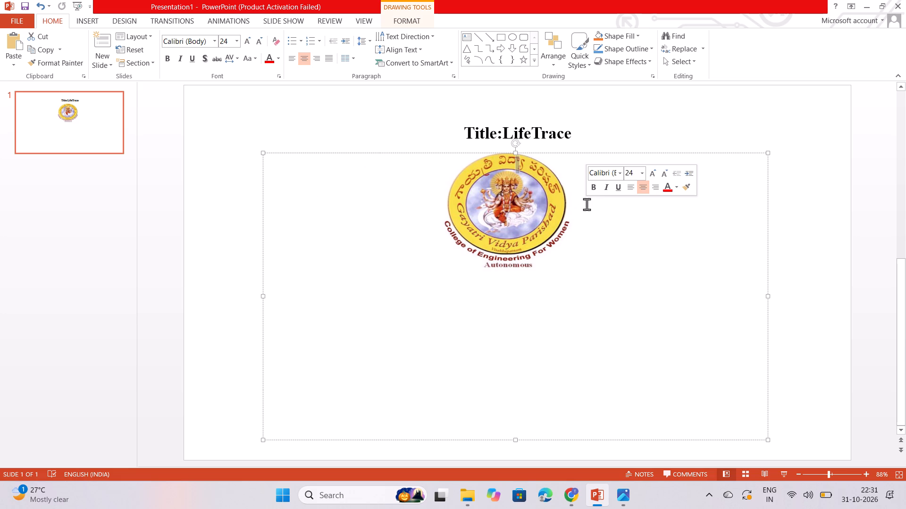
{"action": "key", "text": "Return"}
{"action": "key", "text": "Return"}
{"action": "key", "text": "Return"}
{"action": "key", "text": "Return"}
{"action": "key", "text": "Return"}
{"action": "key", "text": "Return"}
{"action": "key", "text": "Return"}
{"action": "key", "text": "Return"}
{"action": "key", "text": "Return"}
{"action": "key", "text": "Return"}
{"action": "key", "text": "Return"}
{"action": "key", "text": "Return"}
{"action": "key", "text": "Return"}
{"action": "key", "text": "Return"}
{"action": "key", "text": "Return"}
{"action": "key", "text": "Return"}
{"action": "key", "text": "Return"}
{"action": "key", "text": "Return"}
{"action": "key", "text": "Return"}
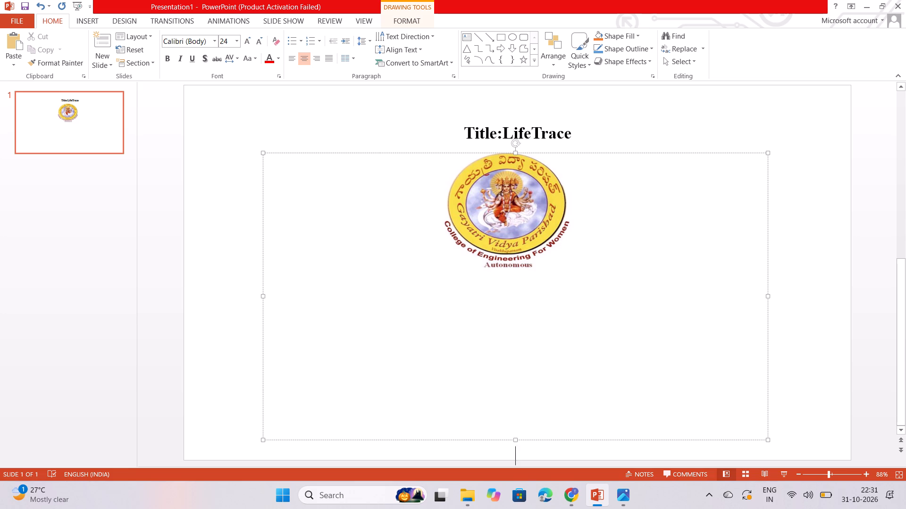
Move the insertion point back up to the first line of the subtitle text box.
{"action": "key", "text": "Up"}
{"action": "key", "text": "Up"}
{"action": "key", "text": "Up"}
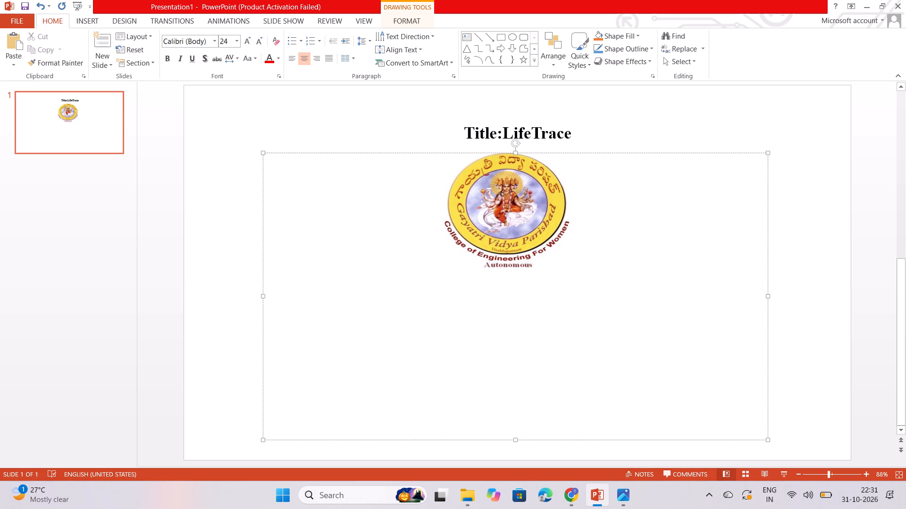
{"action": "key", "text": "Up"}
{"action": "key", "text": "Up"}
{"action": "key", "text": "Up"}
{"action": "key", "text": "Up"}
{"action": "key", "text": "Up"}
{"action": "key", "text": "Up"}
{"action": "key", "text": "Up"}
{"action": "key", "text": "Up"}
{"action": "key", "text": "Up"}
{"action": "key", "text": "Up"}
{"action": "key", "text": "Up"}
{"action": "key", "text": "Up"}
{"action": "key", "text": "Up"}
{"action": "key", "text": "Up"}
{"action": "key", "text": "Up"}
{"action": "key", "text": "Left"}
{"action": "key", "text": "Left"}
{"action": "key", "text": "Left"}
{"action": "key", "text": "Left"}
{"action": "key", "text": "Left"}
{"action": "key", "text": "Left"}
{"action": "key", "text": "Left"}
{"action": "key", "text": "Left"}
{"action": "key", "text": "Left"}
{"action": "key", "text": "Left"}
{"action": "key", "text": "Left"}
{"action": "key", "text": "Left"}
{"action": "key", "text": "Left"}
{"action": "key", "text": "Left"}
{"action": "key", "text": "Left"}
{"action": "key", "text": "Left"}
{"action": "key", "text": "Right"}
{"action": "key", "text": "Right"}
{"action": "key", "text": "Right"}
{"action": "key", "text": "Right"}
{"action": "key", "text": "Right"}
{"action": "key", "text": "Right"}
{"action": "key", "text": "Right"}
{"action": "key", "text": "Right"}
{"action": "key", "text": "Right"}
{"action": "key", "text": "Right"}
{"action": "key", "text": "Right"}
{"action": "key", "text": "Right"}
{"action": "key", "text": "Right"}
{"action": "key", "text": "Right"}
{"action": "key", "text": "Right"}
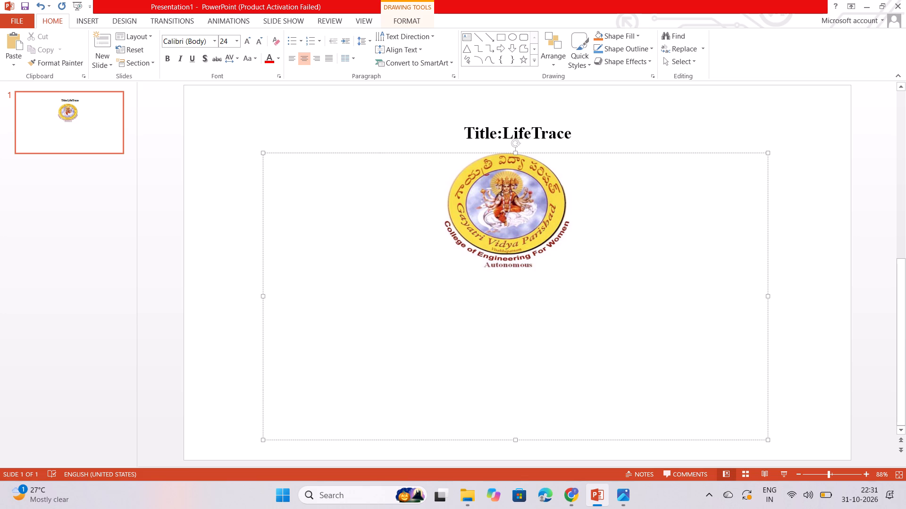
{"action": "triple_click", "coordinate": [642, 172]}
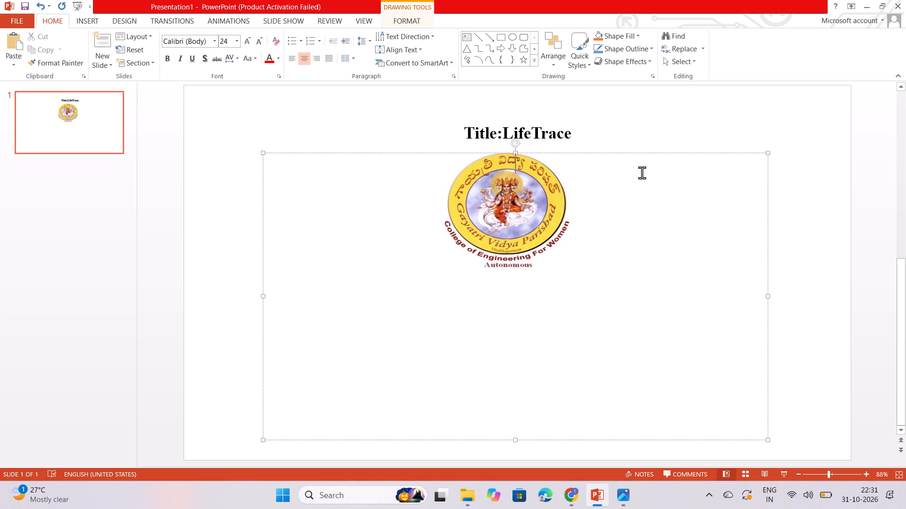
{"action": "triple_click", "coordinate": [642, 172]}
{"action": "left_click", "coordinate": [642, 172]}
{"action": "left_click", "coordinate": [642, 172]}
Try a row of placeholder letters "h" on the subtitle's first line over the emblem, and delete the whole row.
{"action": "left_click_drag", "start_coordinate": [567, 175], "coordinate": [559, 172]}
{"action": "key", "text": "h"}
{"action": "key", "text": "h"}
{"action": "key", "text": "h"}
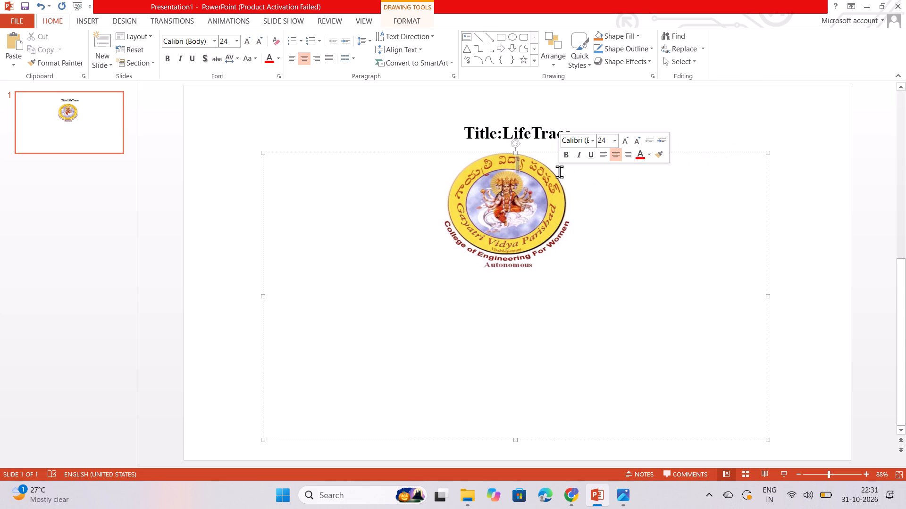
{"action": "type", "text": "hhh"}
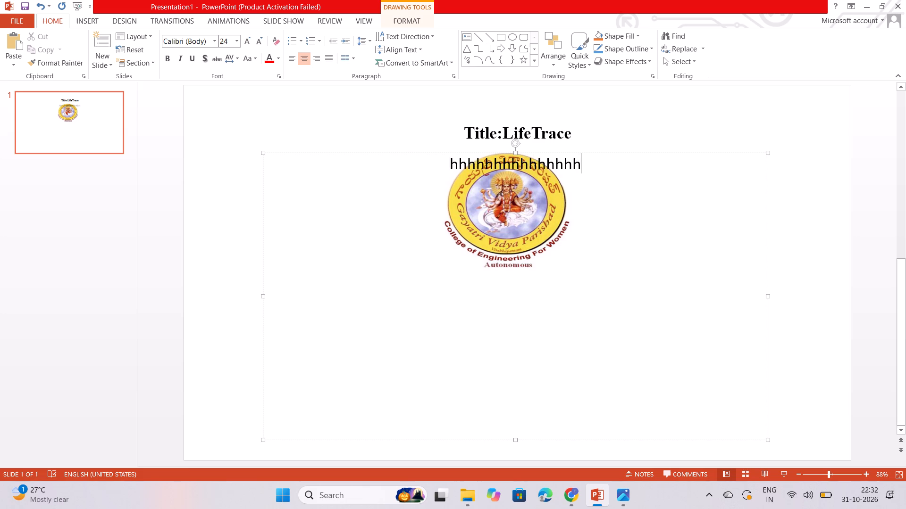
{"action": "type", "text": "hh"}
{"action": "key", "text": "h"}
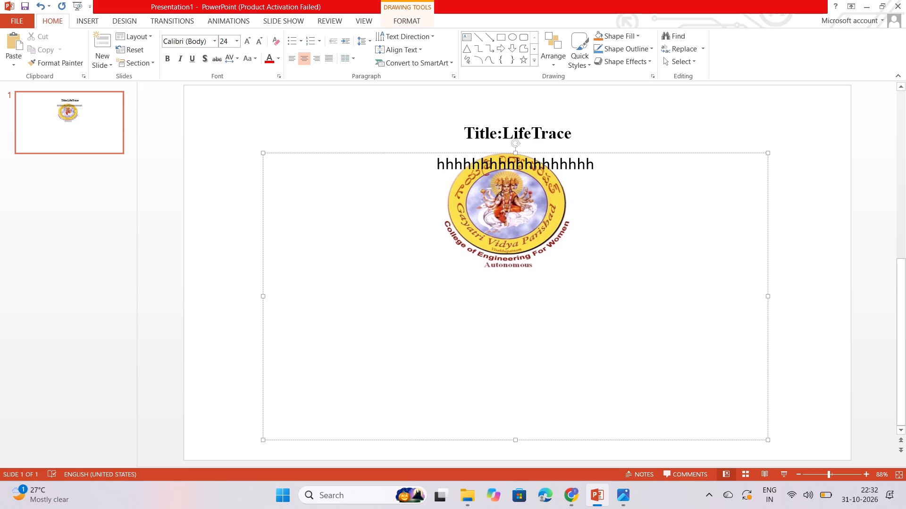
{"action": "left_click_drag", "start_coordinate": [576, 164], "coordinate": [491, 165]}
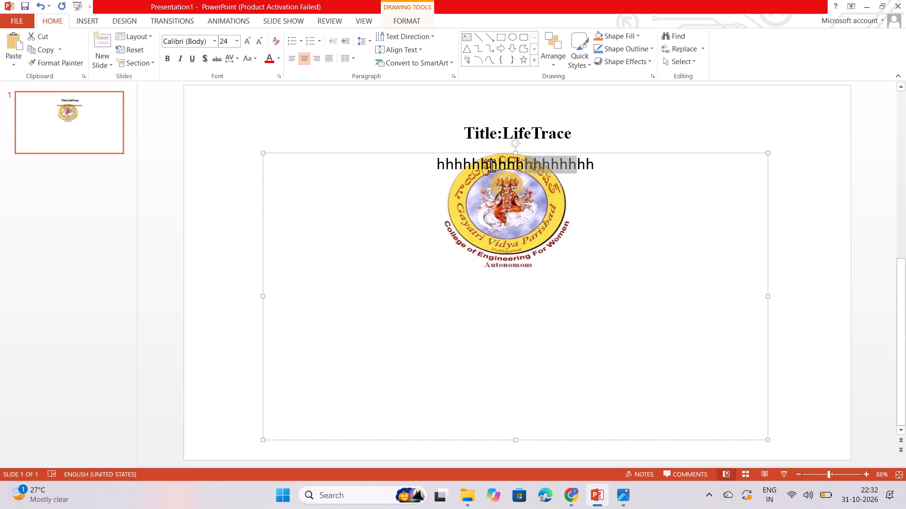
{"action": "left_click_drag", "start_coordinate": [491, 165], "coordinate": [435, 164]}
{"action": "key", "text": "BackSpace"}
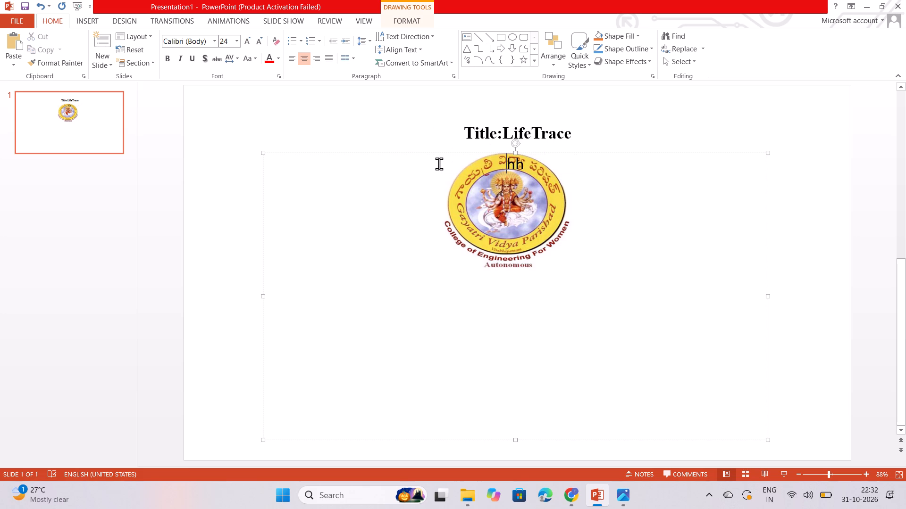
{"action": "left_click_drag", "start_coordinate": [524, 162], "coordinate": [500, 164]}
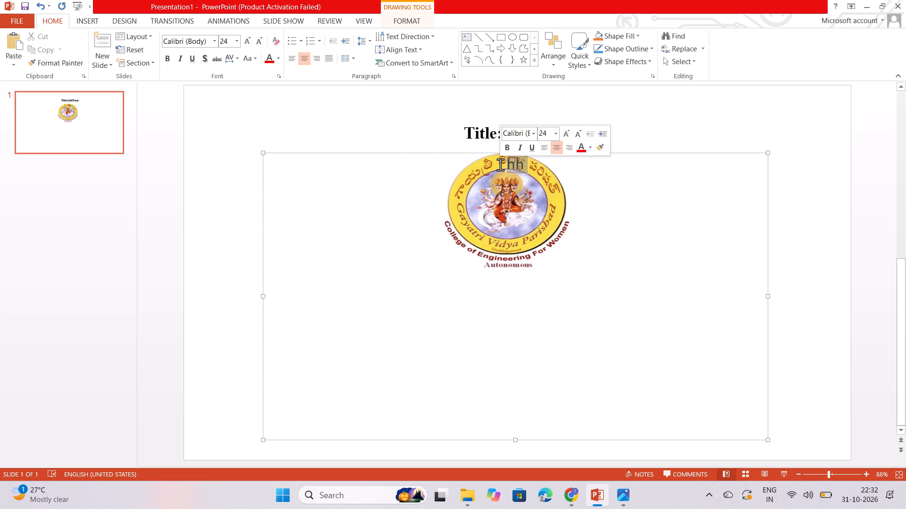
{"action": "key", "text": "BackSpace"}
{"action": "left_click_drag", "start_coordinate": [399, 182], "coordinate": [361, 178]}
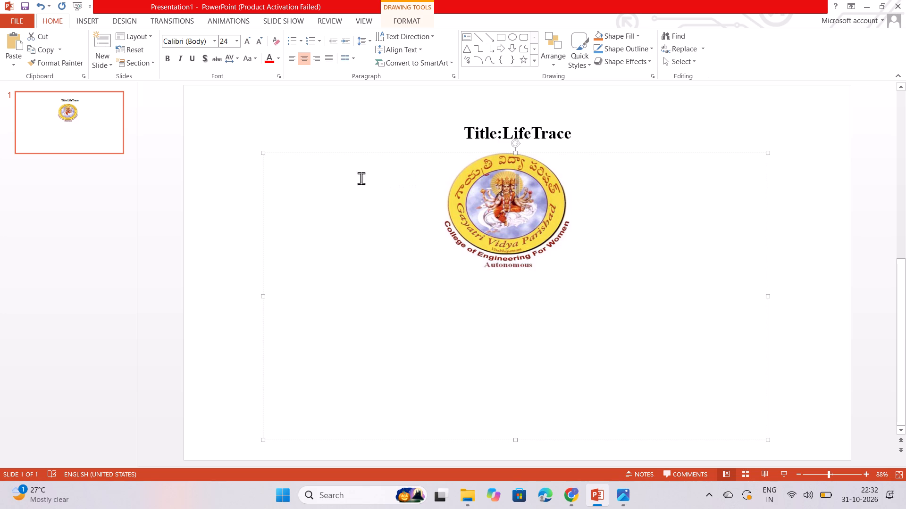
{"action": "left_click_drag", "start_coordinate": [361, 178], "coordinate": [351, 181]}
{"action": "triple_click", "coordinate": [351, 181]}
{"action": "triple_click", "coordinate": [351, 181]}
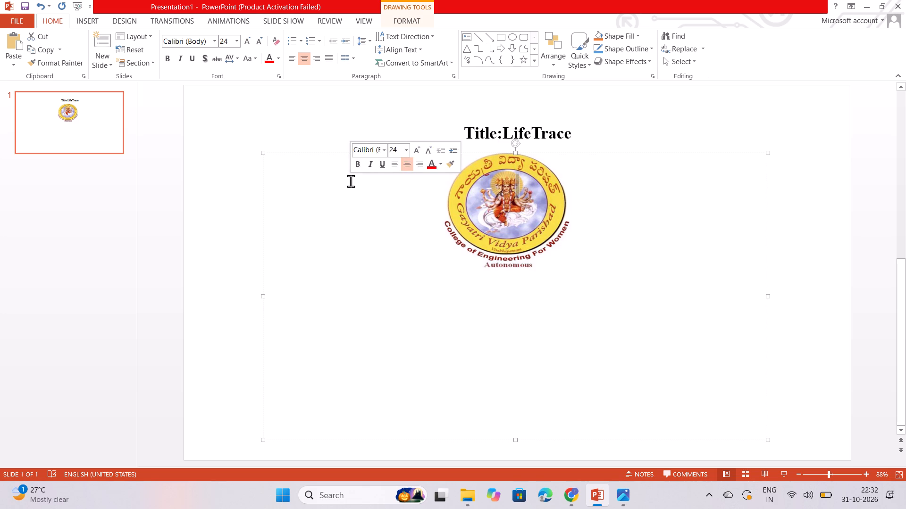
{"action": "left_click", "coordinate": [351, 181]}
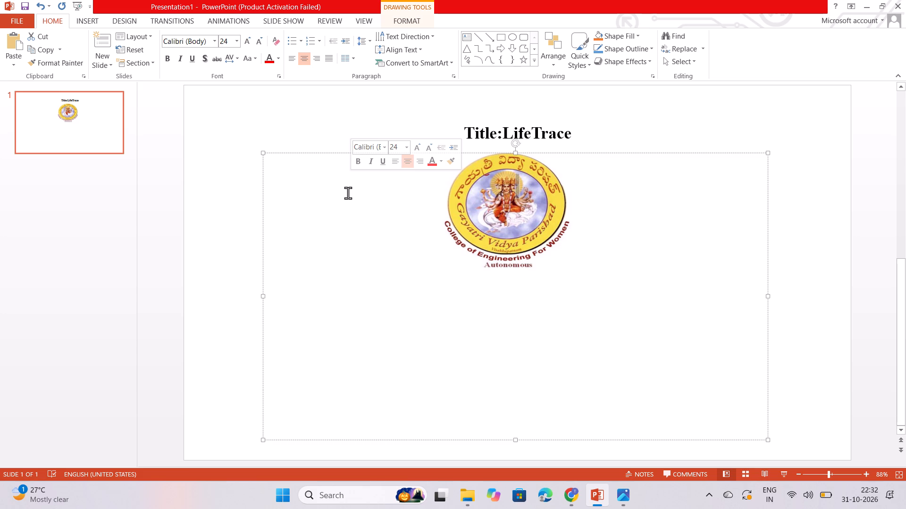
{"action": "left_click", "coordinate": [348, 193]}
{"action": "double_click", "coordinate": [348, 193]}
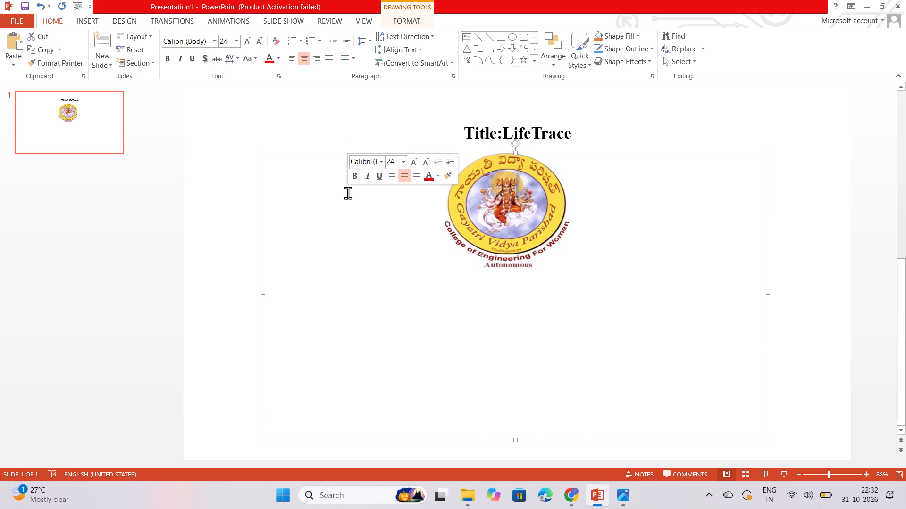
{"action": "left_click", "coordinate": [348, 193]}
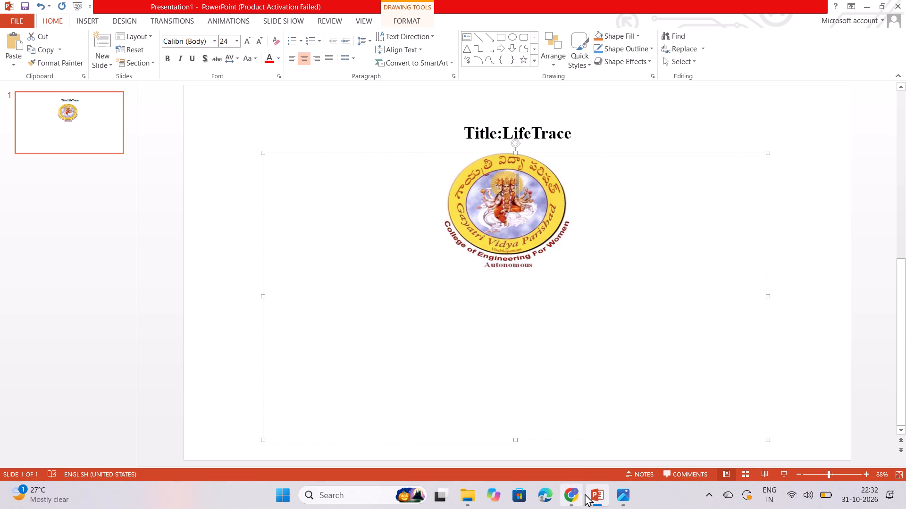
Close the image viewer window showing the emblem picture Screenshot 2026-10-31 222855.png.
{"action": "left_click", "coordinate": [671, 399]}
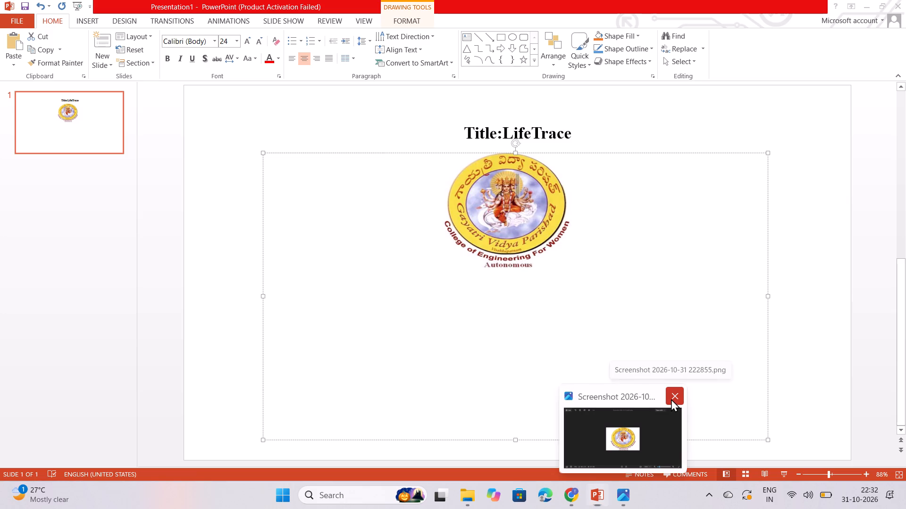
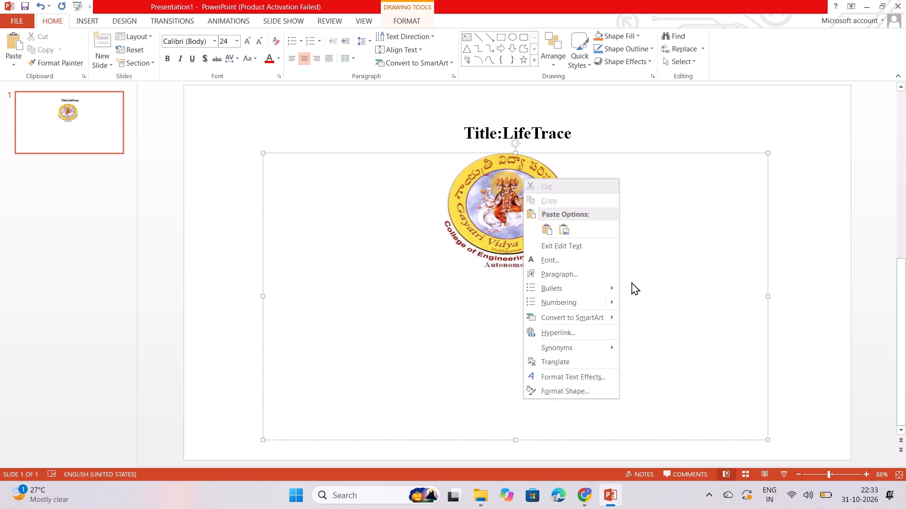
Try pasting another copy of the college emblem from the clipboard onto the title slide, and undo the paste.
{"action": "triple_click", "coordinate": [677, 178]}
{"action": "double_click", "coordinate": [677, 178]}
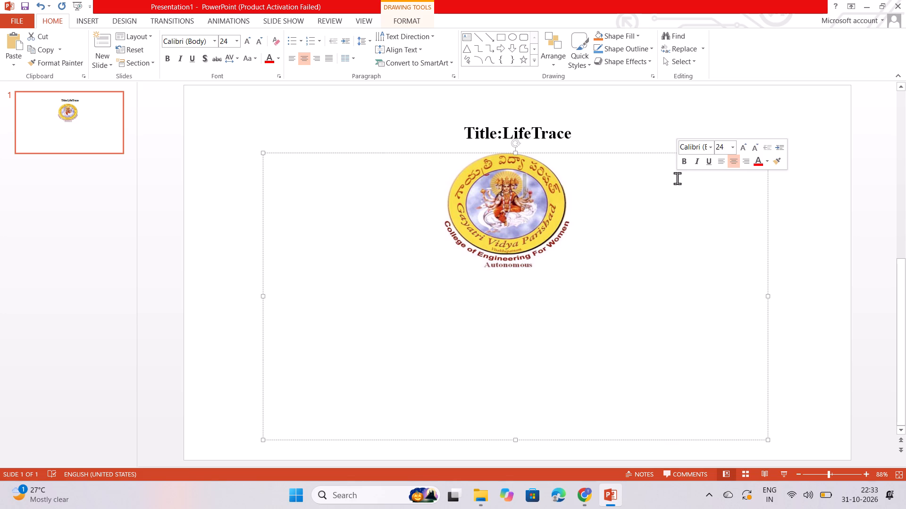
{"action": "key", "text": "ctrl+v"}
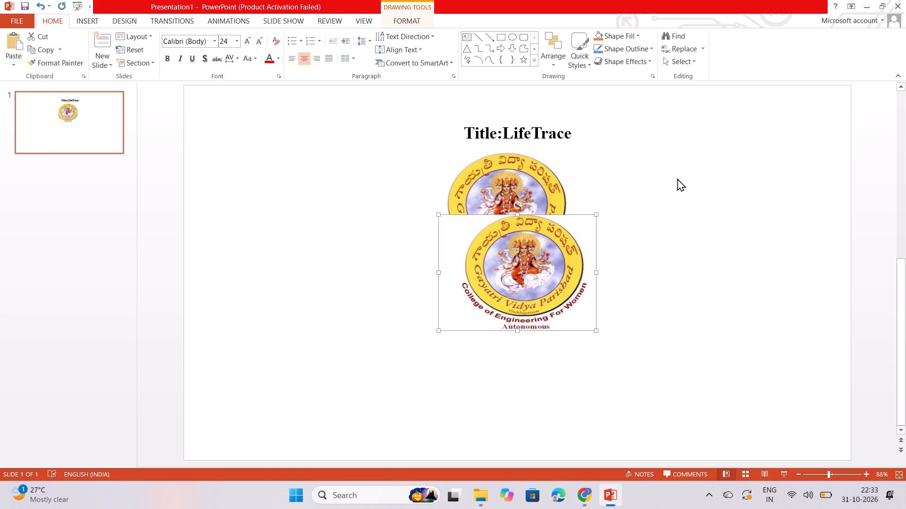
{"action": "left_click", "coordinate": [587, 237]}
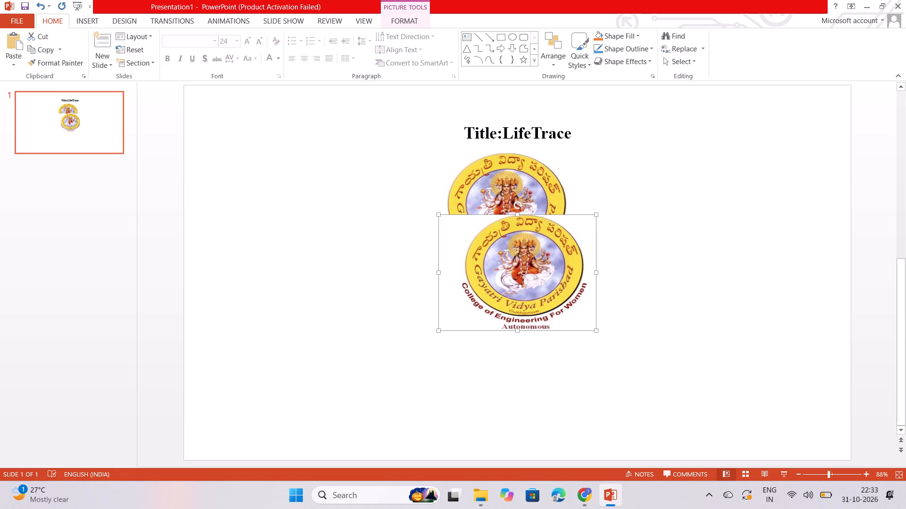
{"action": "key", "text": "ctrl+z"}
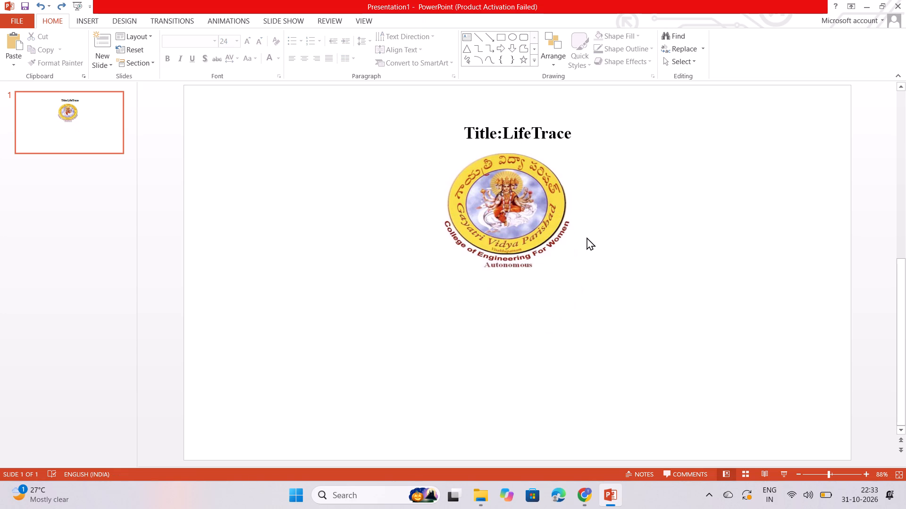
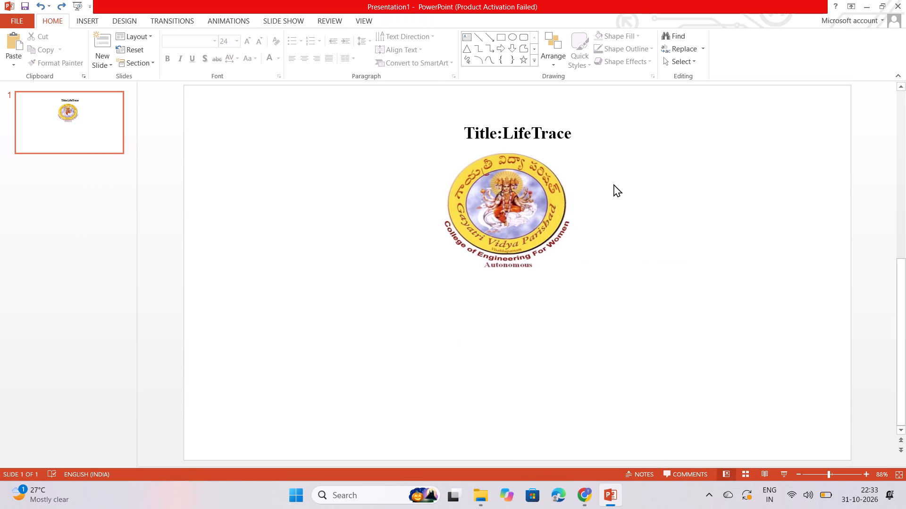
Select the college emblem picture below the LifeTrace title.
{"action": "left_click", "coordinate": [538, 191]}
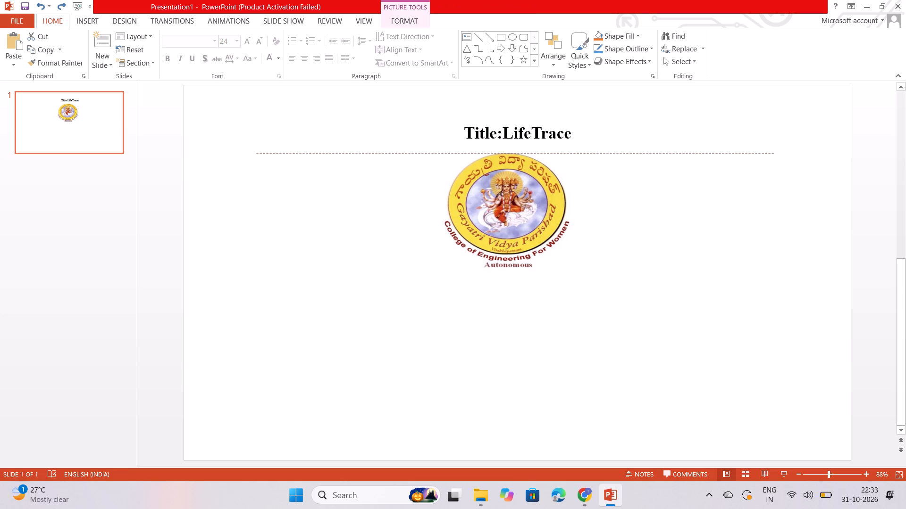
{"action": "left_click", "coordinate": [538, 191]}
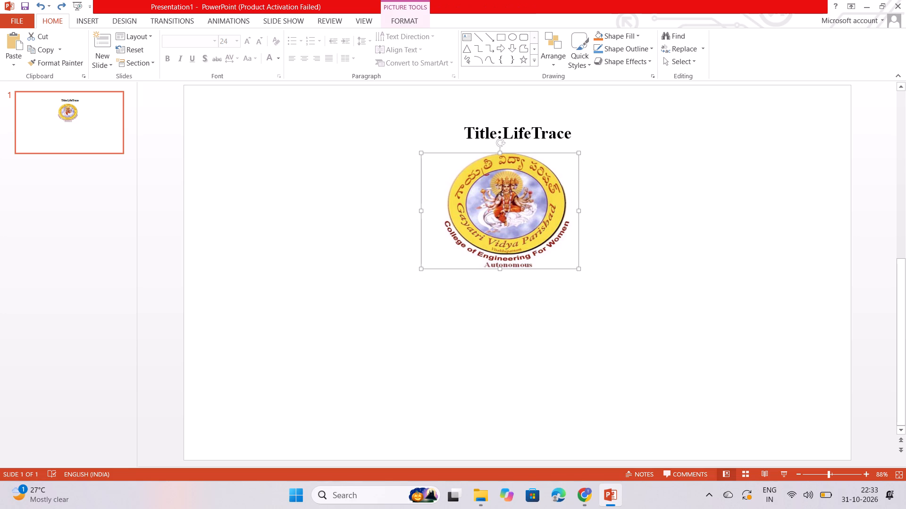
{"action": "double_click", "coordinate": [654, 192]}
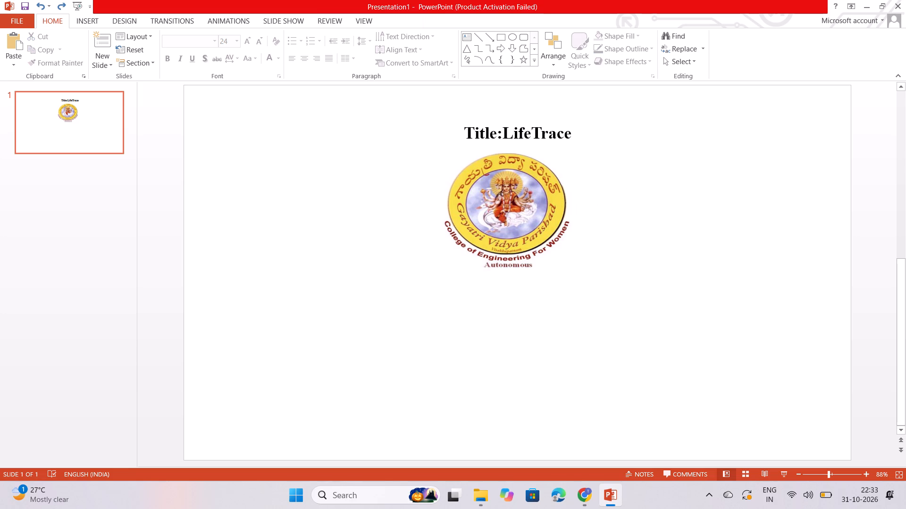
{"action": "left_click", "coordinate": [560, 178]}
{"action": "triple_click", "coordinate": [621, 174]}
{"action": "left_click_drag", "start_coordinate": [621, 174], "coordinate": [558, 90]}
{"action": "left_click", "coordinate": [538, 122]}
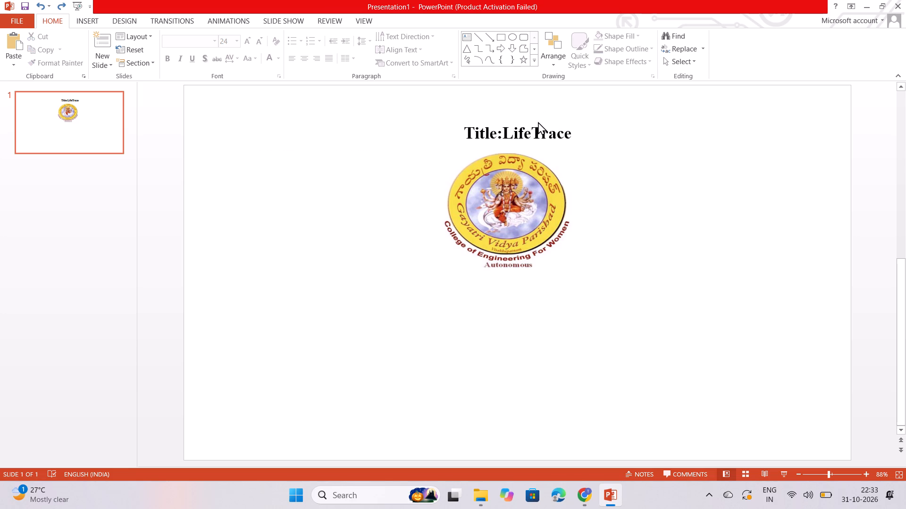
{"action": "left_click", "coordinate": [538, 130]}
Insert a run of 13 spaces on the subtitle's second line, beside the emblem.
{"action": "left_click", "coordinate": [551, 183]}
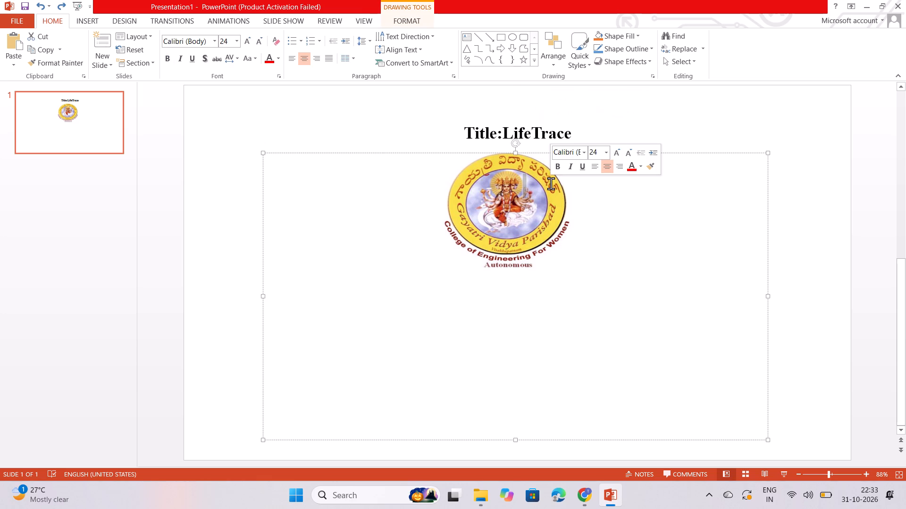
{"action": "triple_click", "coordinate": [597, 193]}
{"action": "left_click", "coordinate": [597, 193]}
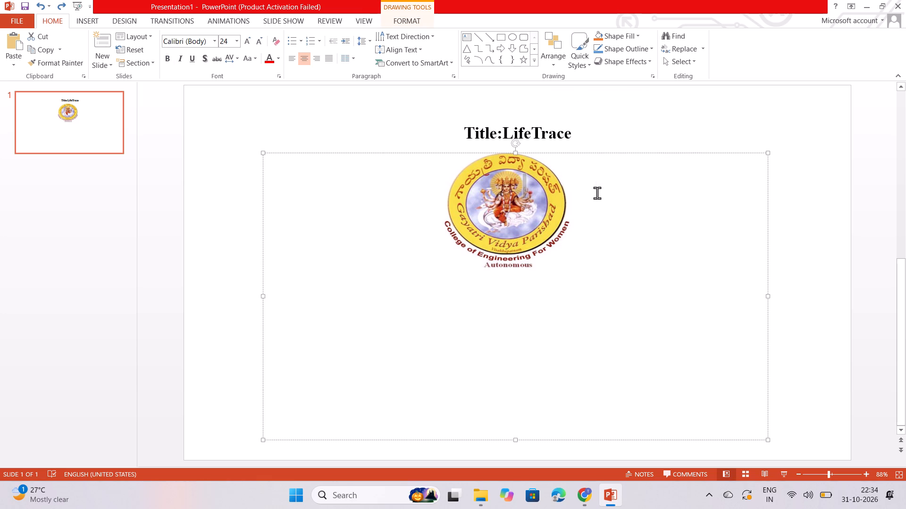
{"action": "key", "text": "space"}
{"action": "key", "text": "space"}
{"action": "key", "text": "space"}
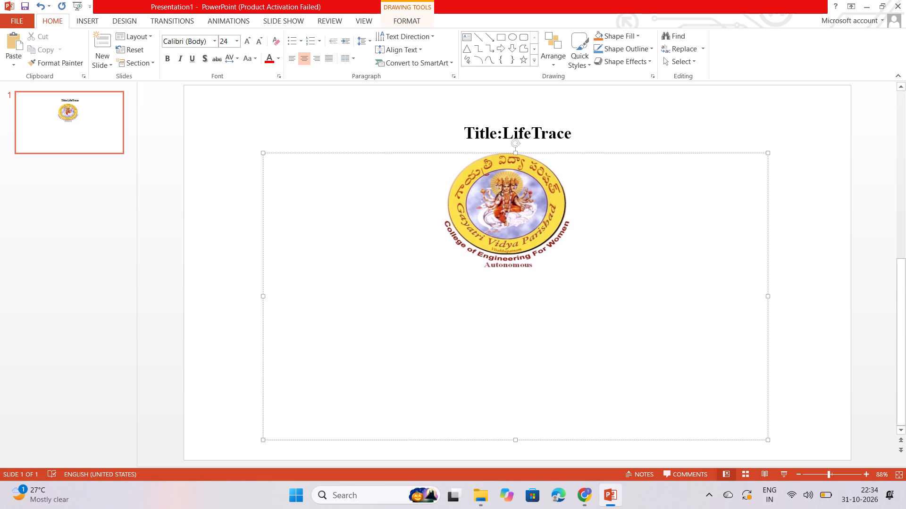
{"action": "key", "text": "space"}
{"action": "key", "text": "space"}
{"action": "key", "text": "space"}
{"action": "key", "text": "space"}
{"action": "key", "text": "space"}
{"action": "key", "text": "space"}
{"action": "key", "text": "space"}
{"action": "key", "text": "space"}
{"action": "key", "text": "space"}
{"action": "key", "text": "space"}
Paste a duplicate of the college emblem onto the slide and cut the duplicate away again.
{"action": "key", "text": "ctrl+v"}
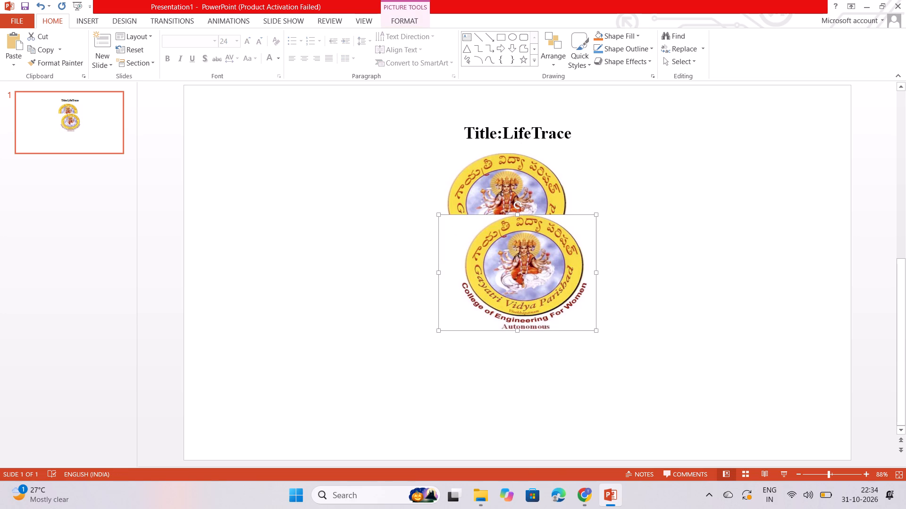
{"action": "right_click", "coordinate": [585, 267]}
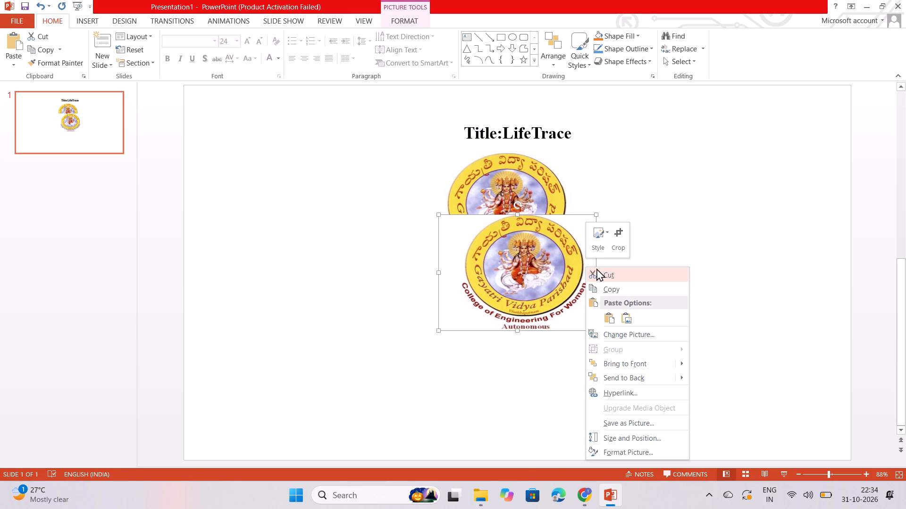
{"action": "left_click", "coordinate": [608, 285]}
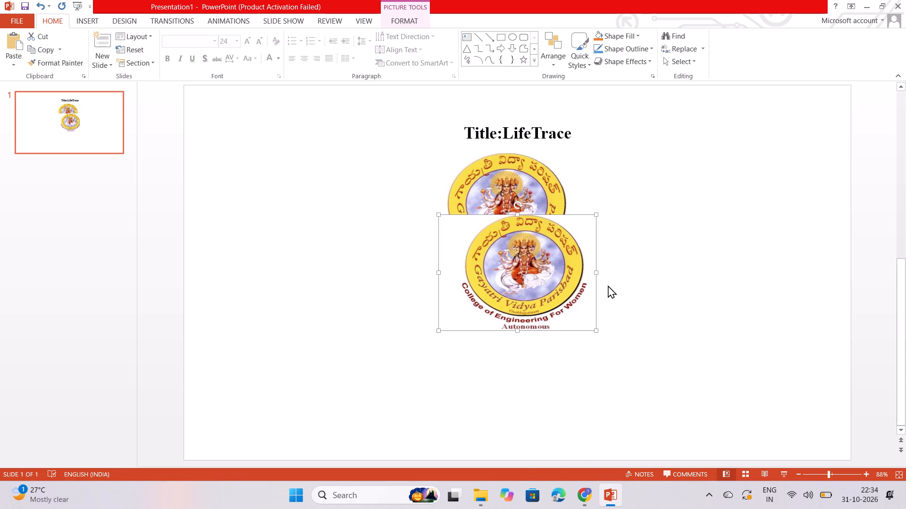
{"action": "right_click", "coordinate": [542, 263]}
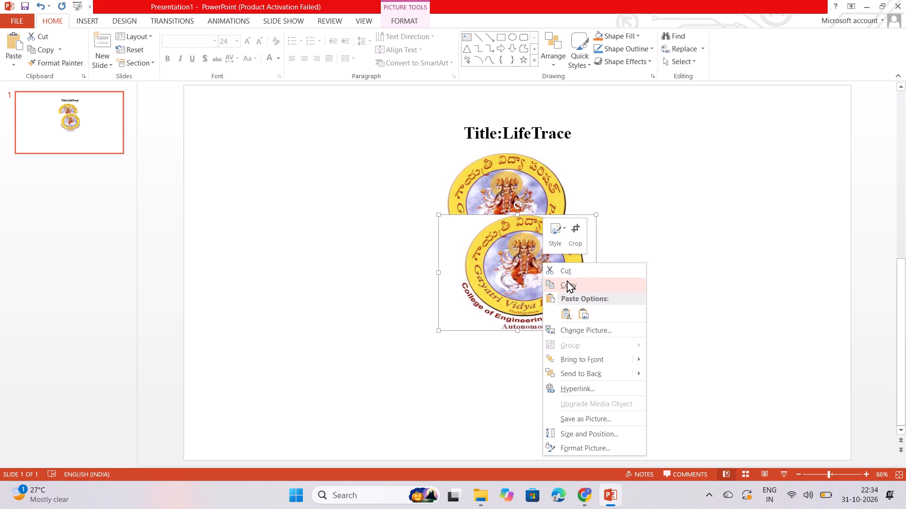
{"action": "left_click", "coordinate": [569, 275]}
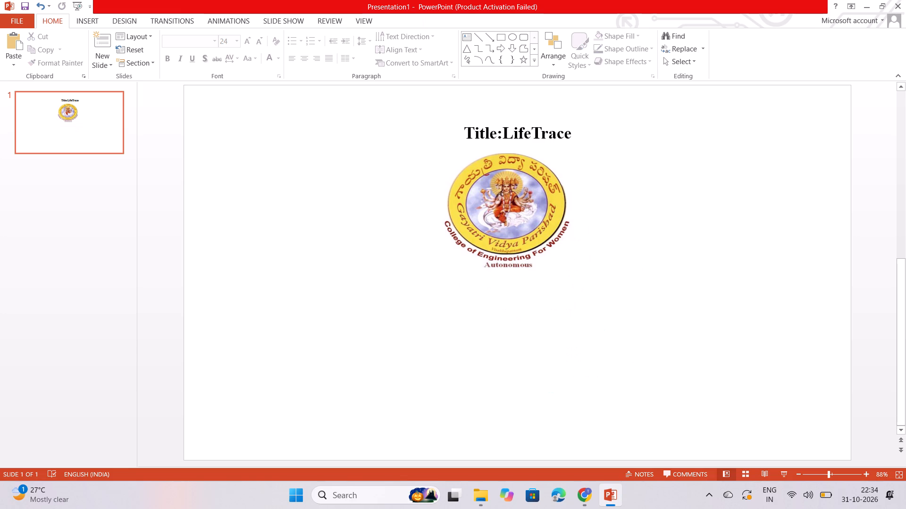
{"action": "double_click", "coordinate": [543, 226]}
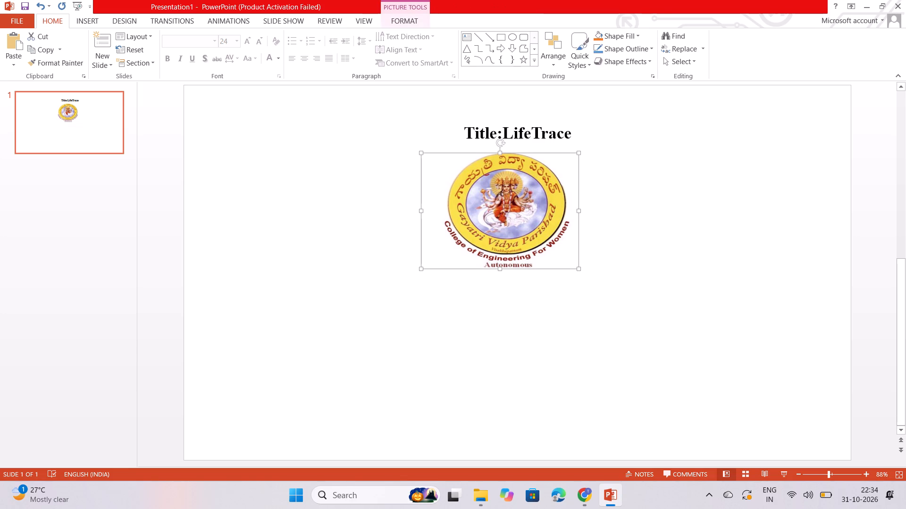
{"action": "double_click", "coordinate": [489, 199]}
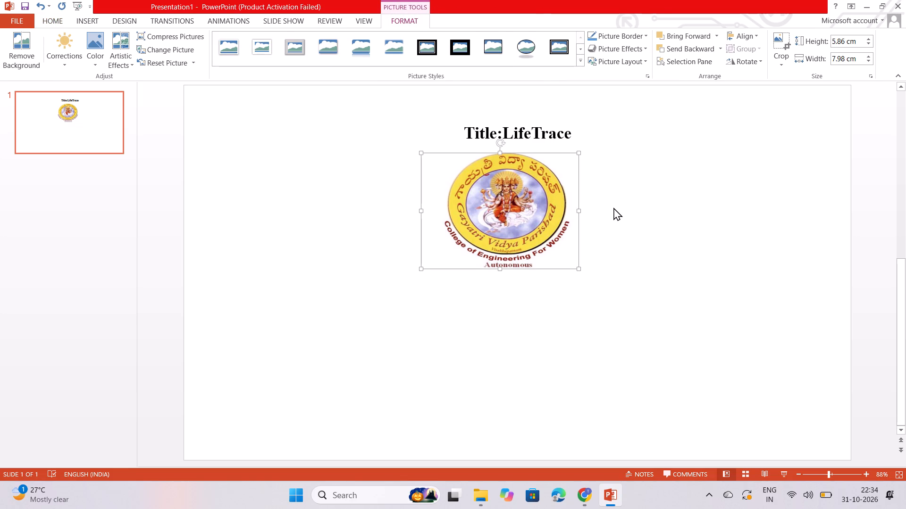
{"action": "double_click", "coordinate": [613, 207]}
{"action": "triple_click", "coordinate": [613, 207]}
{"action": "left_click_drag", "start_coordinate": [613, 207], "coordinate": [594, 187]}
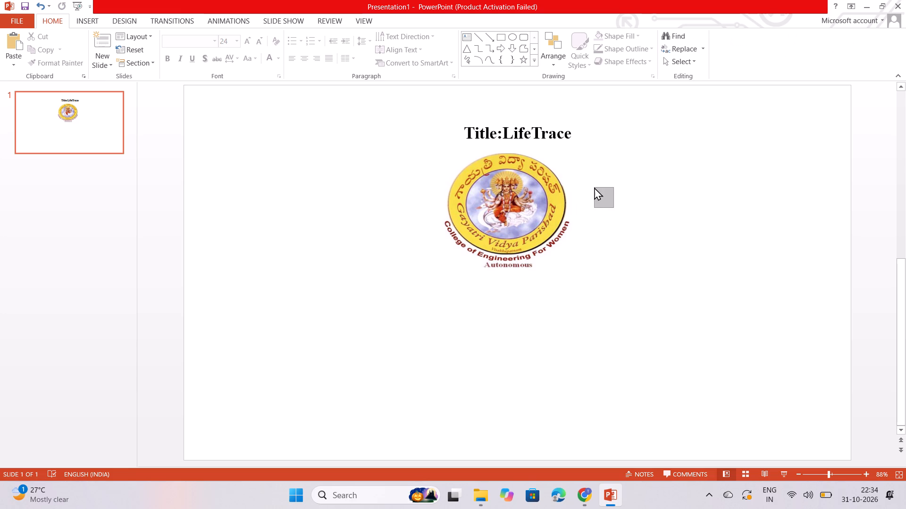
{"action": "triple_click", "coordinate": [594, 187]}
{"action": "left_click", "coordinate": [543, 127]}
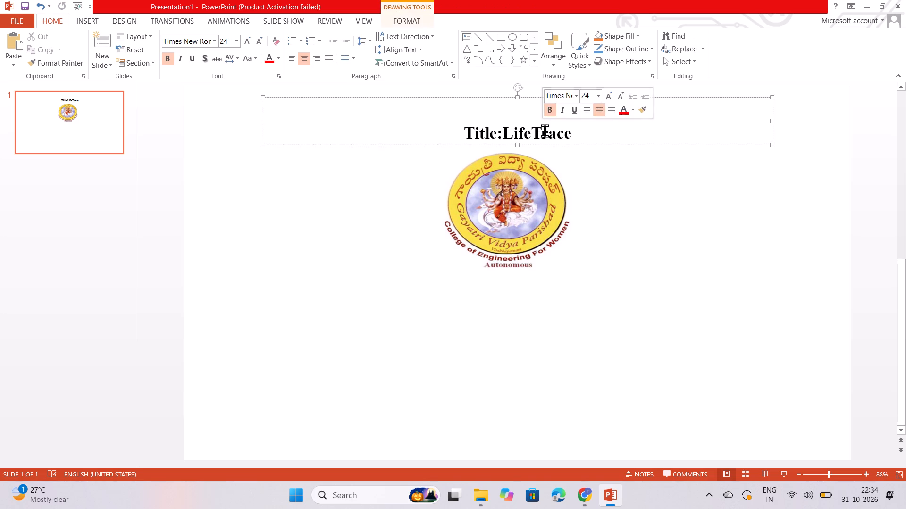
Move the insertion point to the start of the subtitle's second line.
{"action": "left_click", "coordinate": [602, 196]}
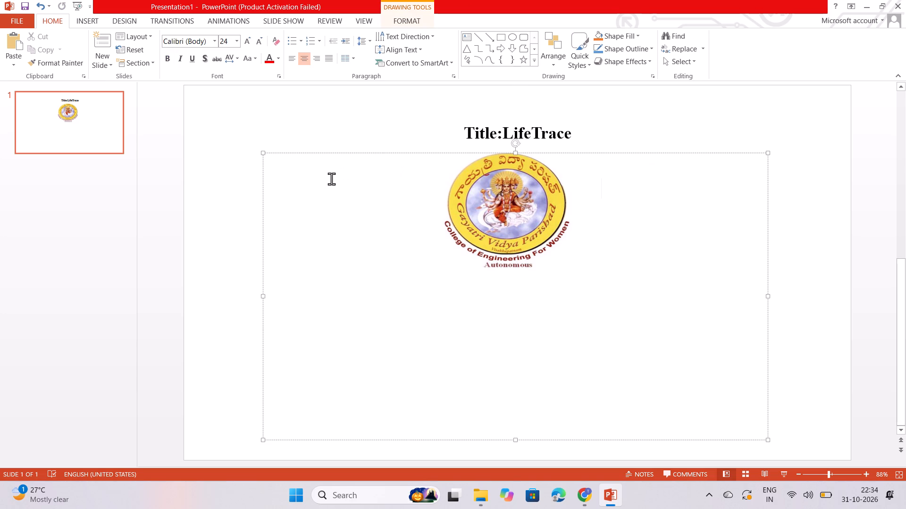
{"action": "left_click", "coordinate": [331, 179]}
{"action": "double_click", "coordinate": [331, 179]}
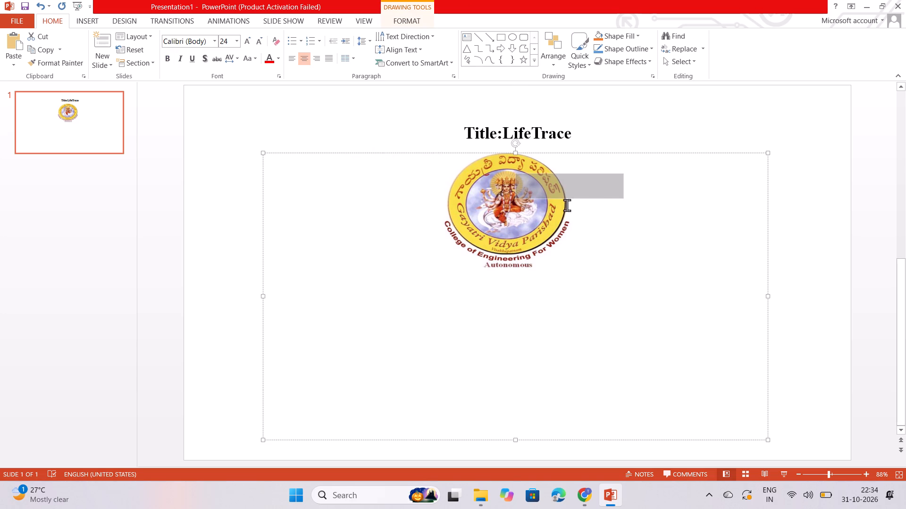
{"action": "left_click", "coordinate": [600, 204]}
{"action": "left_click", "coordinate": [600, 204]}
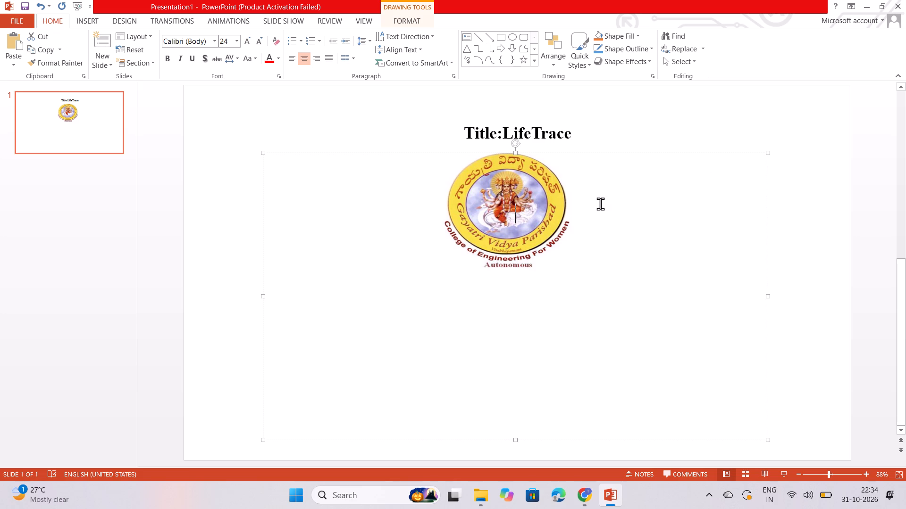
{"action": "key", "text": "Left"}
{"action": "key", "text": "Left"}
{"action": "key", "text": "Left"}
{"action": "key", "text": "Left"}
{"action": "key", "text": "Left"}
{"action": "key", "text": "Left"}
{"action": "key", "text": "Left"}
{"action": "key", "text": "Left"}
{"action": "key", "text": "Left"}
{"action": "key", "text": "Left"}
{"action": "key", "text": "Left"}
{"action": "key", "text": "Left"}
{"action": "key", "text": "Left"}
{"action": "key", "text": "Left"}
{"action": "key", "text": "Left"}
{"action": "key", "text": "Left"}
{"action": "key", "text": "Left"}
{"action": "key", "text": "Left"}
{"action": "key", "text": "Left"}
{"action": "key", "text": "Left"}
{"action": "key", "text": "Left"}
{"action": "key", "text": "Left"}
{"action": "key", "text": "Down"}
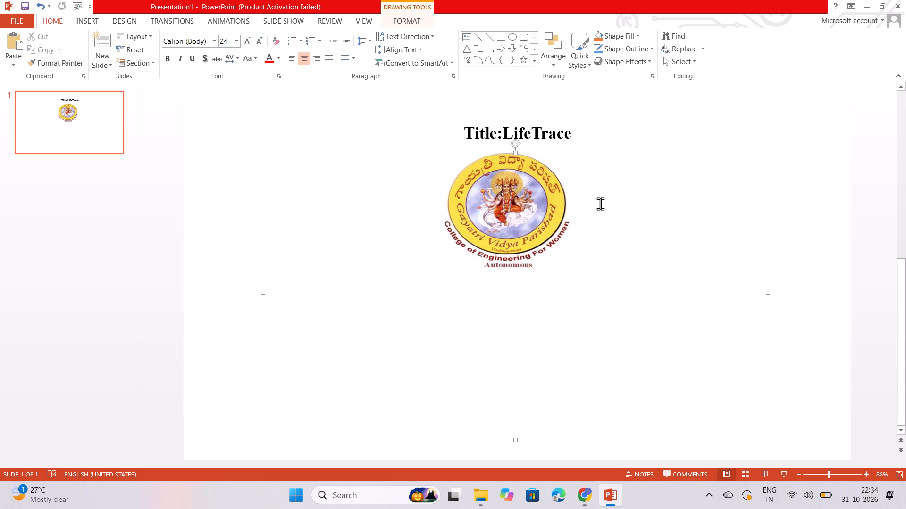
{"action": "key", "text": "Left"}
{"action": "key", "text": "Left"}
{"action": "key", "text": "Left"}
{"action": "key", "text": "Left"}
{"action": "key", "text": "Left"}
{"action": "key", "text": "Left"}
{"action": "key", "text": "Left"}
{"action": "key", "text": "Left"}
{"action": "key", "text": "Down"}
Insert 32 spaces on the subtitle's second line to extend it further past the emblem's right side.
{"action": "key", "text": "space"}
{"action": "key", "text": "space"}
{"action": "key", "text": "space"}
{"action": "key", "text": "space"}
{"action": "key", "text": "space"}
{"action": "key", "text": "space"}
{"action": "key", "text": "space"}
{"action": "key", "text": "space"}
{"action": "key", "text": "space"}
{"action": "key", "text": "space"}
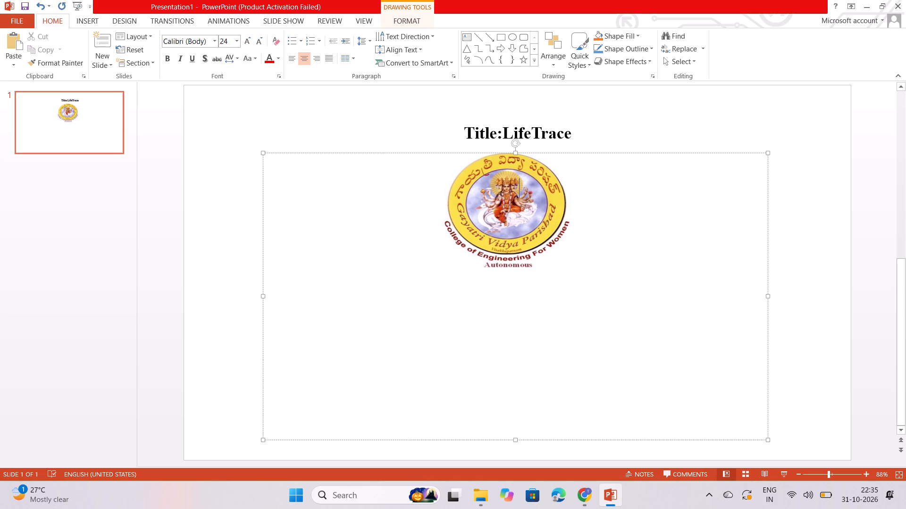
{"action": "key", "text": "space"}
{"action": "key", "text": "space"}
{"action": "key", "text": "space"}
{"action": "key", "text": "space"}
{"action": "key", "text": "space"}
{"action": "key", "text": "space"}
{"action": "key", "text": "space"}
{"action": "key", "text": "space"}
{"action": "key", "text": "space"}
{"action": "key", "text": "space"}
{"action": "key", "text": "space"}
{"action": "key", "text": "space"}
{"action": "key", "text": "space"}
{"action": "key", "text": "space"}
{"action": "key", "text": "space"}
{"action": "key", "text": "space"}
{"action": "key", "text": "space"}
{"action": "key", "text": "space"}
{"action": "key", "text": "space"}
{"action": "key", "text": "space"}
{"action": "key", "text": "space"}
{"action": "key", "text": "space"}
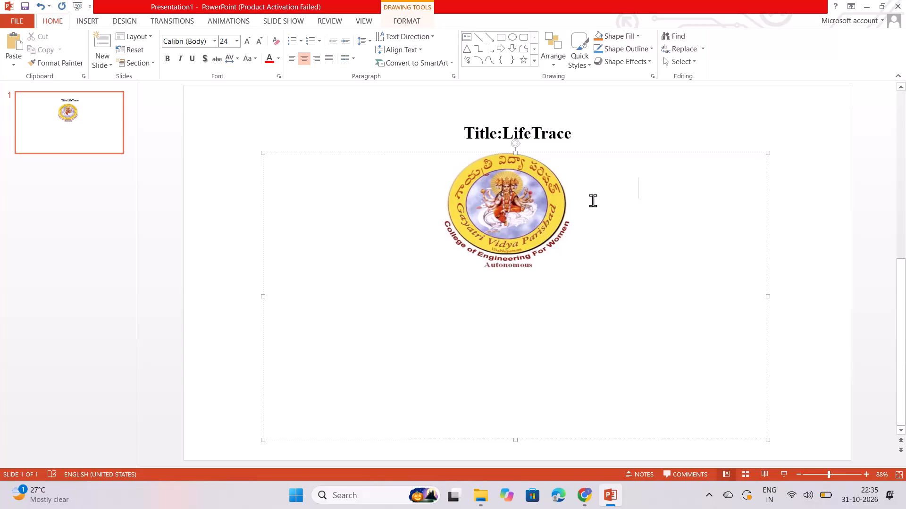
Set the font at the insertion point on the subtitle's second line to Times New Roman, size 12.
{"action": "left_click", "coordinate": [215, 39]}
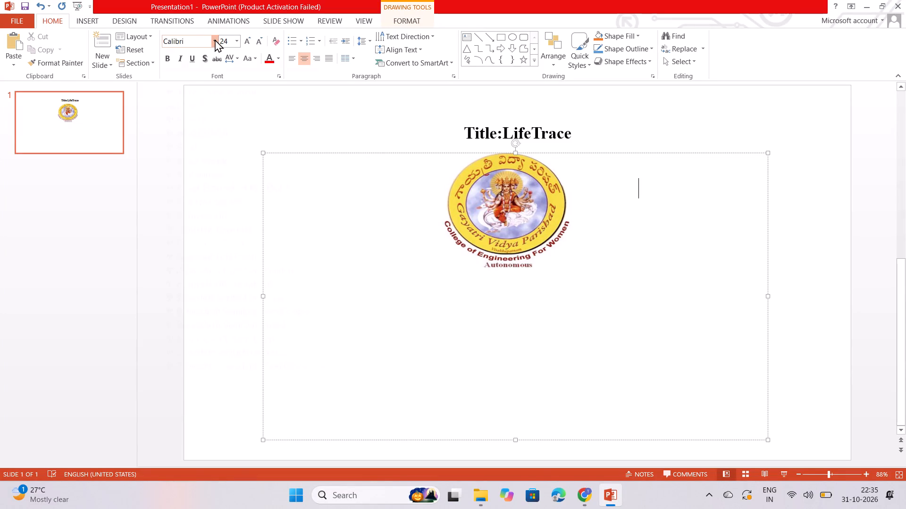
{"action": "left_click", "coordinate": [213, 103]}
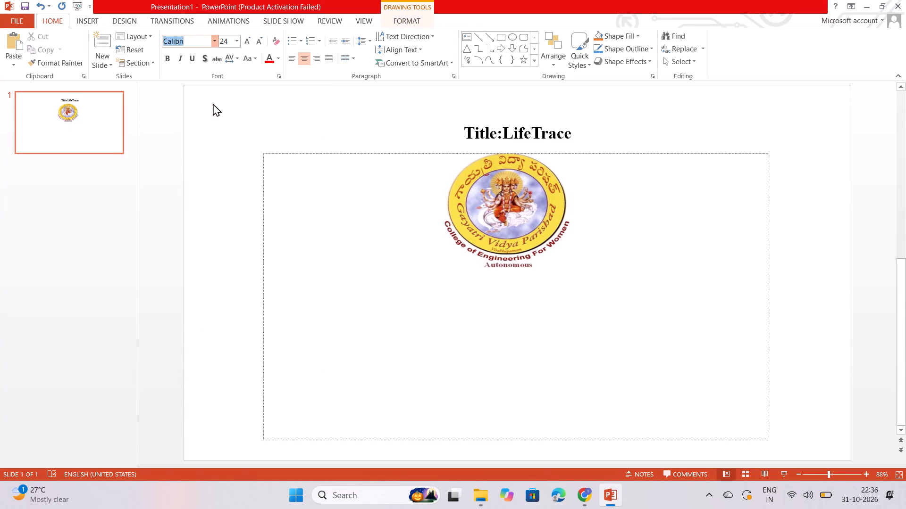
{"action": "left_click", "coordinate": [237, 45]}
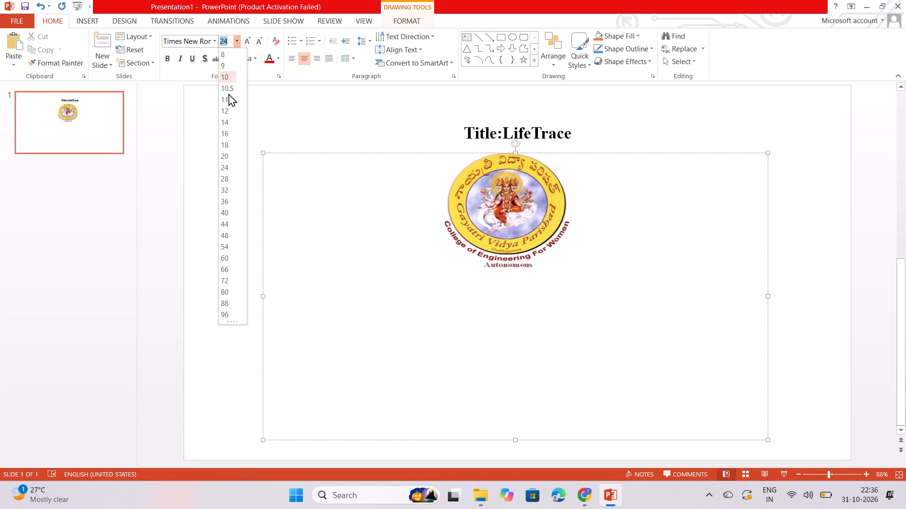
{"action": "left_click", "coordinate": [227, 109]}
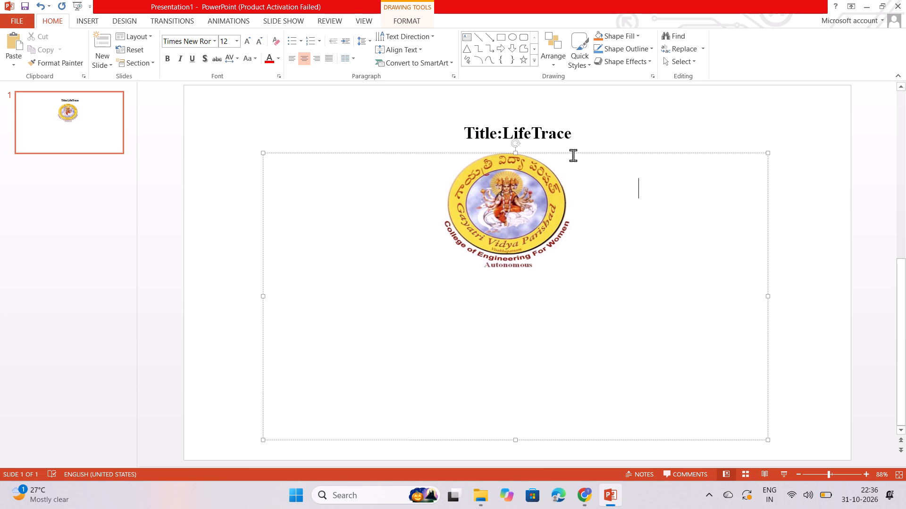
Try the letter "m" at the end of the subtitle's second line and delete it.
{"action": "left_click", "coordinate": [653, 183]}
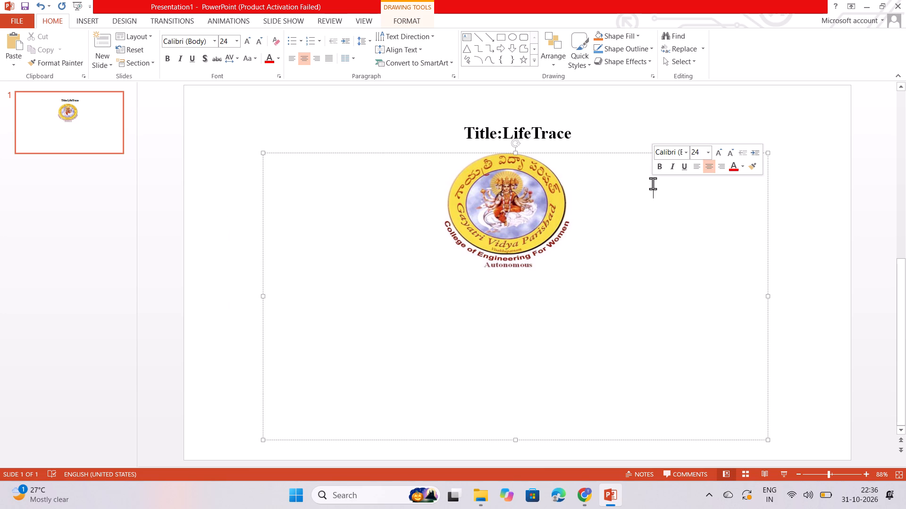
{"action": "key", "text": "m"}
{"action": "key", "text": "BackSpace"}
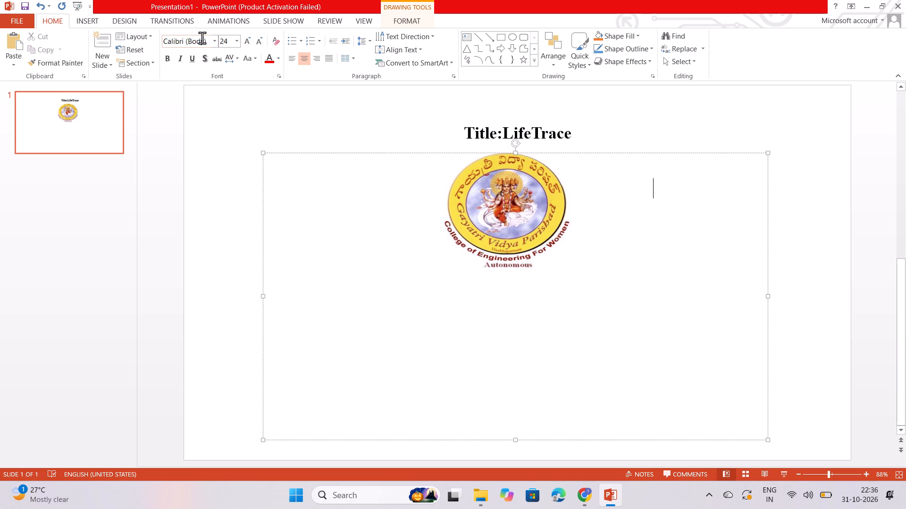
Set the font at the insertion point on the subtitle's second line to Times New Roman, size 12.
{"action": "left_click", "coordinate": [215, 42]}
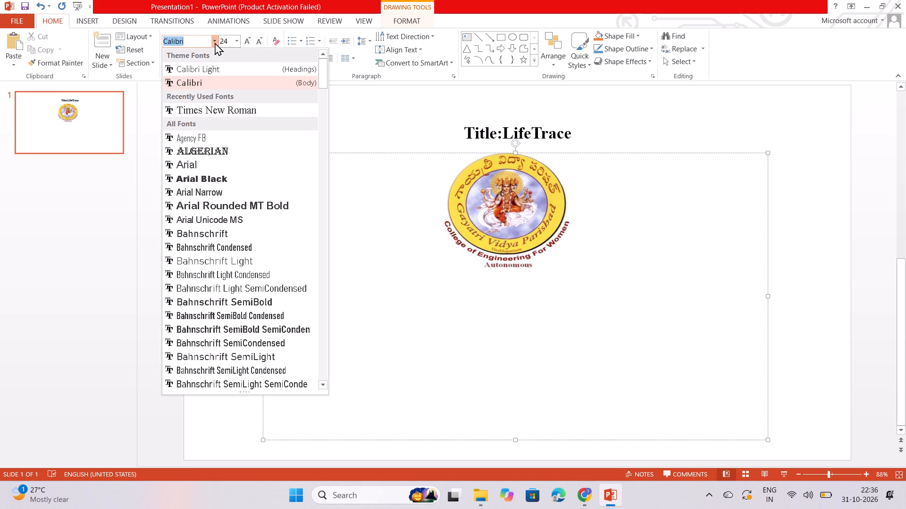
{"action": "left_click", "coordinate": [225, 106]}
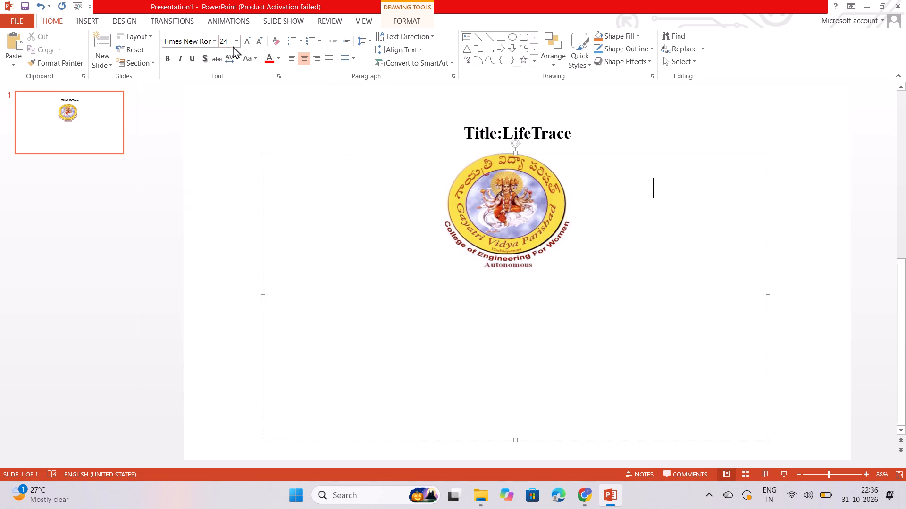
{"action": "left_click", "coordinate": [237, 43]}
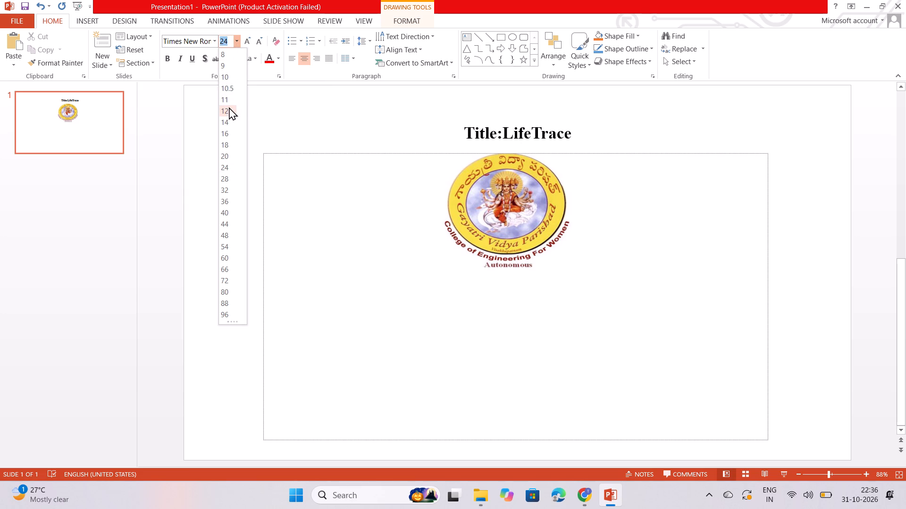
{"action": "left_click", "coordinate": [229, 107]}
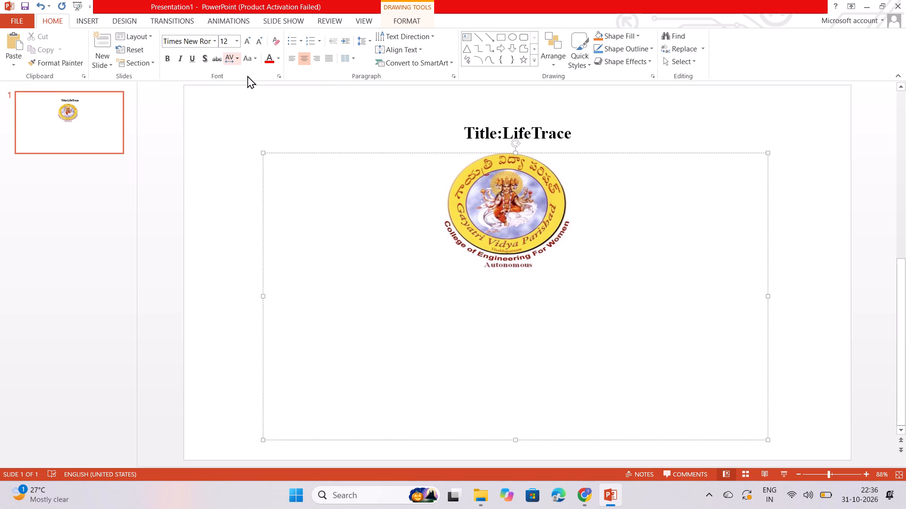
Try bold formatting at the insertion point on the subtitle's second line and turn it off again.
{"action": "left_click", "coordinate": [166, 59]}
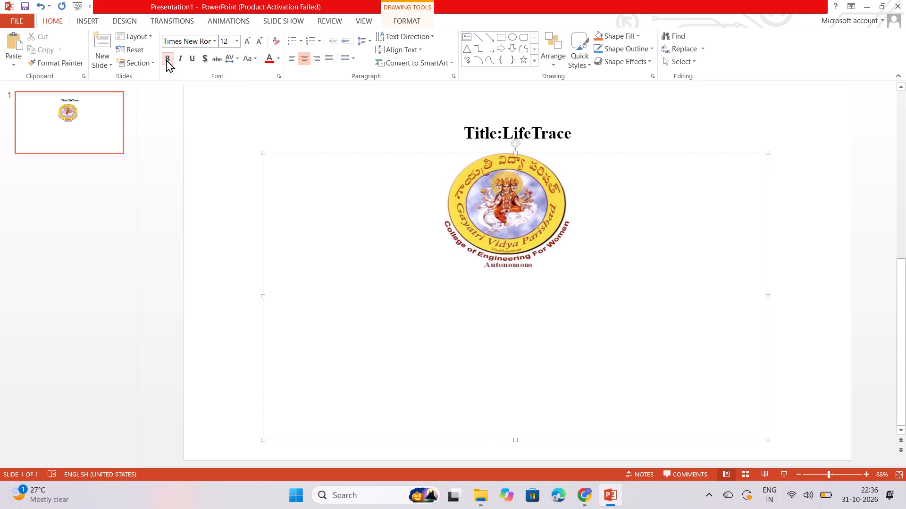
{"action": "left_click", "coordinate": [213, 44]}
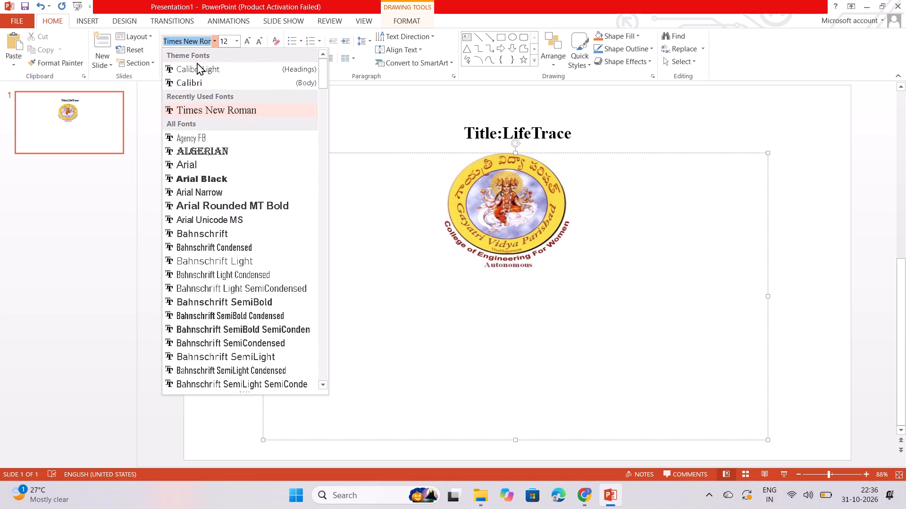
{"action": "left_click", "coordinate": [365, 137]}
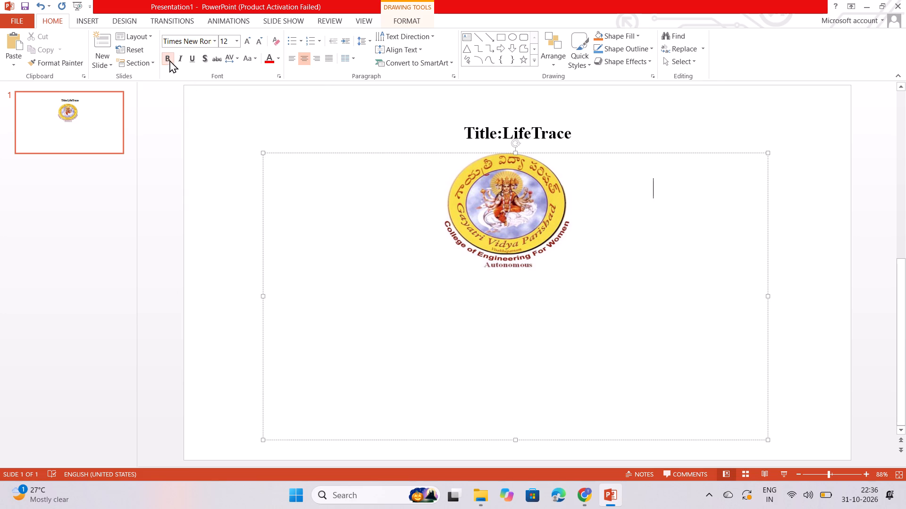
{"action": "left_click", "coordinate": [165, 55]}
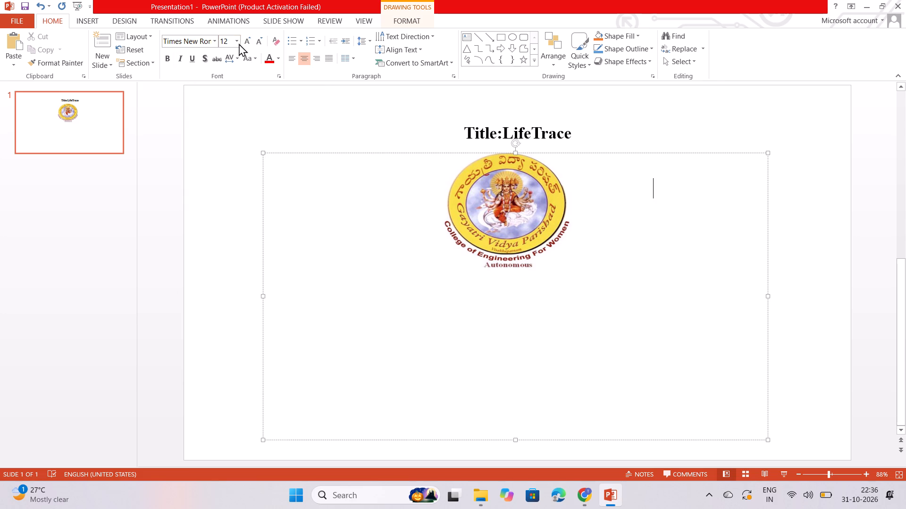
Set the font size at the insertion point on the subtitle's second line to 11.
{"action": "left_click", "coordinate": [238, 43]}
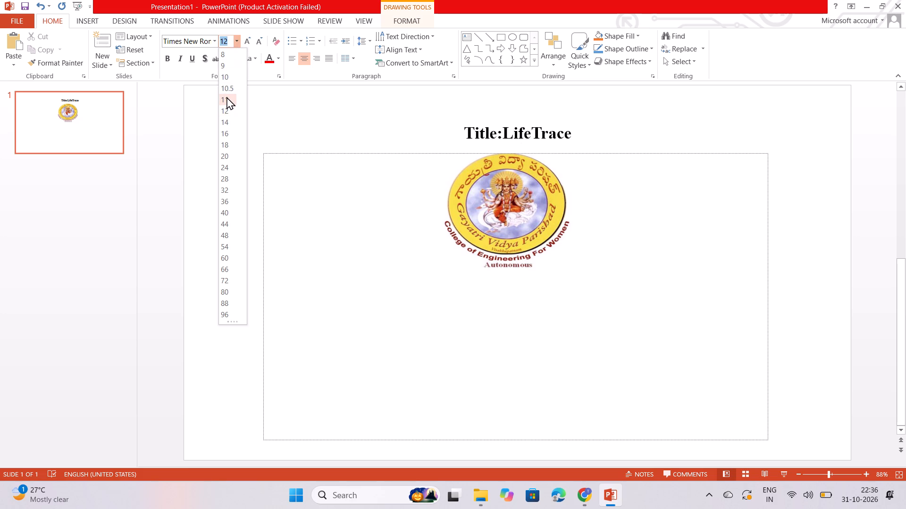
{"action": "left_click", "coordinate": [226, 97]}
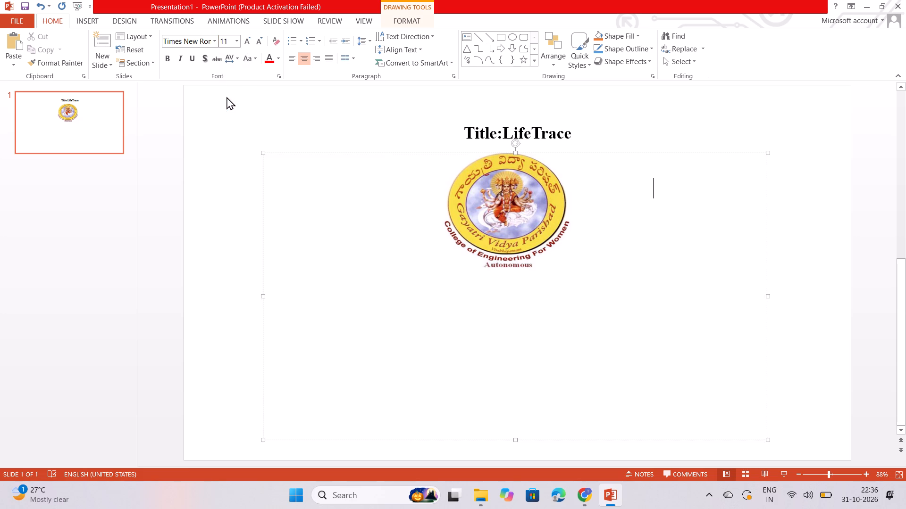
Open the font size choices for the insertion point on the subtitle's second line.
{"action": "left_click", "coordinate": [240, 47]}
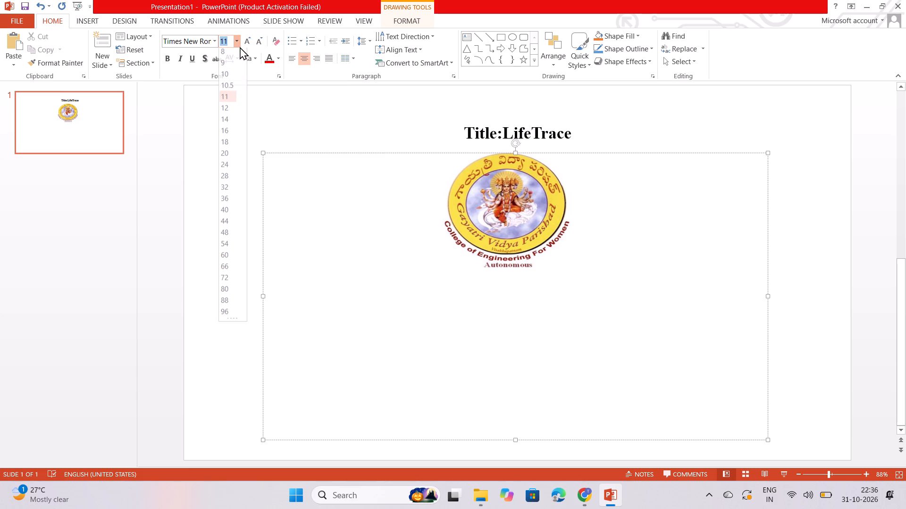
Set the font size at the insertion point on the subtitle's second line to 12.
{"action": "left_click", "coordinate": [225, 109]}
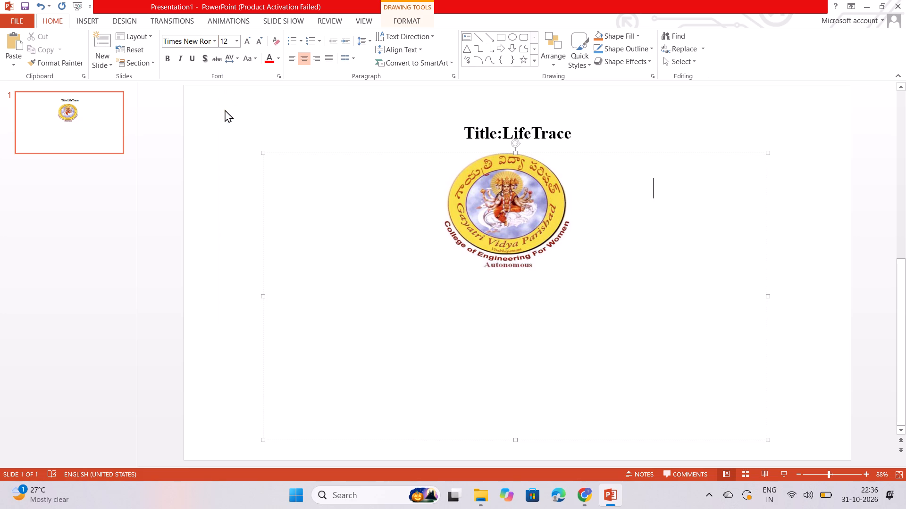
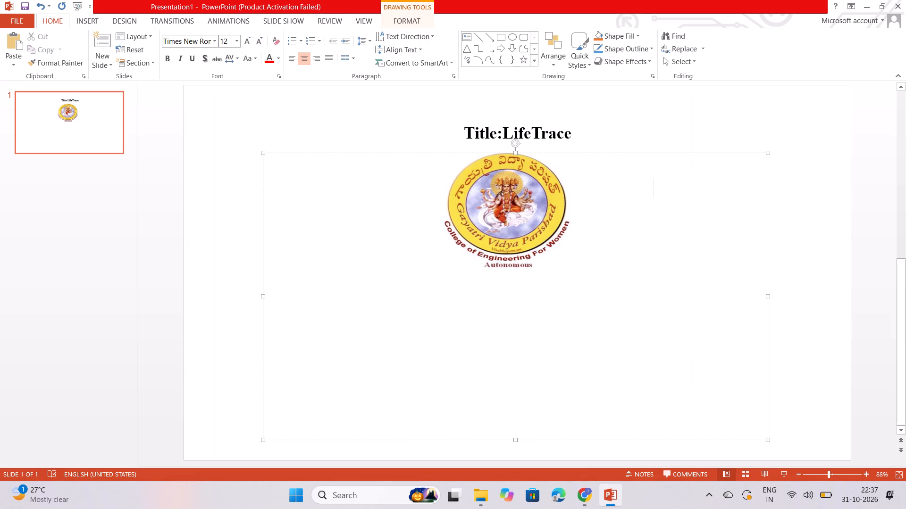
Start a mentor name label in capitals, beginning with "MENTOR", on the subtitle's second line.
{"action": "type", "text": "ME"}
Complete the subtitle text beside the college emblem so that it reads "MENTOR NAME".
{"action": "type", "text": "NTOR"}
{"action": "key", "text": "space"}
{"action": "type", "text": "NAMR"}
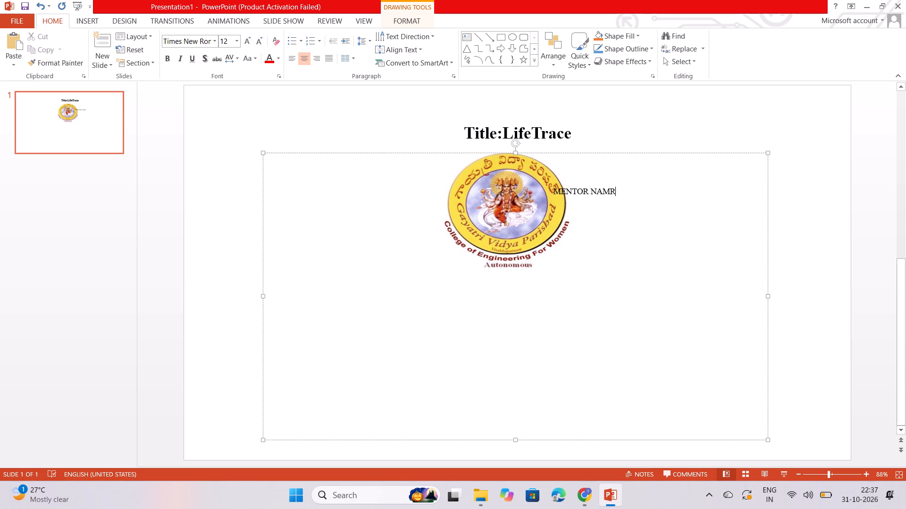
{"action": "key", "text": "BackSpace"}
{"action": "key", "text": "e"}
Shift "MENTOR NAME" clear of the emblem by inserting extra spaces in front of it.
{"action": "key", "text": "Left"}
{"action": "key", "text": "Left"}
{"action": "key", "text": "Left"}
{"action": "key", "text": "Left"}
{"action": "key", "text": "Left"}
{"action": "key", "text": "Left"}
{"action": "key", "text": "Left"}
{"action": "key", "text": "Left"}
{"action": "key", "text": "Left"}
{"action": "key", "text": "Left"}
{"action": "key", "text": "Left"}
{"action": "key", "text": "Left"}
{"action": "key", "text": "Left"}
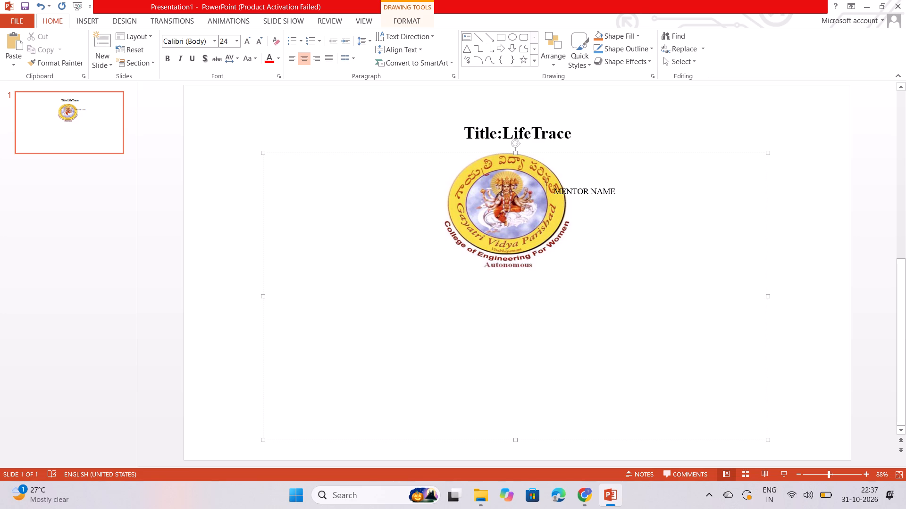
{"action": "left_click", "coordinate": [640, 309]}
{"action": "key", "text": "space"}
{"action": "key", "text": "space"}
{"action": "left_click", "coordinate": [555, 191]}
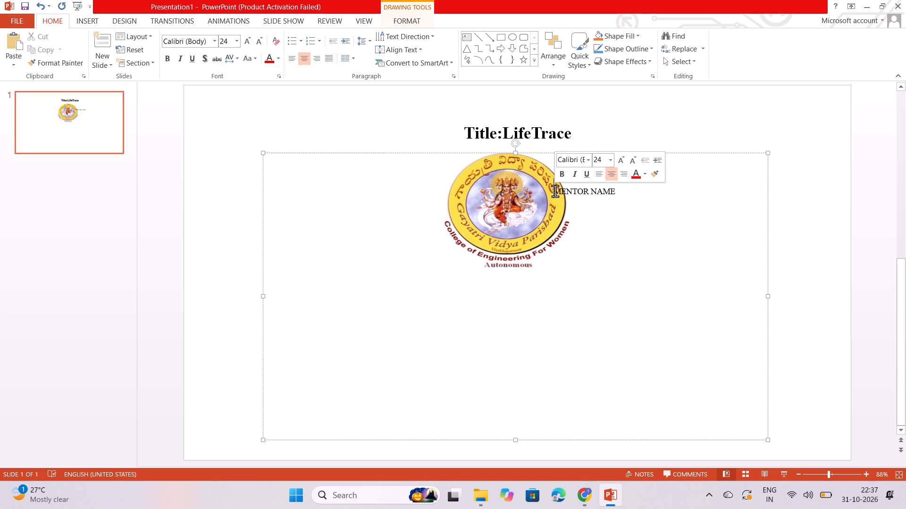
{"action": "key", "text": "space"}
{"action": "key", "text": "space"}
{"action": "key", "text": "space"}
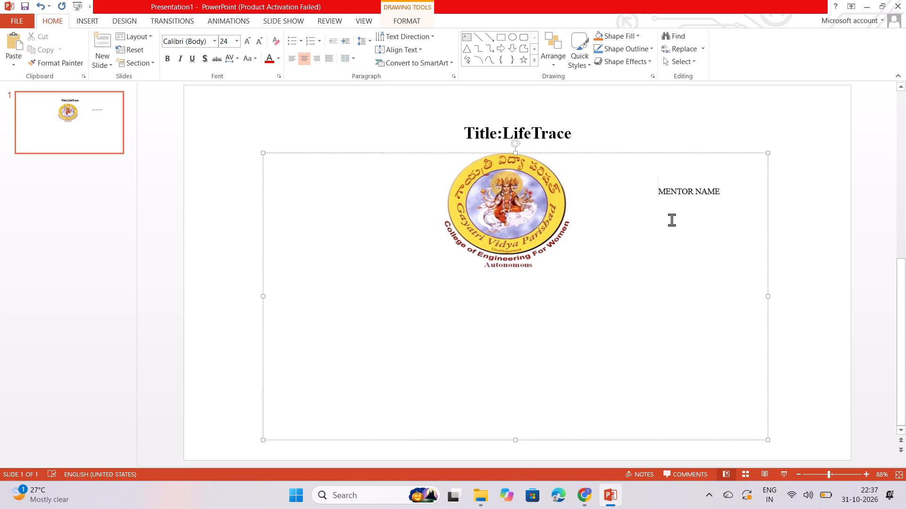
Place the insertion point on the empty subtitle line directly below "MENTOR NAME".
{"action": "left_click", "coordinate": [678, 218]}
{"action": "left_click", "coordinate": [656, 208]}
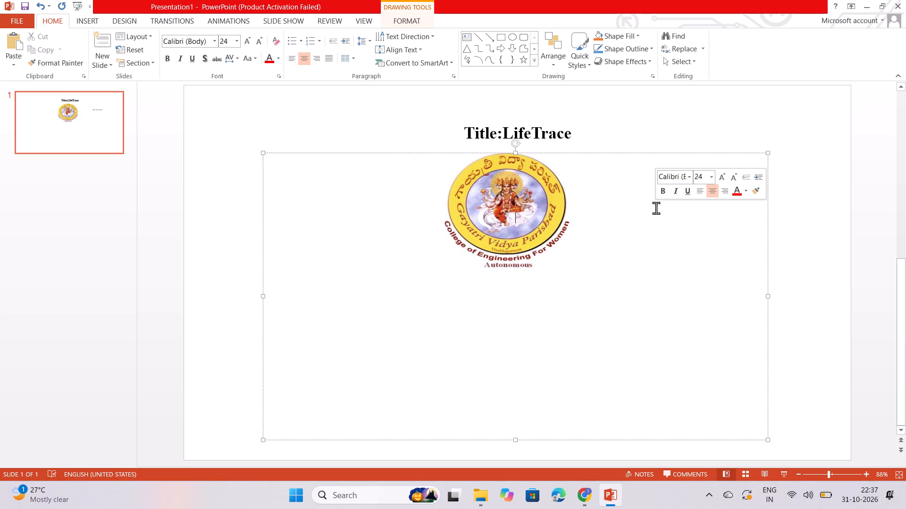
{"action": "triple_click", "coordinate": [656, 208]}
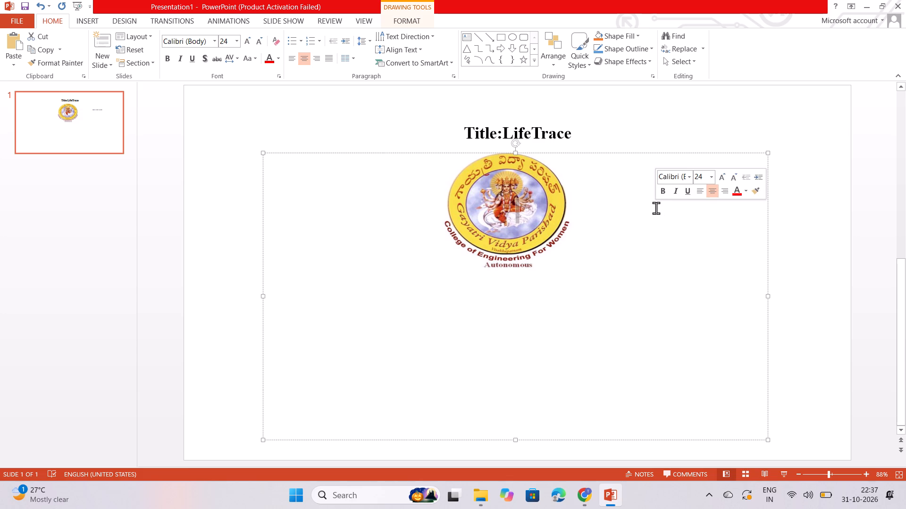
{"action": "left_click", "coordinate": [656, 208]}
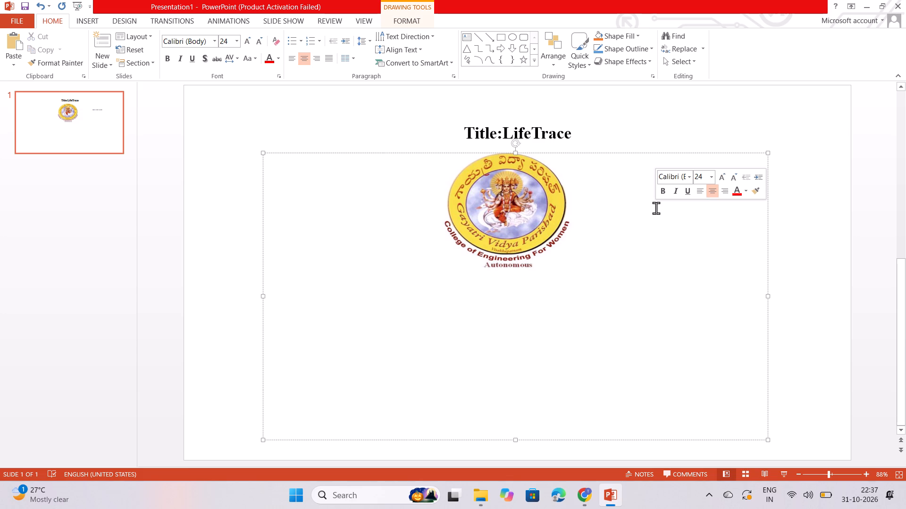
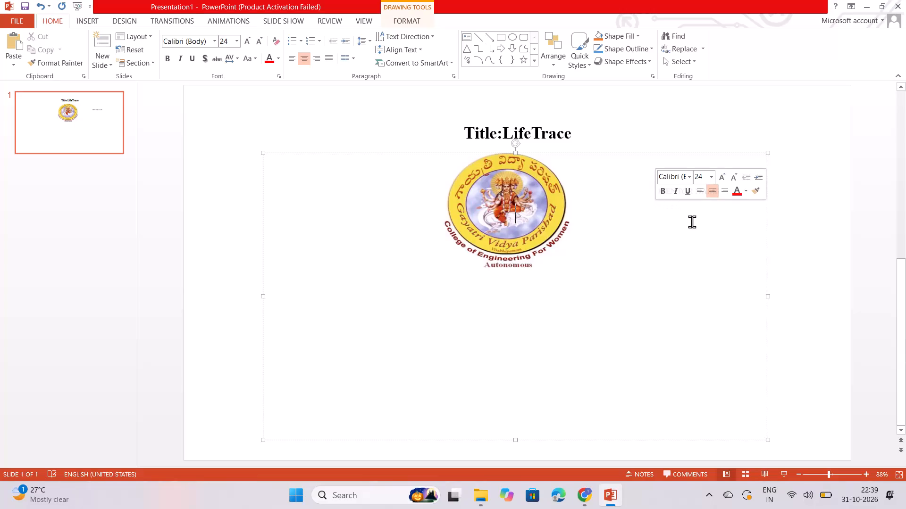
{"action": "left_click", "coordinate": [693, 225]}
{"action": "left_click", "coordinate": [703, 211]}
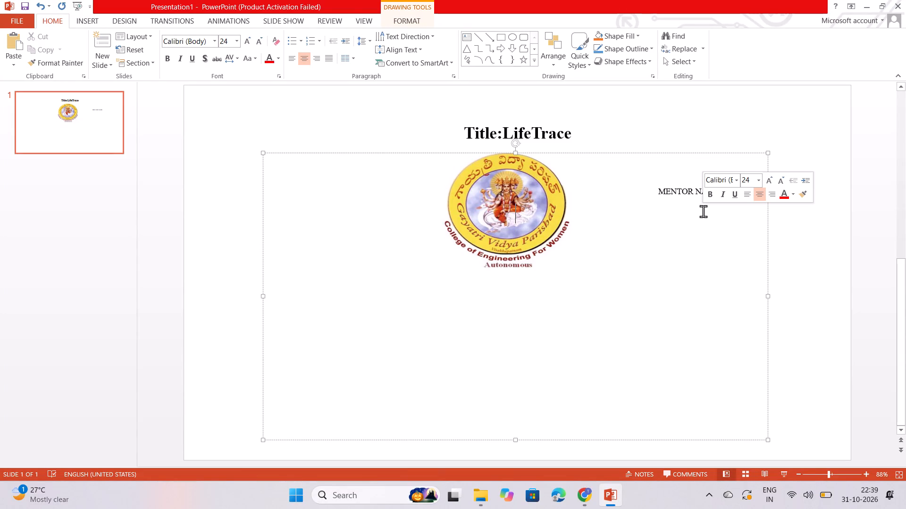
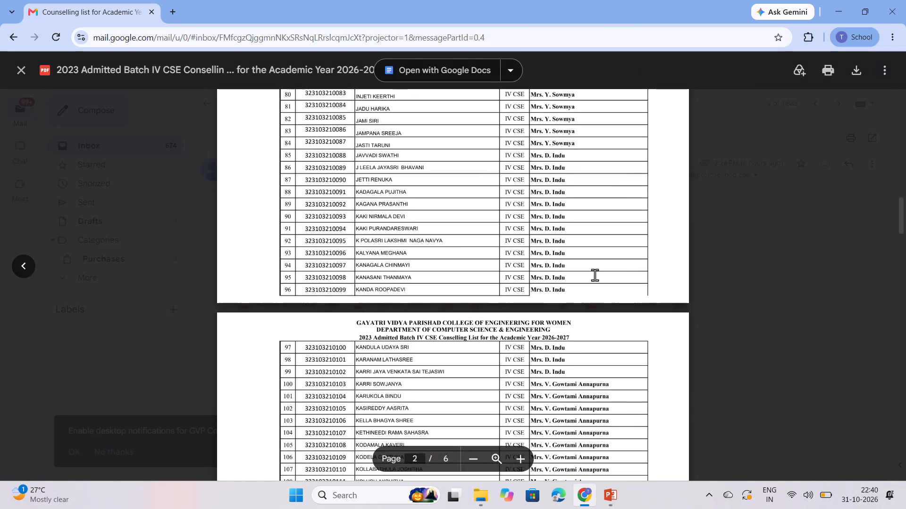
Look through the remaining pages of the IV CSE counselling list to find the mentor assigned to the student.
{"action": "scroll", "coordinate": [574, 342], "scroll_direction": "down", "scroll_amount": 3}
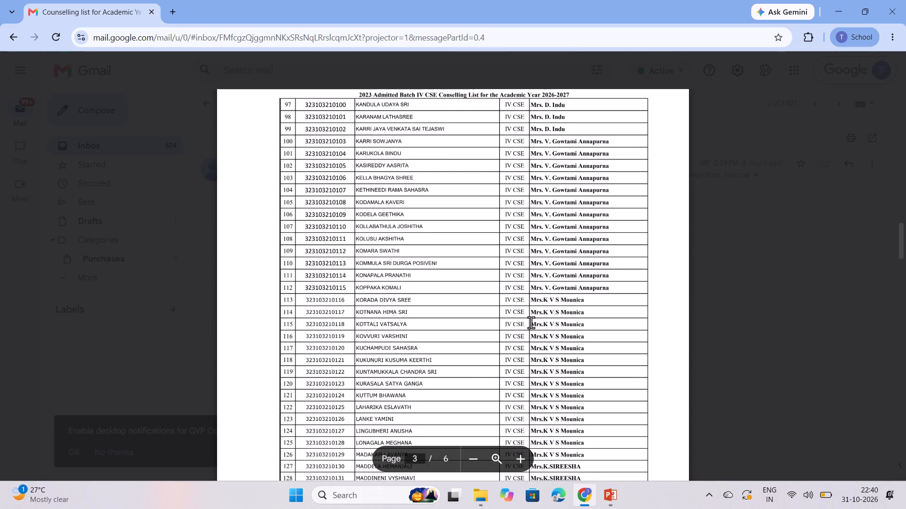
{"action": "scroll", "coordinate": [531, 322], "scroll_direction": "down", "scroll_amount": 8}
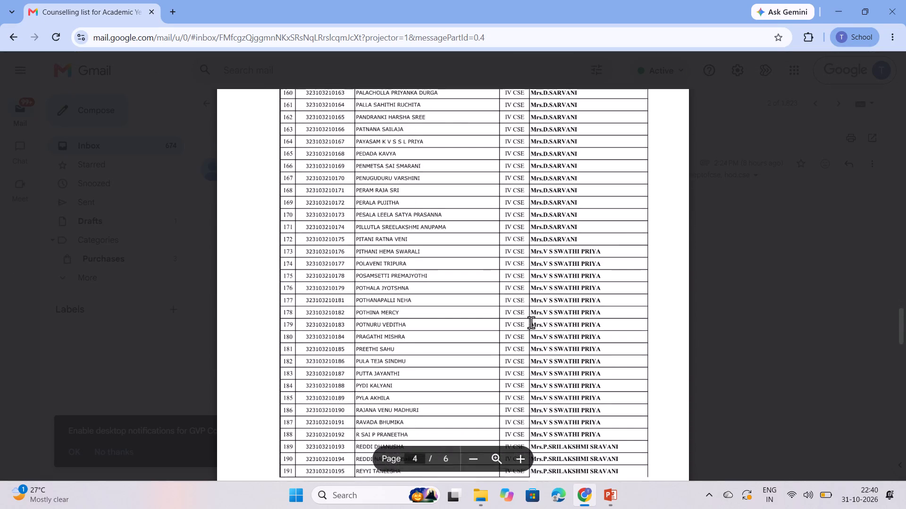
{"action": "scroll", "coordinate": [531, 322], "scroll_direction": "down", "scroll_amount": 2}
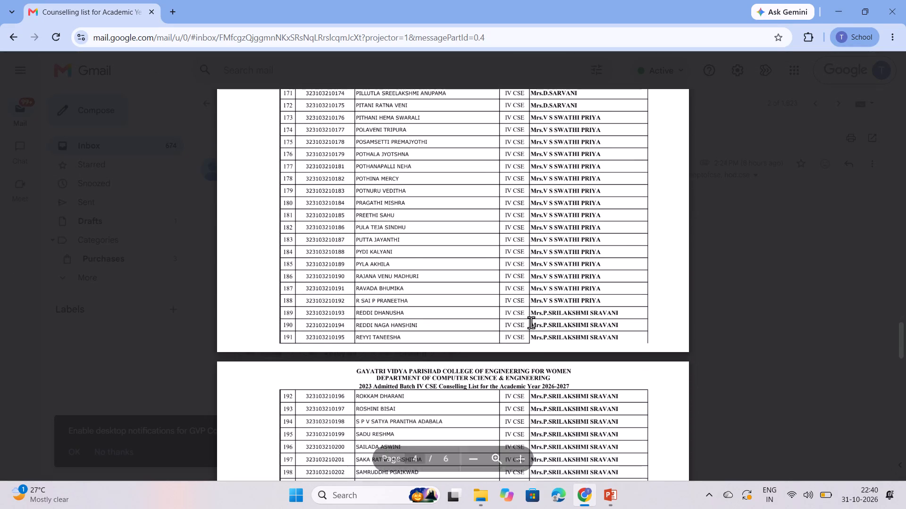
{"action": "scroll", "coordinate": [531, 322], "scroll_direction": "down", "scroll_amount": 2}
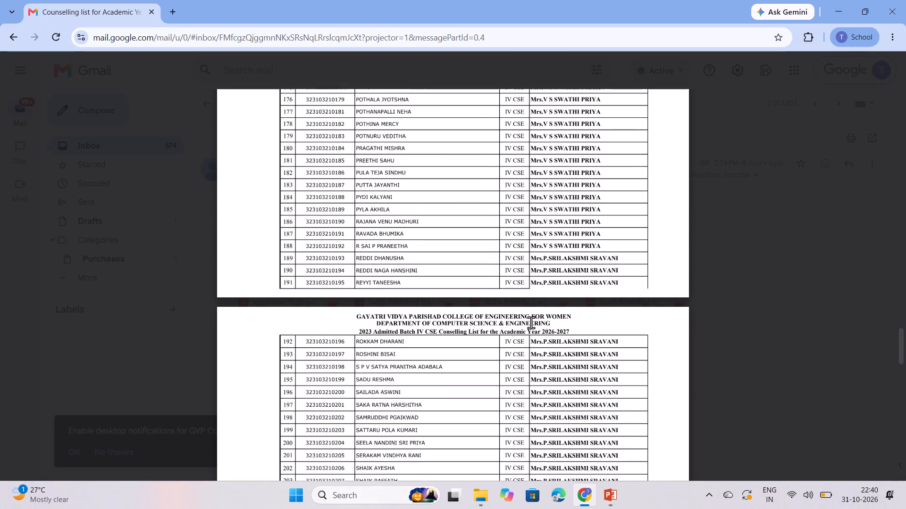
{"action": "scroll", "coordinate": [531, 322], "scroll_direction": "down", "scroll_amount": 3}
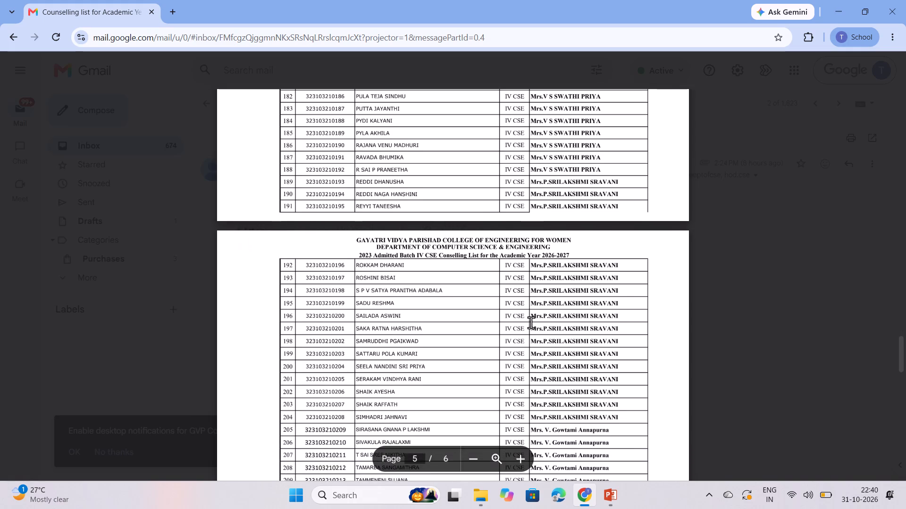
{"action": "scroll", "coordinate": [531, 322], "scroll_direction": "down", "scroll_amount": 1}
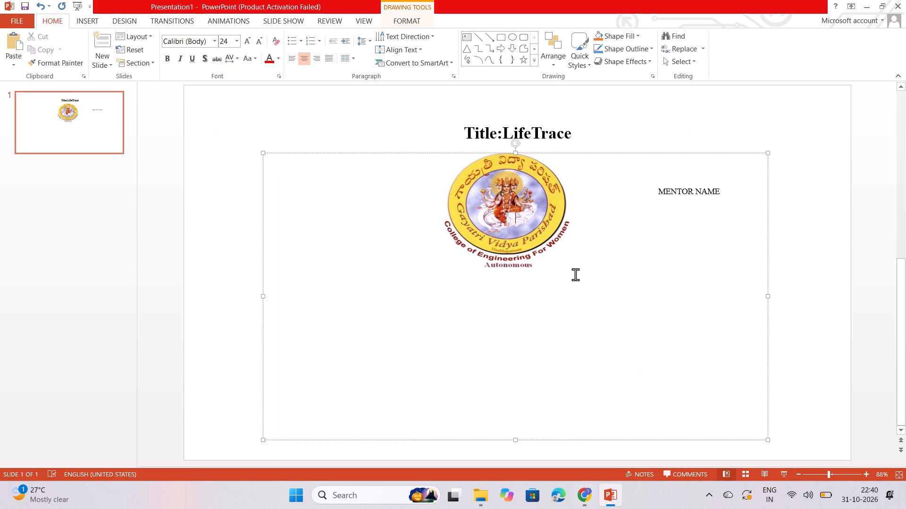
{"action": "key", "text": "ctrl+v"}
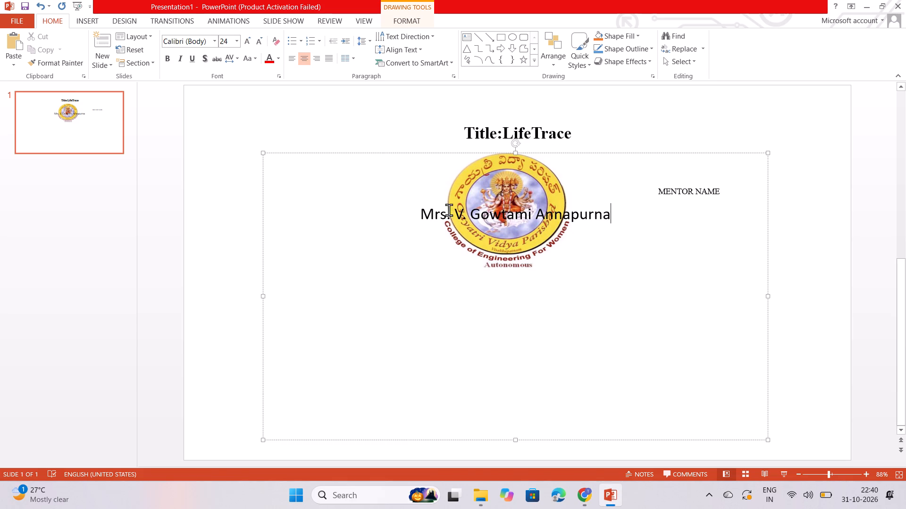
Shift the pasted mentor's name clear of the college emblem by inserting tab spacing in front of it.
{"action": "left_click", "coordinate": [419, 219]}
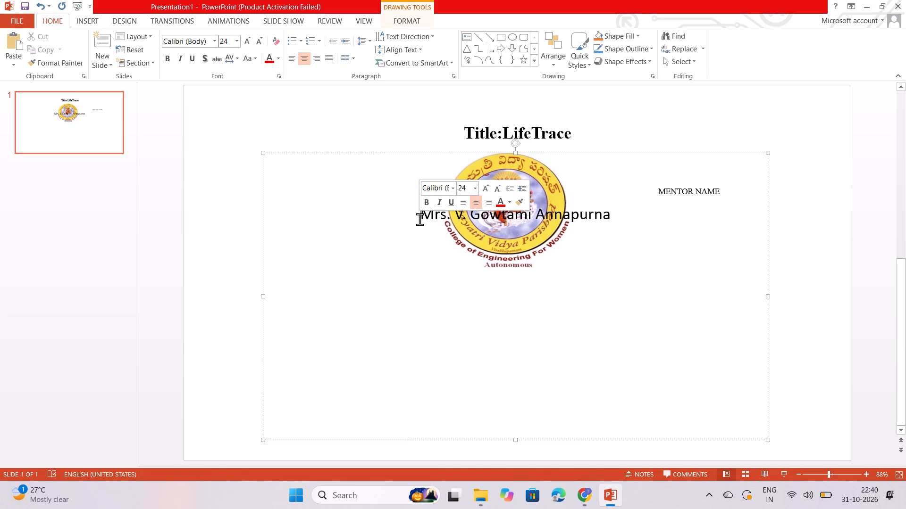
{"action": "key", "text": "Tab"}
{"action": "key", "text": "Tab"}
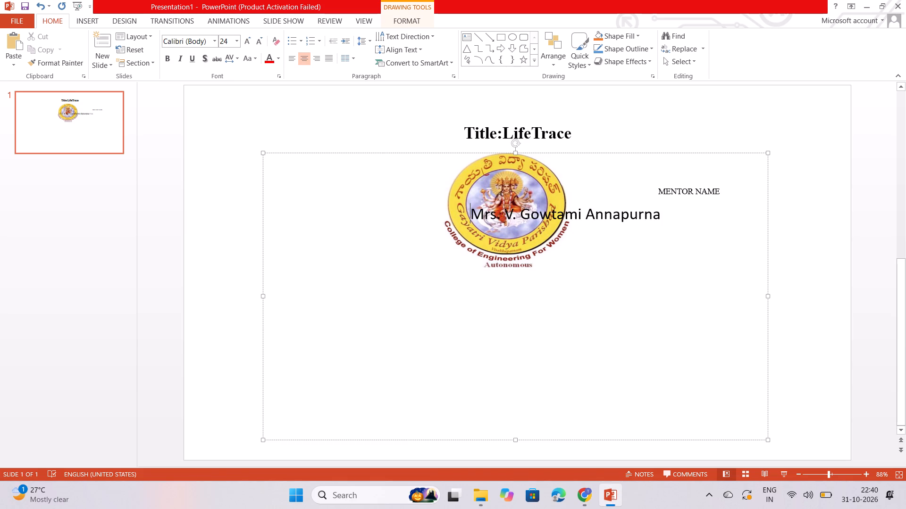
{"action": "key", "text": "Tab"}
{"action": "key", "text": "Tab"}
{"action": "key", "text": "Tab"}
{"action": "key", "text": "Tab"}
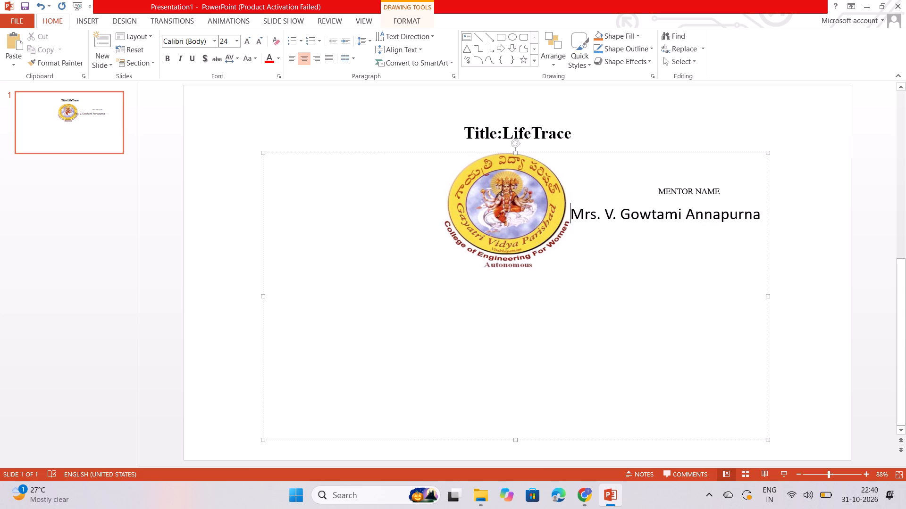
Select the whole mentor's name on the subtitle line below "MENTOR NAME".
{"action": "left_click_drag", "start_coordinate": [574, 213], "coordinate": [810, 231]}
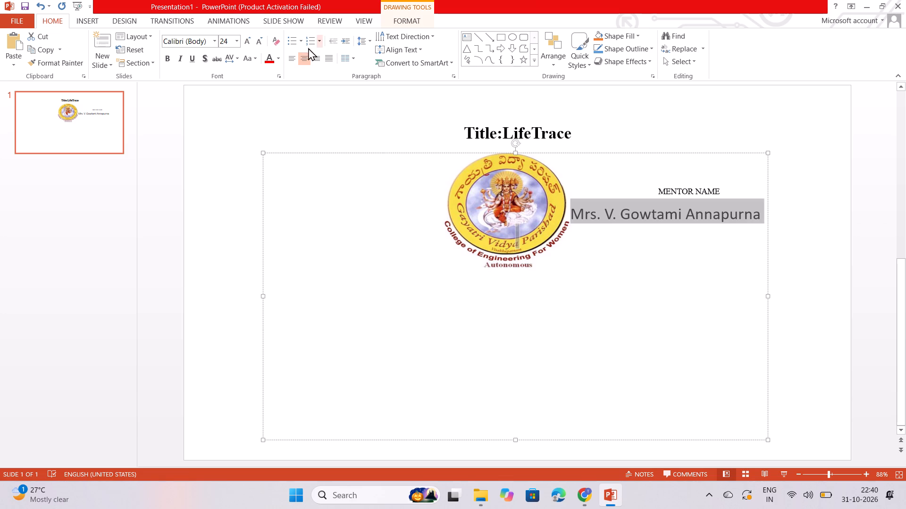
Format the selected mentor's personal name line in Times New Roman at 12 pt.
{"action": "left_click", "coordinate": [214, 37]}
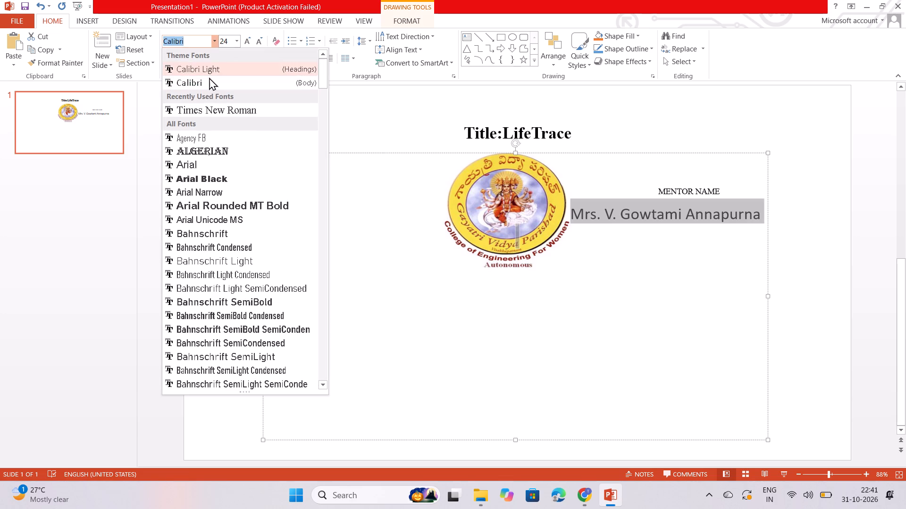
{"action": "left_click", "coordinate": [214, 106]}
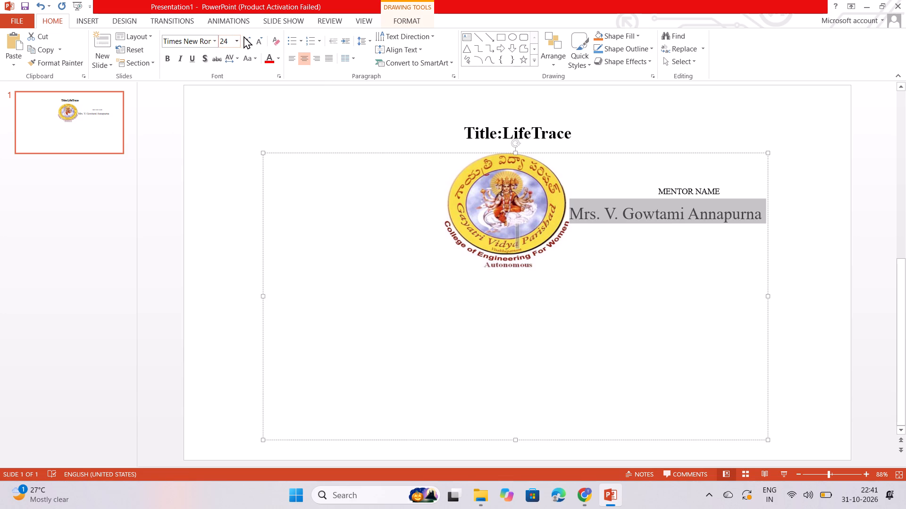
{"action": "left_click", "coordinate": [238, 44]}
{"action": "left_click", "coordinate": [226, 108]}
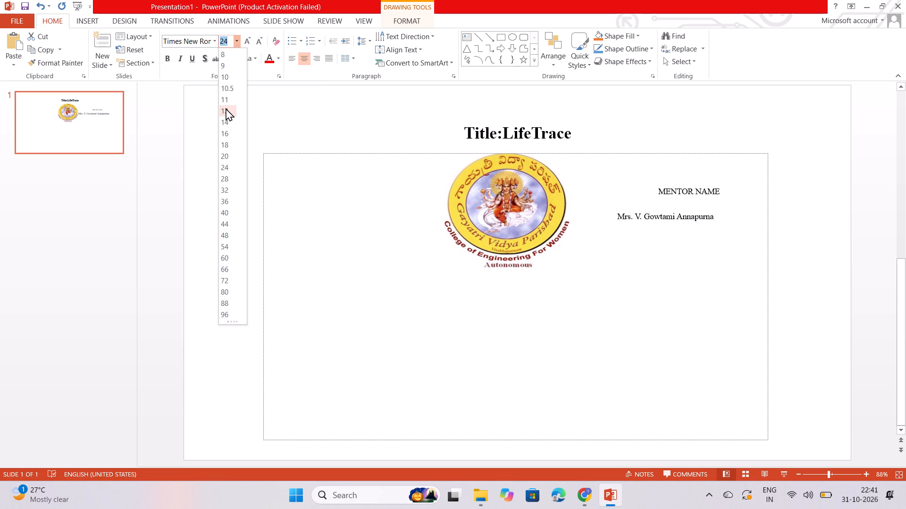
Shift the mentor's personal name beneath "MENTOR NAME" by inserting extra spaces in front of it.
{"action": "left_click", "coordinate": [617, 217]}
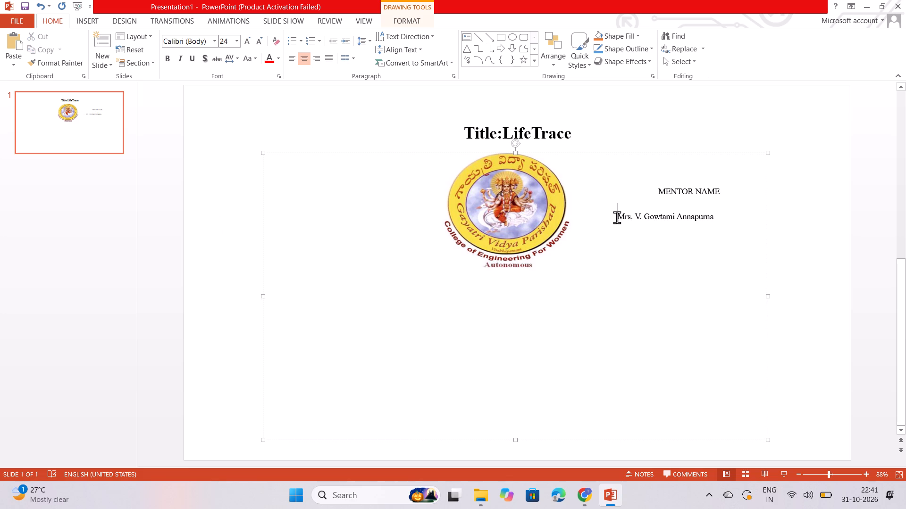
{"action": "key", "text": "space"}
{"action": "key", "text": "space"}
{"action": "key", "text": "space"}
{"action": "key", "text": "space"}
{"action": "key", "text": "space"}
{"action": "key", "text": "space"}
{"action": "key", "text": "space"}
{"action": "key", "text": "space"}
{"action": "key", "text": "space"}
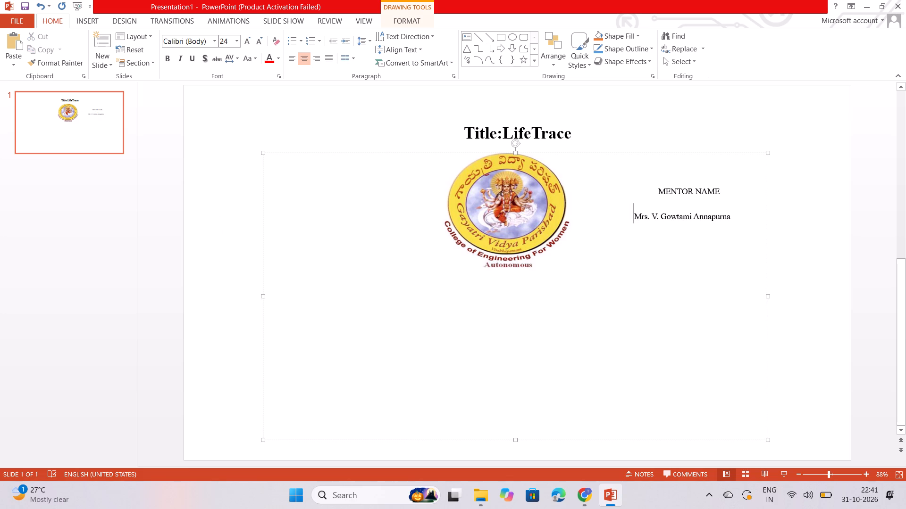
{"action": "key", "text": "space"}
{"action": "key", "text": "space"}
{"action": "key", "text": "space"}
{"action": "key", "text": "space"}
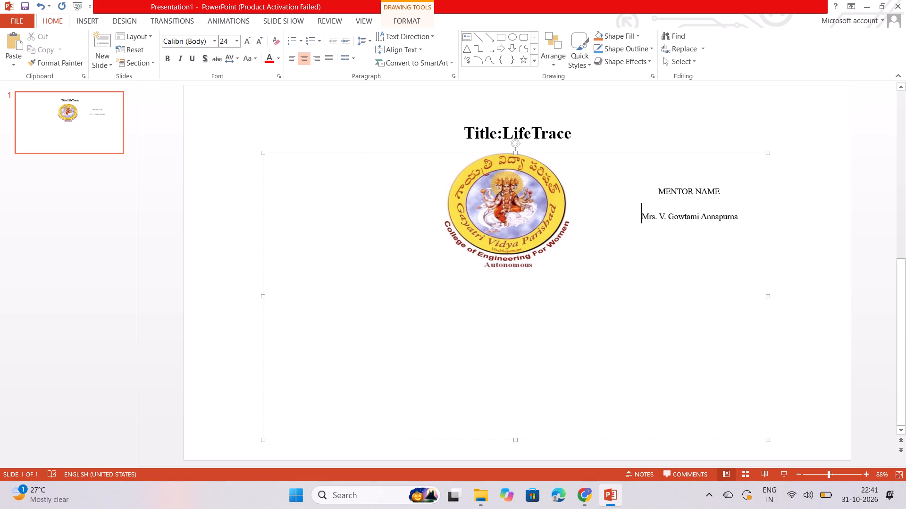
Add a new empty line below the mentor's personal name and place the insertion point there.
{"action": "left_click", "coordinate": [712, 198]}
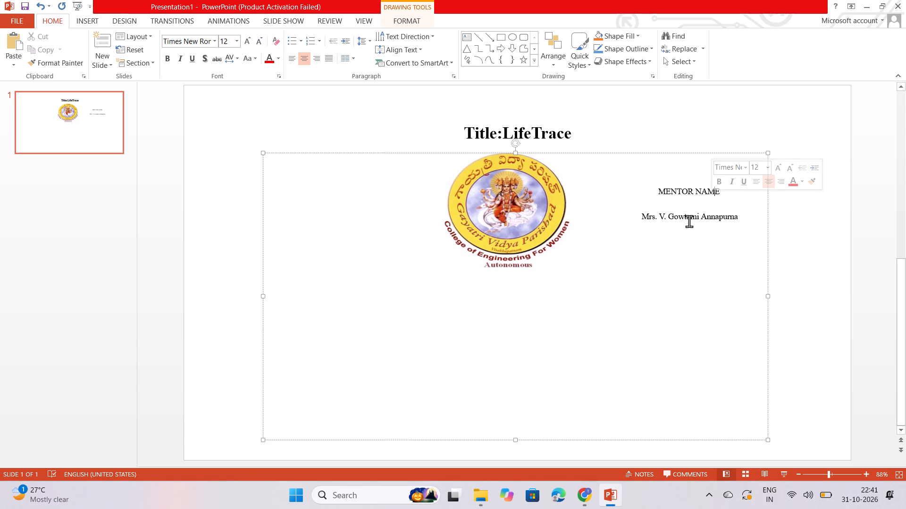
{"action": "left_click", "coordinate": [683, 223]}
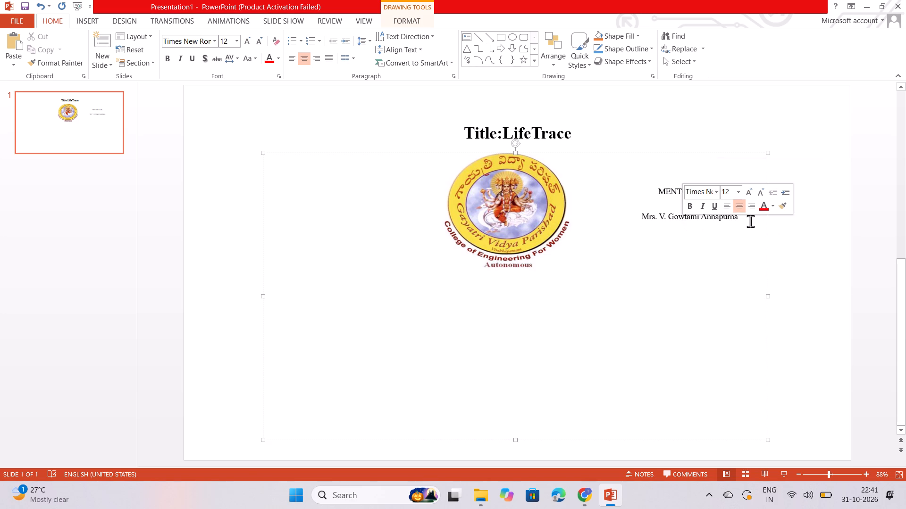
{"action": "left_click", "coordinate": [750, 221]}
{"action": "key", "text": "Return"}
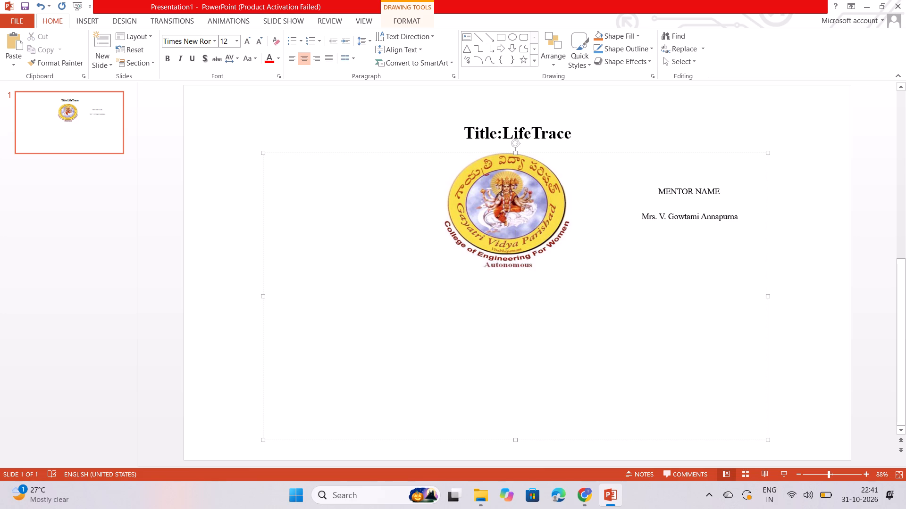
{"action": "left_click", "coordinate": [691, 188]}
{"action": "left_click", "coordinate": [663, 238]}
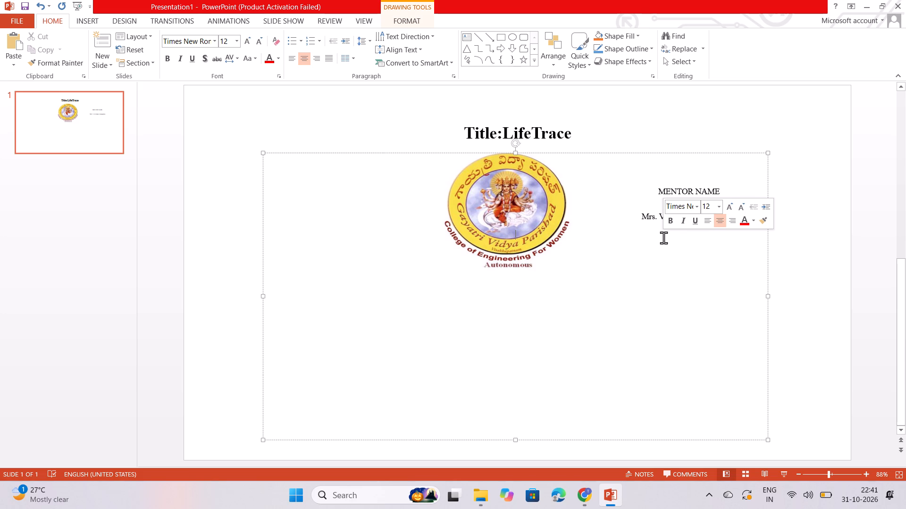
Switch to Chrome and close the preview of the 2023 admitted batch counselling list PDF, returning to its email.
{"action": "left_click", "coordinate": [663, 238]}
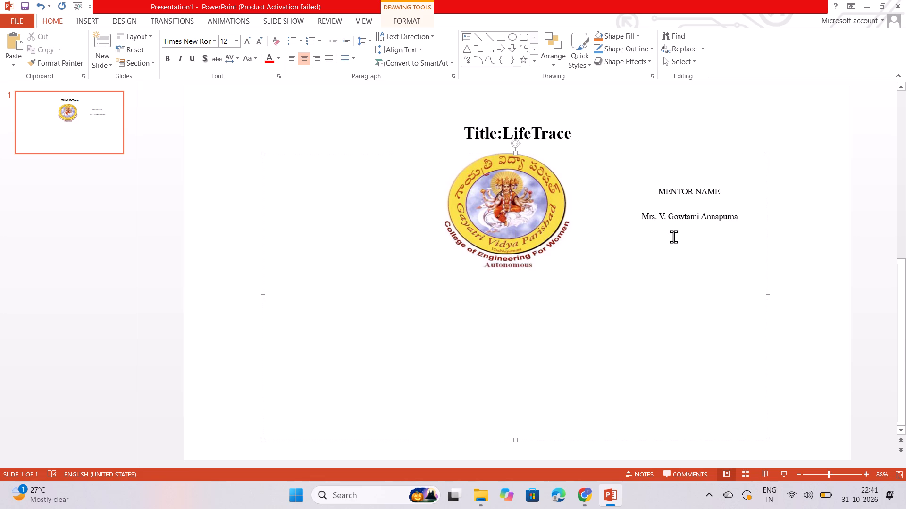
{"action": "left_click", "coordinate": [607, 491]}
{"action": "left_click", "coordinate": [585, 492]}
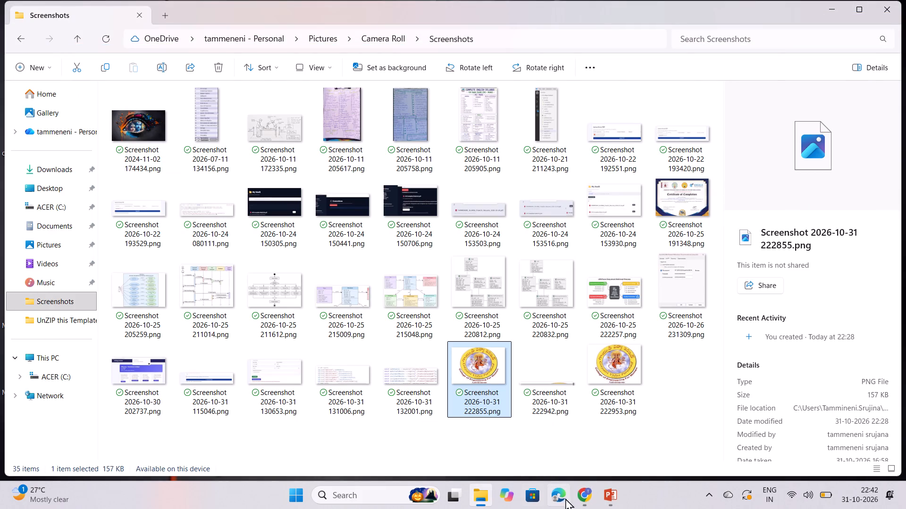
{"action": "left_click", "coordinate": [582, 494]}
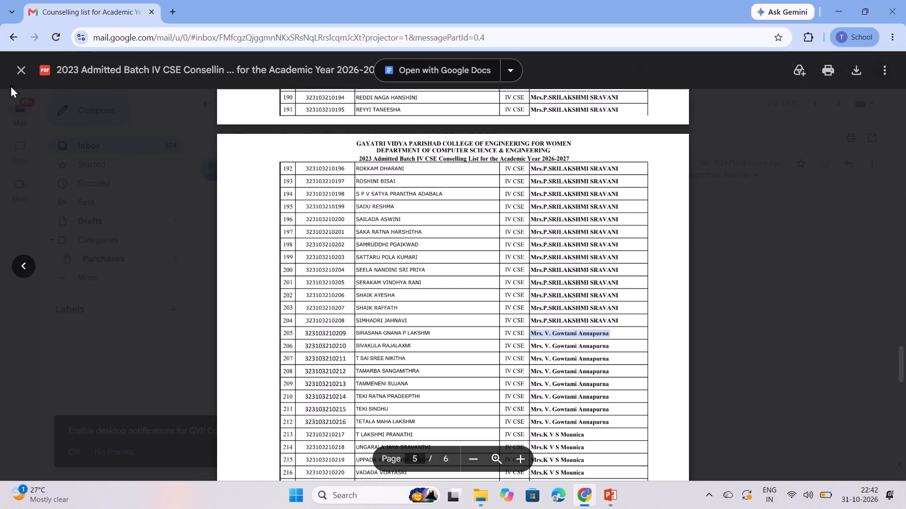
{"action": "left_click", "coordinate": [21, 71]}
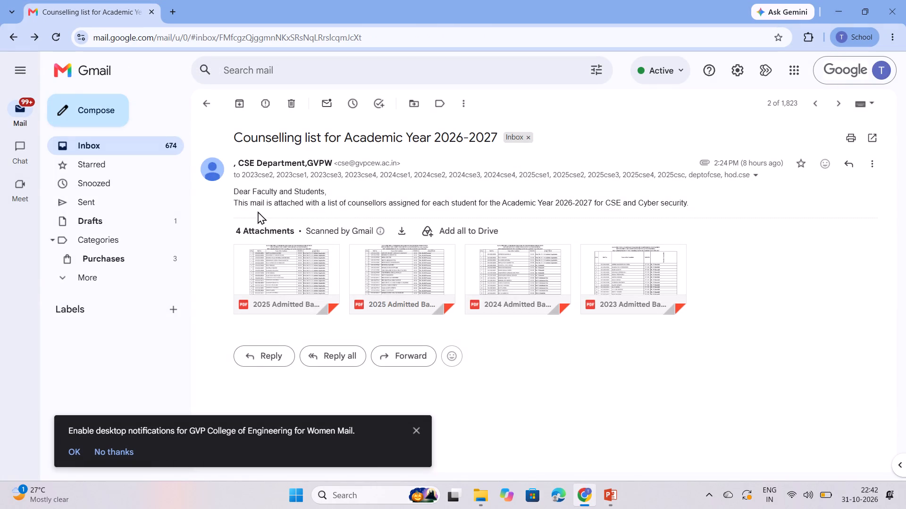
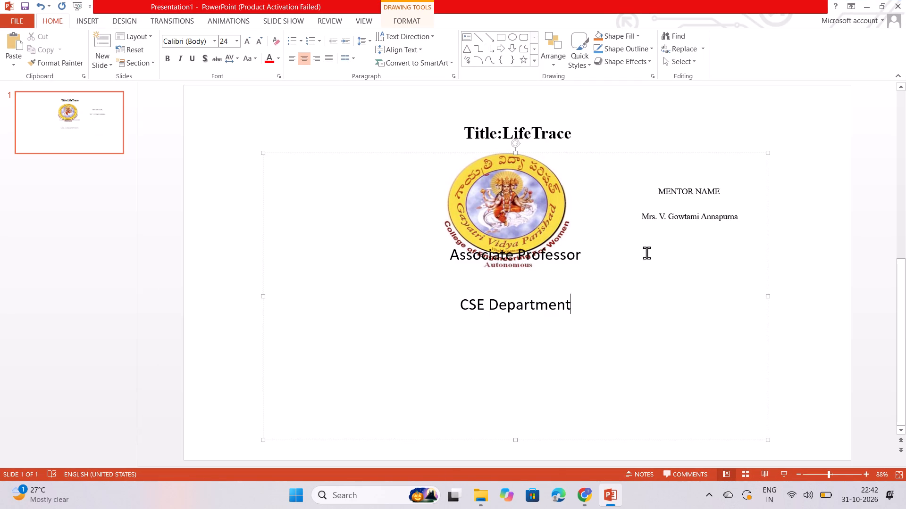
Shift the "Associate Professor" line beneath the mentor's personal name, clear of the emblem, by inserting tab spacing in front of it.
{"action": "left_click", "coordinate": [446, 257]}
{"action": "key", "text": "Tab"}
{"action": "key", "text": "Tab"}
{"action": "key", "text": "Tab"}
{"action": "key", "text": "Tab"}
{"action": "key", "text": "Tab"}
{"action": "key", "text": "Tab"}
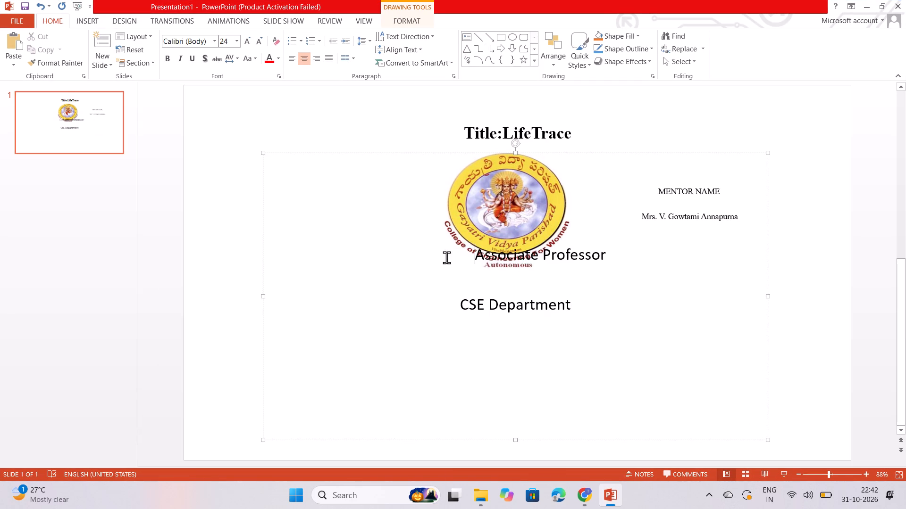
{"action": "key", "text": "Tab"}
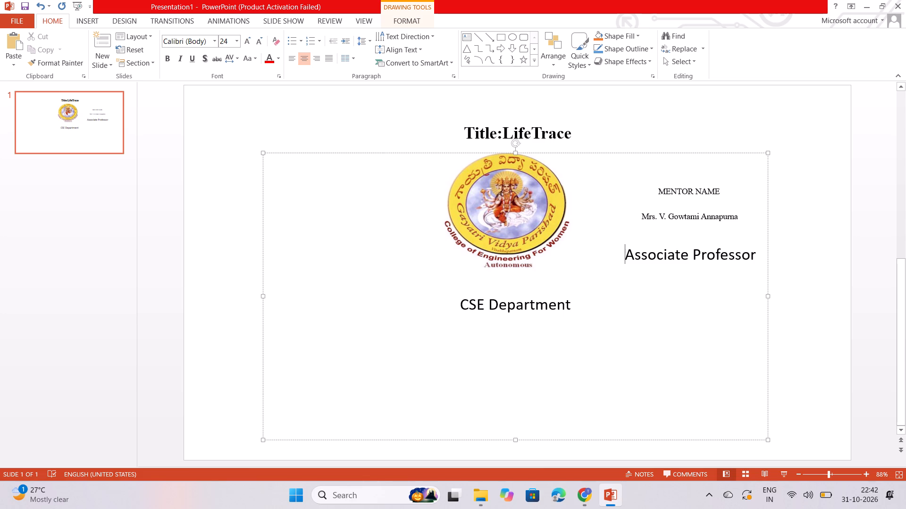
Indent the "CSE Department" line with tabs until it sits beneath "Associate Professor" beside the emblem.
{"action": "left_click", "coordinate": [452, 301]}
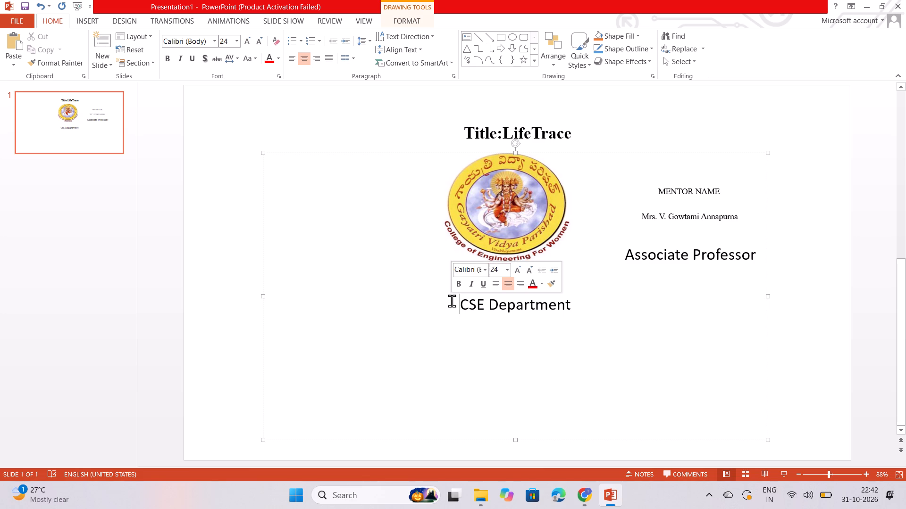
{"action": "key", "text": "Tab"}
{"action": "key", "text": "Tab"}
{"action": "key", "text": "Tab"}
{"action": "key", "text": "Tab"}
{"action": "key", "text": "Tab"}
{"action": "key", "text": "Tab"}
{"action": "key", "text": "Tab"}
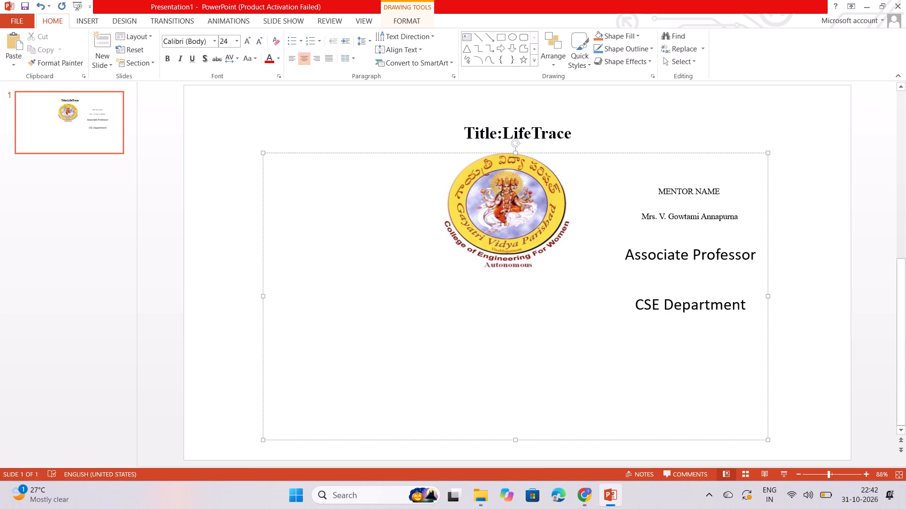
Delete the empty lines above and below "Associate Professor" in the mentor details.
{"action": "left_click", "coordinate": [673, 281]}
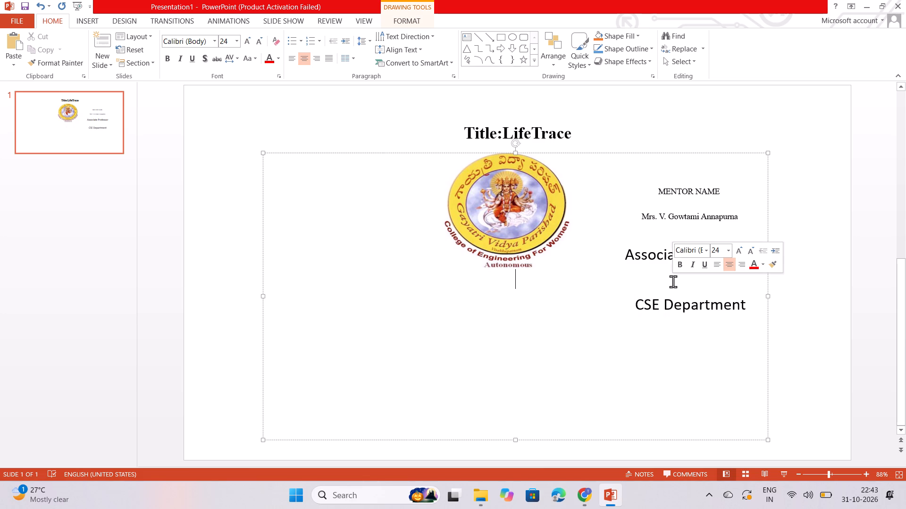
{"action": "key", "text": "BackSpace"}
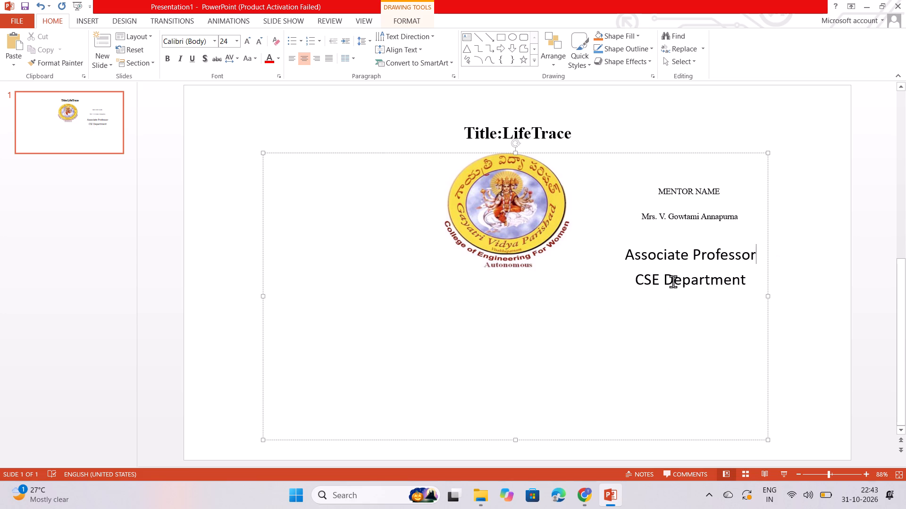
{"action": "left_click", "coordinate": [514, 235]}
{"action": "key", "text": "BackSpace"}
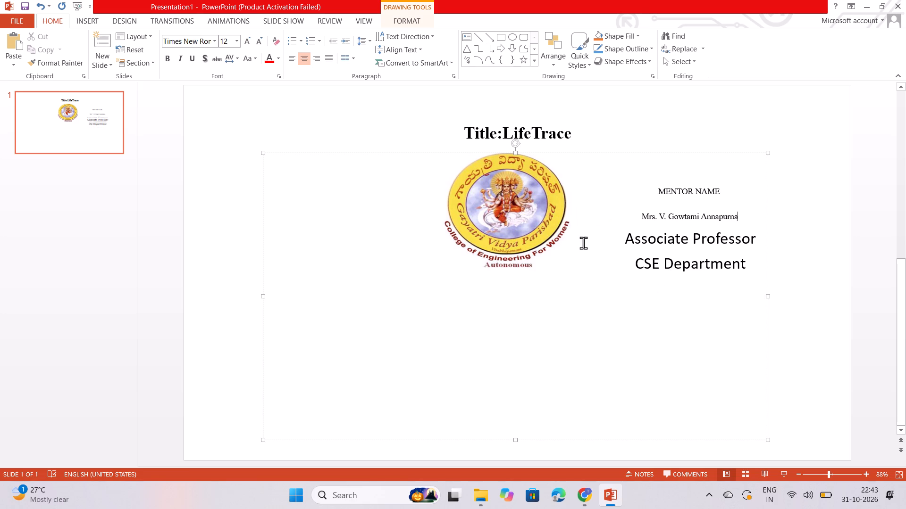
Remove the gap above the mentor's personal name, deleting the tab indentation in front of it.
{"action": "left_click", "coordinate": [524, 211]}
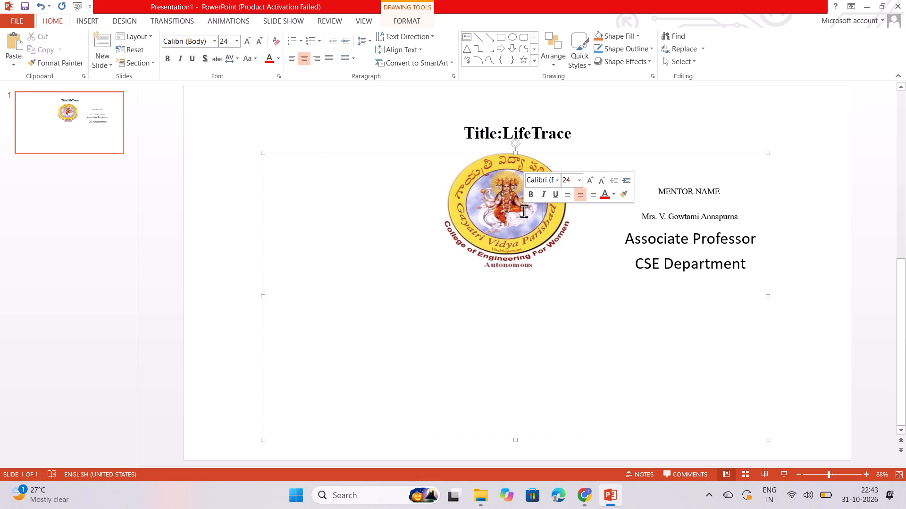
{"action": "key", "text": "BackSpace"}
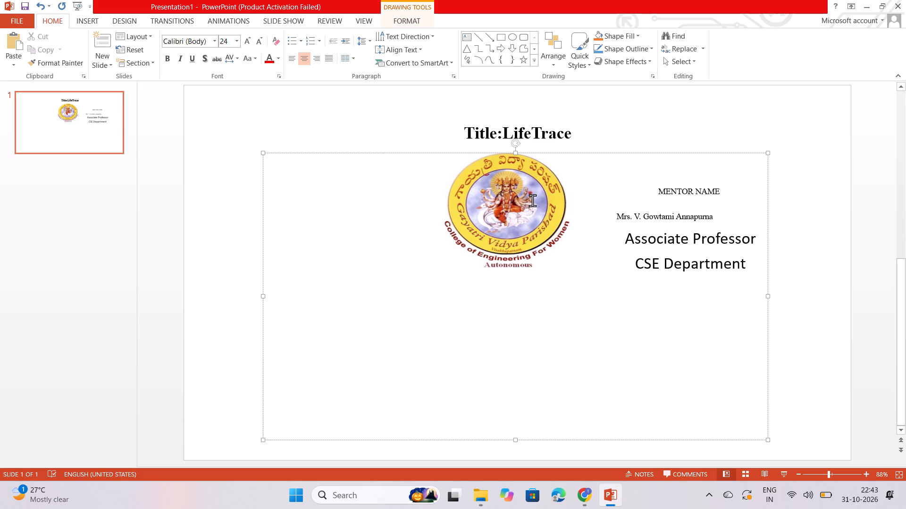
{"action": "key", "text": "BackSpace"}
{"action": "key", "text": "BackSpace"}
{"action": "key", "text": "BackSpace"}
{"action": "key", "text": "BackSpace"}
{"action": "key", "text": "BackSpace"}
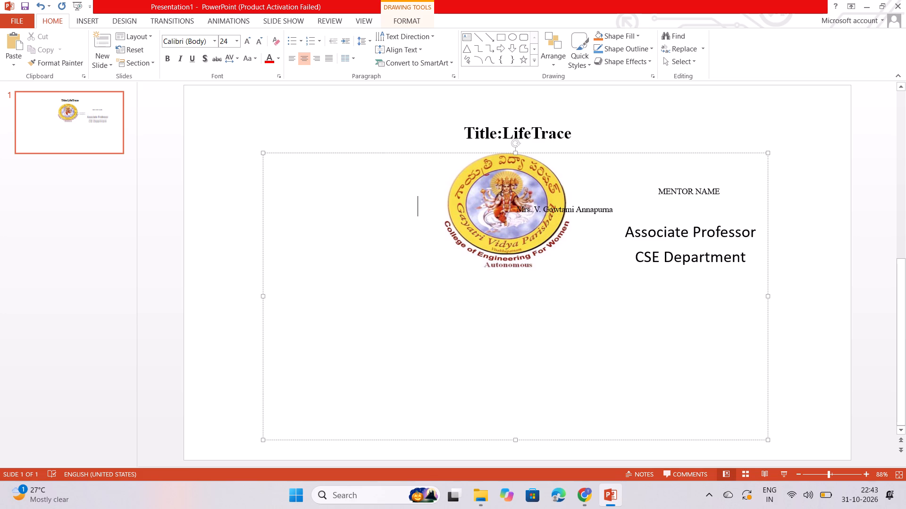
{"action": "key", "text": "BackSpace"}
Insert spaces in front of the mentor's personal name until it sits beneath "MENTOR NAME" beside the emblem.
{"action": "key", "text": "space"}
{"action": "key", "text": "space"}
{"action": "key", "text": "space"}
{"action": "key", "text": "space"}
{"action": "key", "text": "space"}
{"action": "key", "text": "space"}
{"action": "key", "text": "space"}
{"action": "key", "text": "space"}
{"action": "key", "text": "space"}
{"action": "key", "text": "space"}
{"action": "key", "text": "space"}
{"action": "key", "text": "space"}
{"action": "key", "text": "space"}
{"action": "key", "text": "space"}
{"action": "key", "text": "space"}
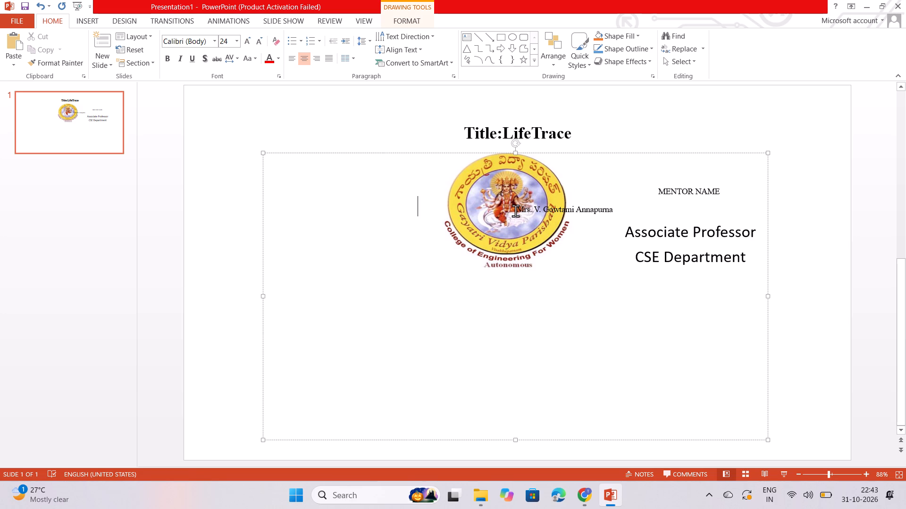
{"action": "left_click", "coordinate": [515, 211]}
{"action": "key", "text": "space"}
{"action": "key", "text": "space"}
{"action": "key", "text": "space"}
{"action": "key", "text": "space"}
{"action": "key", "text": "space"}
{"action": "key", "text": "space"}
{"action": "key", "text": "space"}
{"action": "key", "text": "space"}
{"action": "key", "text": "space"}
{"action": "key", "text": "space"}
{"action": "key", "text": "space"}
{"action": "key", "text": "space"}
{"action": "key", "text": "space"}
{"action": "key", "text": "space"}
{"action": "key", "text": "space"}
{"action": "key", "text": "space"}
{"action": "key", "text": "space"}
{"action": "key", "text": "space"}
{"action": "key", "text": "space"}
{"action": "key", "text": "space"}
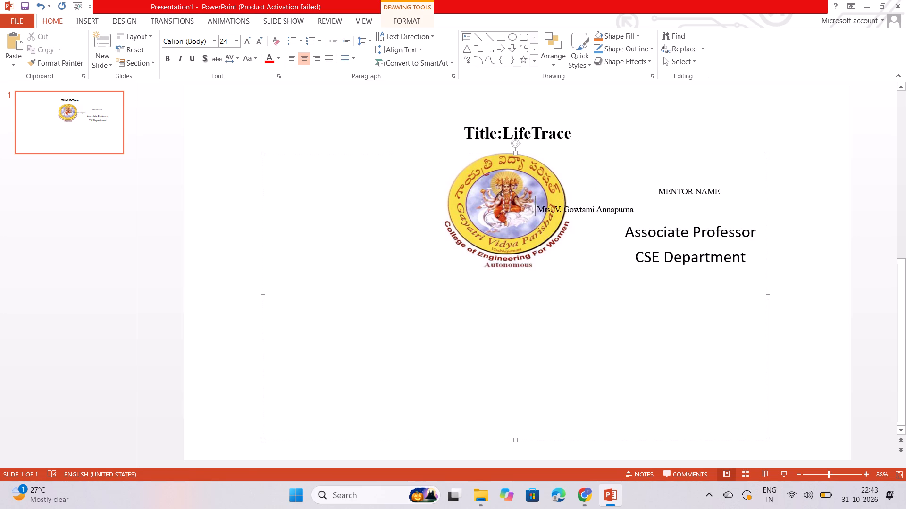
{"action": "key", "text": "space"}
{"action": "key", "text": "space"}
{"action": "key", "text": "space"}
{"action": "key", "text": "space"}
{"action": "key", "text": "space"}
{"action": "key", "text": "space"}
{"action": "key", "text": "space"}
{"action": "key", "text": "space"}
{"action": "key", "text": "space"}
{"action": "key", "text": "space"}
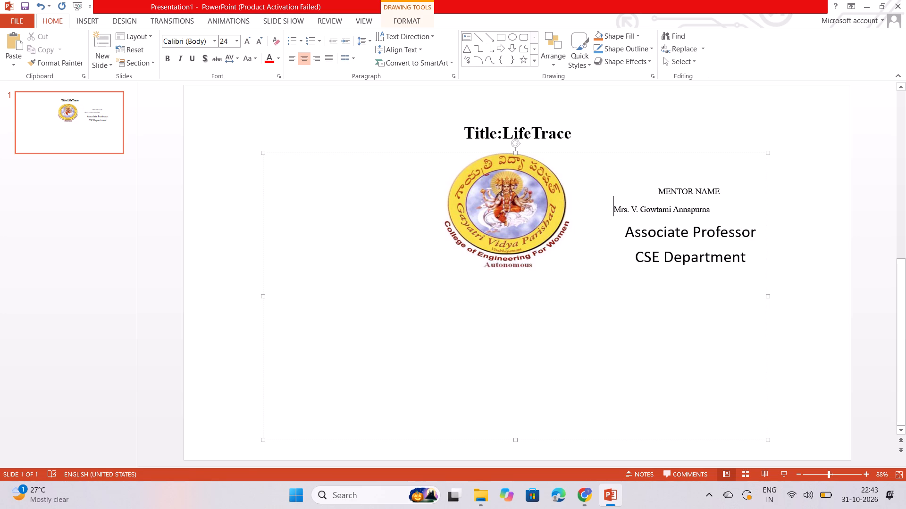
{"action": "key", "text": "space"}
{"action": "key", "text": "space"}
{"action": "key", "text": "space"}
{"action": "key", "text": "space"}
{"action": "key", "text": "space"}
{"action": "key", "text": "space"}
{"action": "key", "text": "space"}
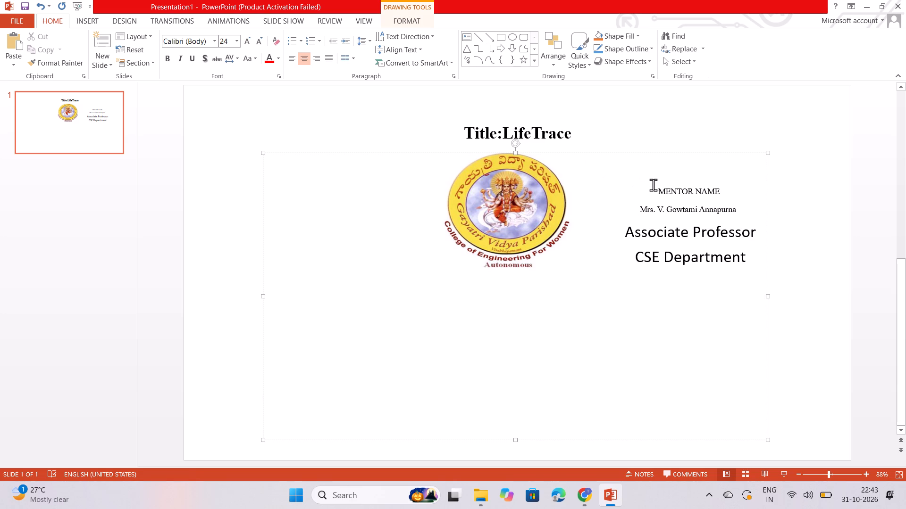
Format all four mentor detail lines, from "MENTOR NAME" to "CSE Department", in Times New Roman at 12 pt.
{"action": "left_click_drag", "start_coordinate": [654, 186], "coordinate": [746, 257]}
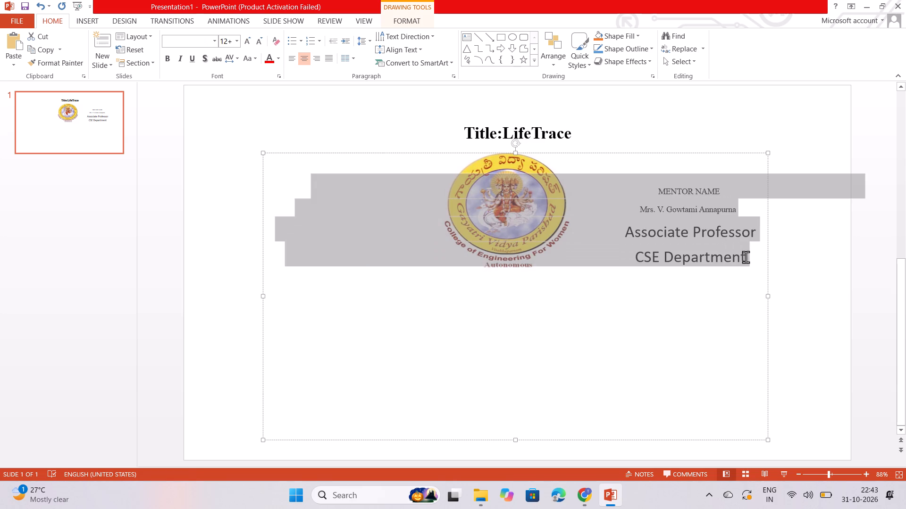
{"action": "left_click_drag", "start_coordinate": [746, 257], "coordinate": [747, 258]}
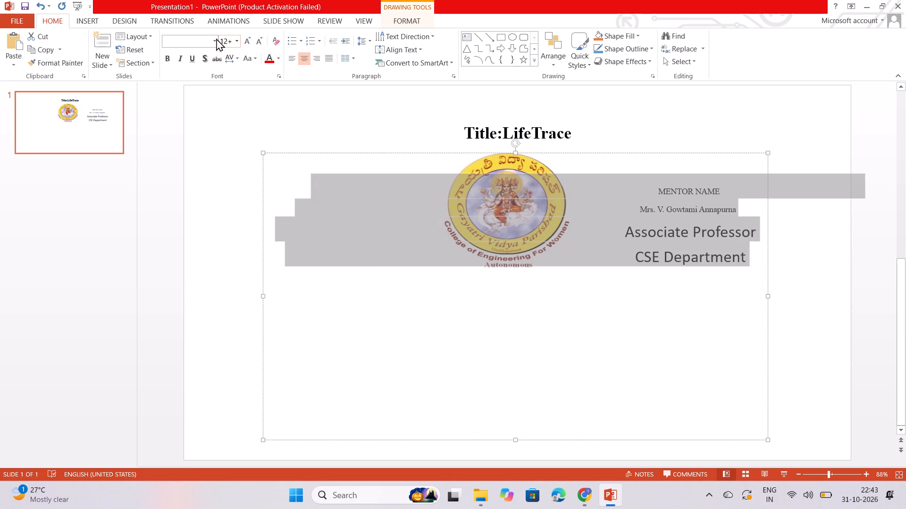
{"action": "left_click", "coordinate": [216, 39]}
{"action": "left_click", "coordinate": [207, 104]}
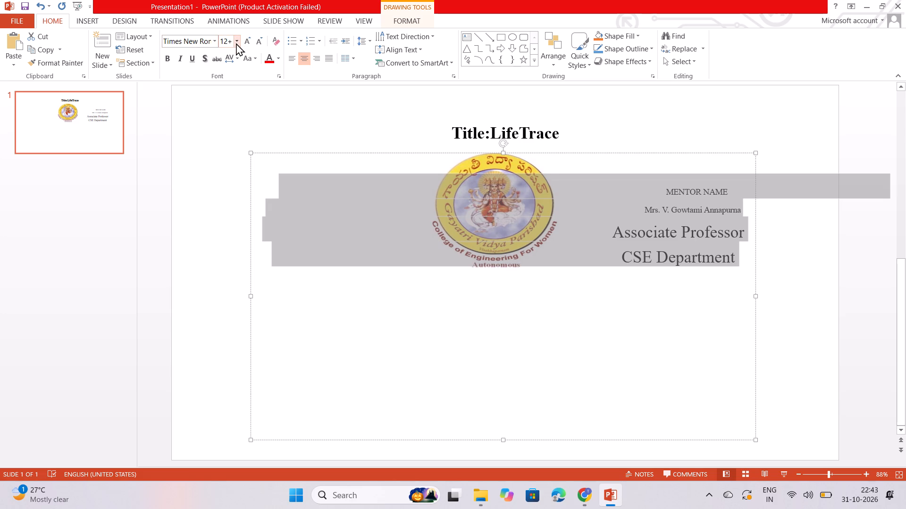
{"action": "left_click", "coordinate": [236, 43]}
{"action": "left_click", "coordinate": [223, 106]}
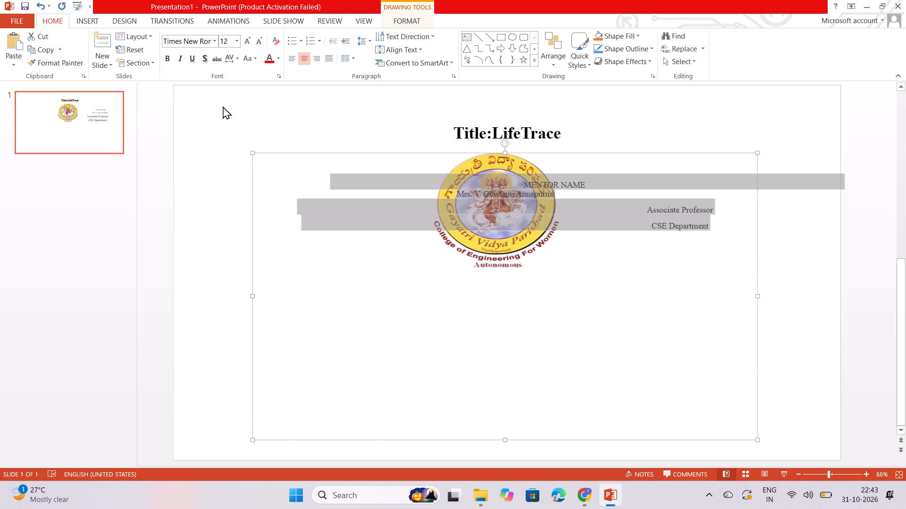
{"action": "left_click", "coordinate": [300, 164]}
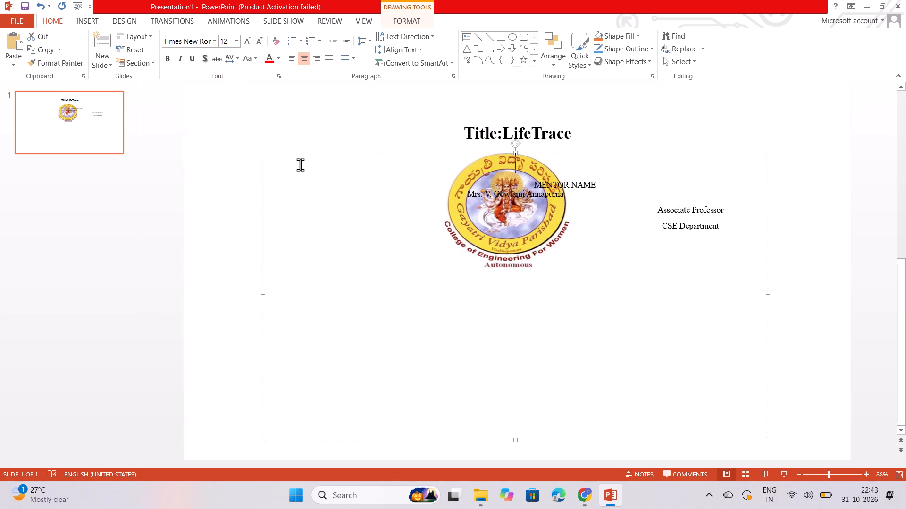
Insert spaces in front of "MENTOR NAME" to move it off the emblem and line it up above "Associate Professor".
{"action": "left_click", "coordinate": [529, 184]}
{"action": "key", "text": "space"}
{"action": "key", "text": "space"}
{"action": "key", "text": "space"}
{"action": "key", "text": "space"}
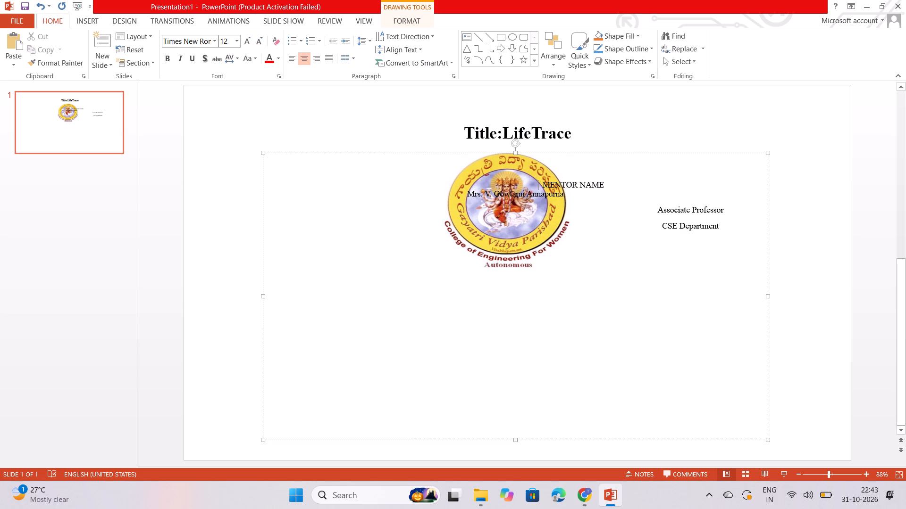
{"action": "key", "text": "space"}
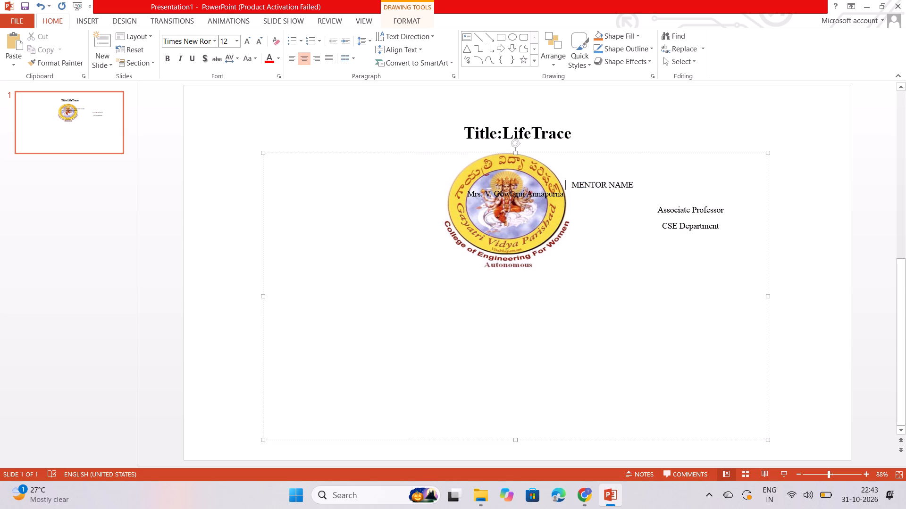
{"action": "key", "text": "space"}
{"action": "key", "text": "space"}
{"action": "key", "text": "space"}
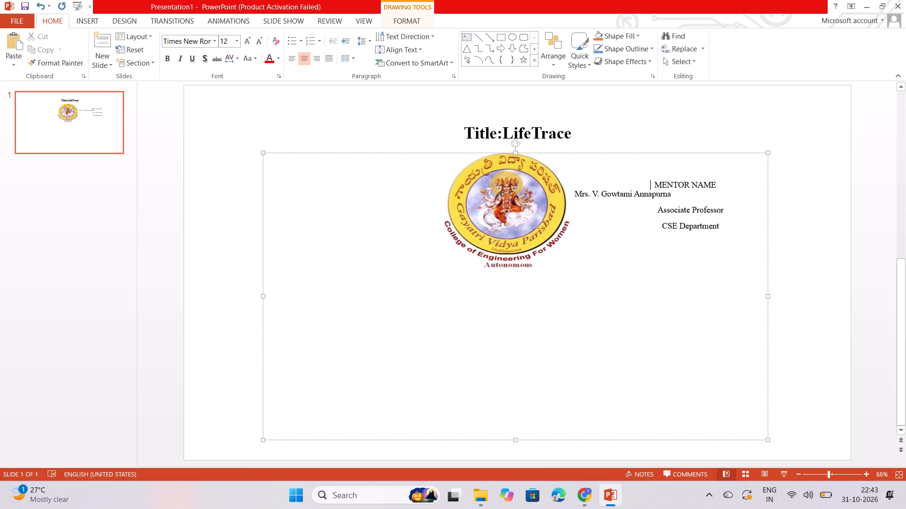
{"action": "key", "text": "space"}
{"action": "key", "text": "space"}
{"action": "key", "text": "space"}
{"action": "key", "text": "space"}
{"action": "key", "text": "space"}
{"action": "key", "text": "space"}
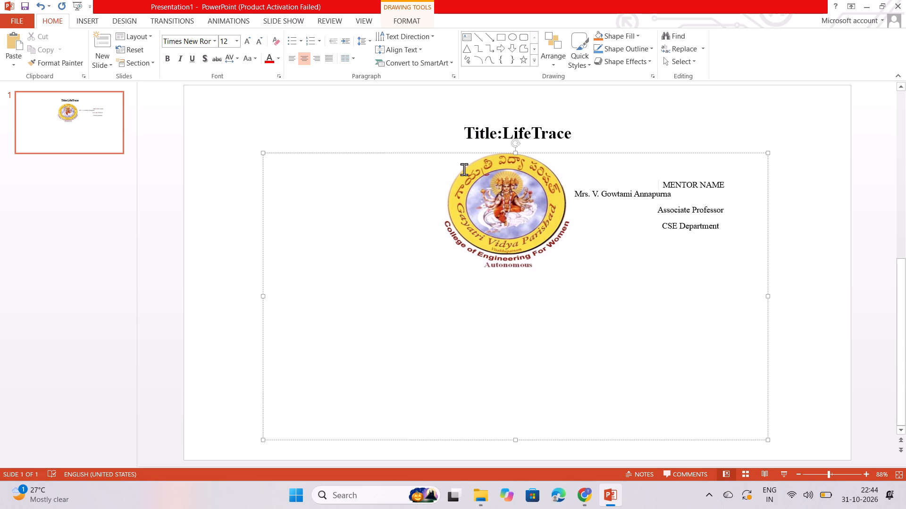
Insert spaces in front of the mentor's personal name to centre it beneath the "MENTOR NAME" heading.
{"action": "left_click", "coordinate": [575, 194]}
{"action": "key", "text": "space"}
{"action": "key", "text": "space"}
{"action": "key", "text": "space"}
{"action": "key", "text": "space"}
{"action": "key", "text": "space"}
{"action": "key", "text": "space"}
{"action": "key", "text": "space"}
{"action": "key", "text": "space"}
{"action": "key", "text": "space"}
{"action": "key", "text": "space"}
{"action": "key", "text": "space"}
{"action": "key", "text": "space"}
{"action": "key", "text": "space"}
{"action": "key", "text": "space"}
{"action": "key", "text": "space"}
{"action": "key", "text": "space"}
{"action": "key", "text": "space"}
{"action": "key", "text": "space"}
{"action": "key", "text": "space"}
{"action": "key", "text": "space"}
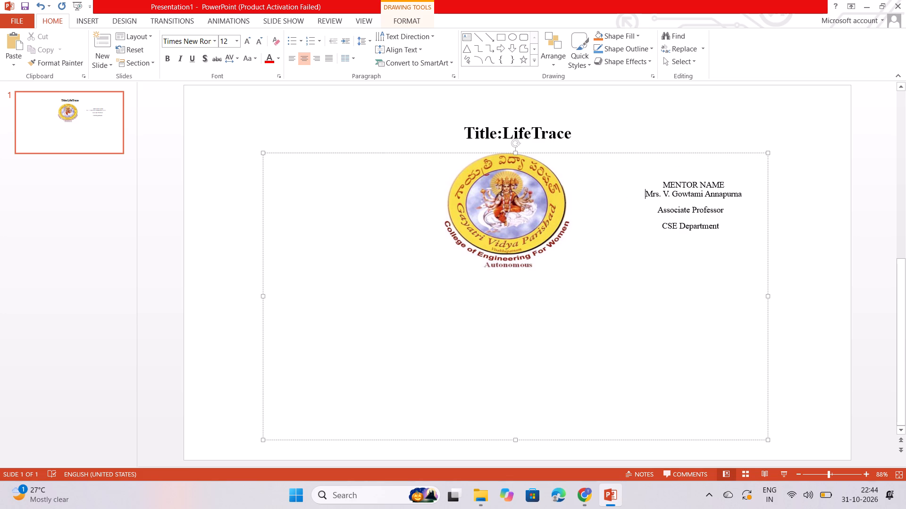
{"action": "key", "text": "space"}
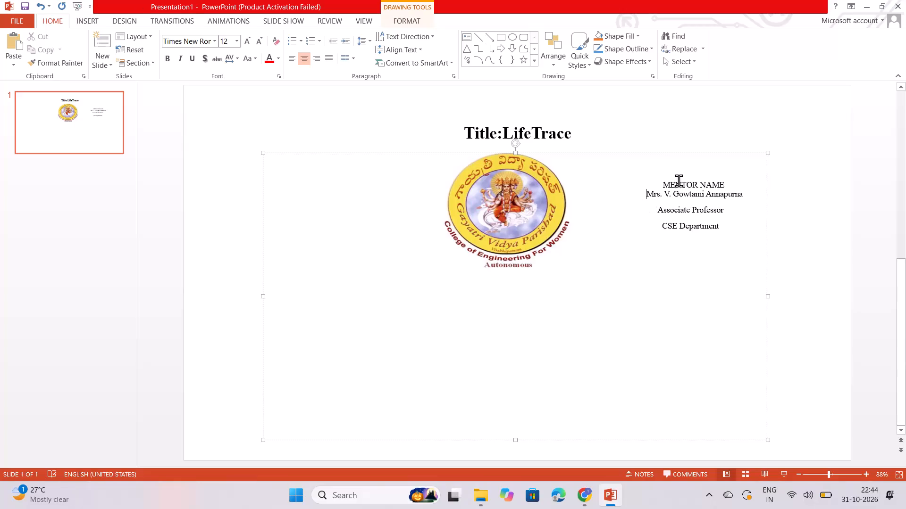
Make the "MENTOR NAME" heading bold.
{"action": "left_click", "coordinate": [659, 212]}
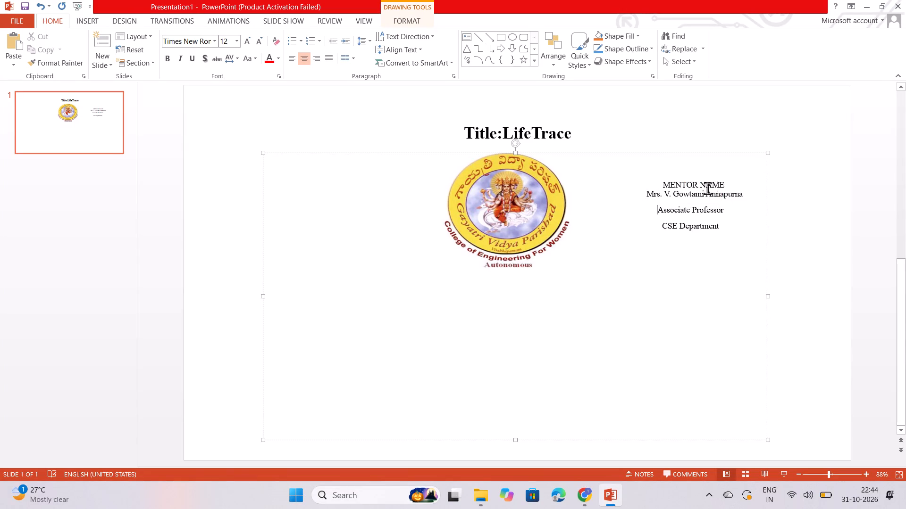
{"action": "left_click_drag", "start_coordinate": [661, 183], "coordinate": [681, 180]}
{"action": "left_click_drag", "start_coordinate": [681, 180], "coordinate": [718, 186]}
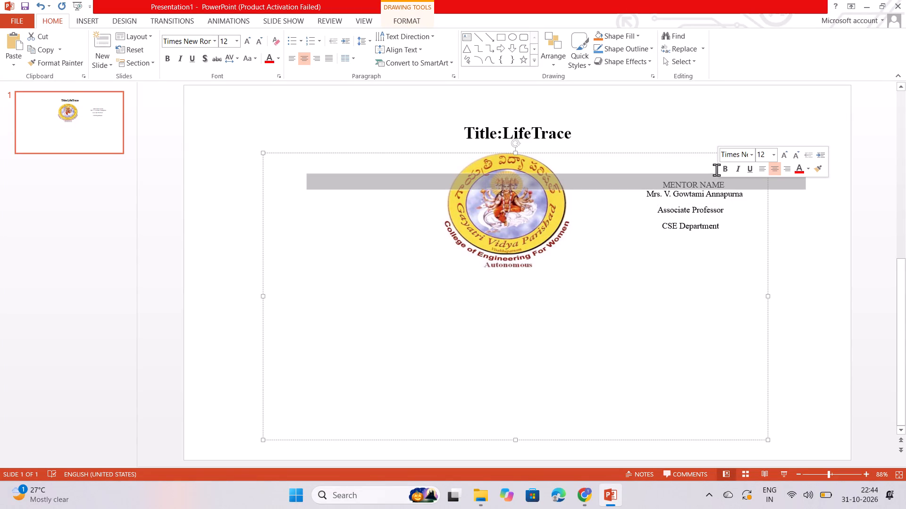
{"action": "left_click", "coordinate": [725, 171]}
{"action": "left_click", "coordinate": [646, 245]}
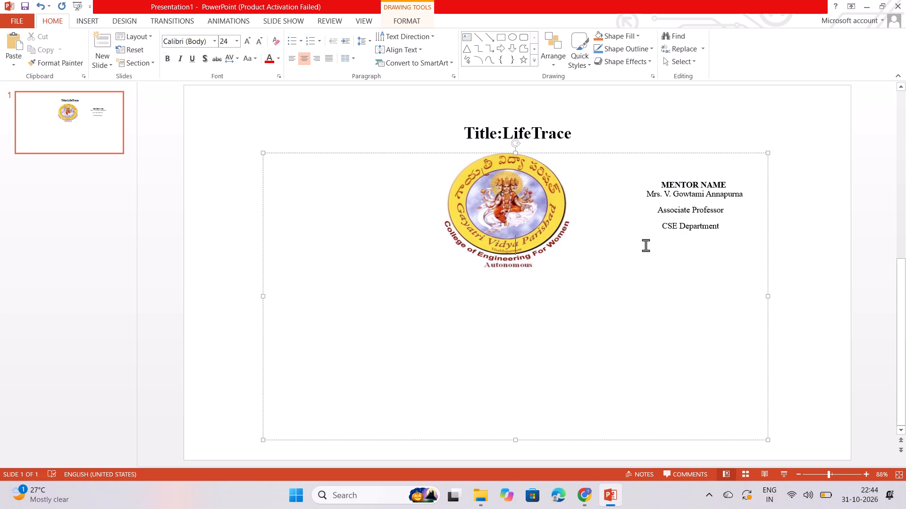
{"action": "left_click", "coordinate": [634, 278]}
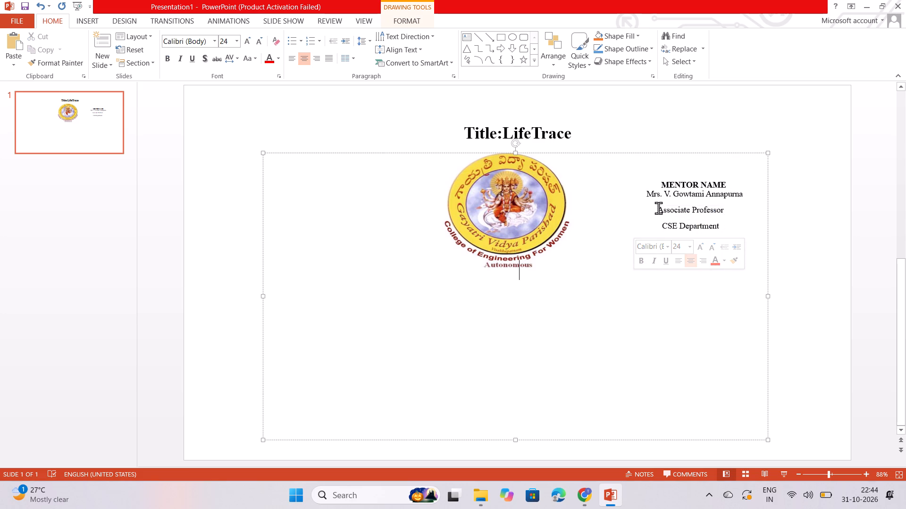
Right-align all four mentor detail lines, from "MENTOR NAME" to "CSE Department".
{"action": "left_click", "coordinate": [658, 208]}
{"action": "left_click", "coordinate": [651, 183]}
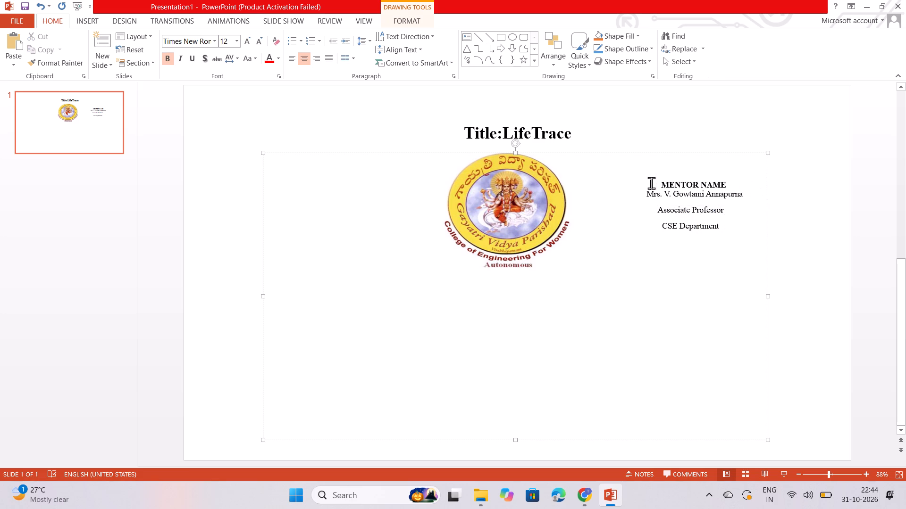
{"action": "left_click_drag", "start_coordinate": [658, 183], "coordinate": [721, 231]}
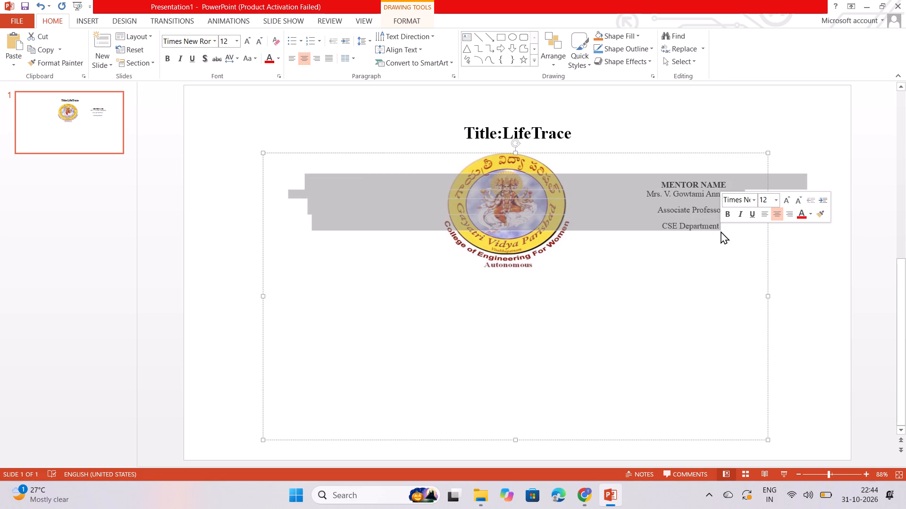
{"action": "left_click", "coordinate": [789, 213]}
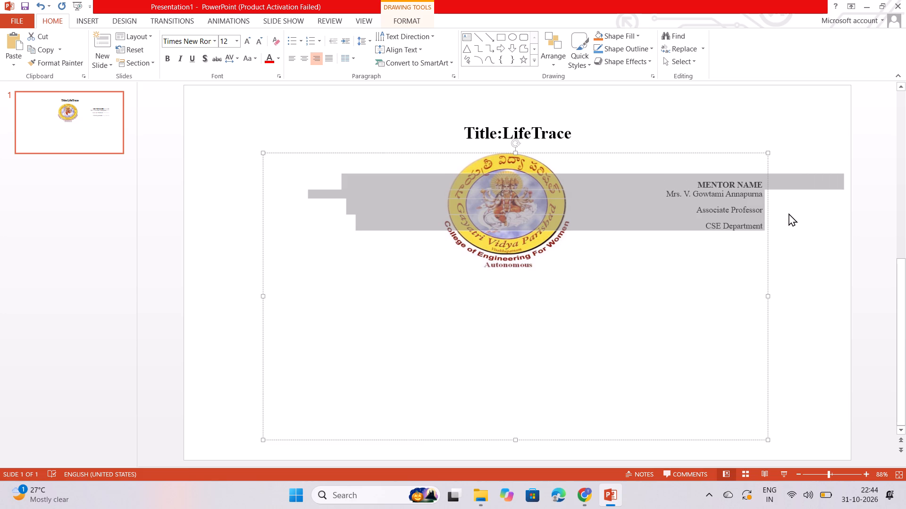
Centre-align all four mentor detail lines, from "MENTOR NAME" to "CSE Department", after trying justified and left alignment.
{"action": "left_click", "coordinate": [327, 60]}
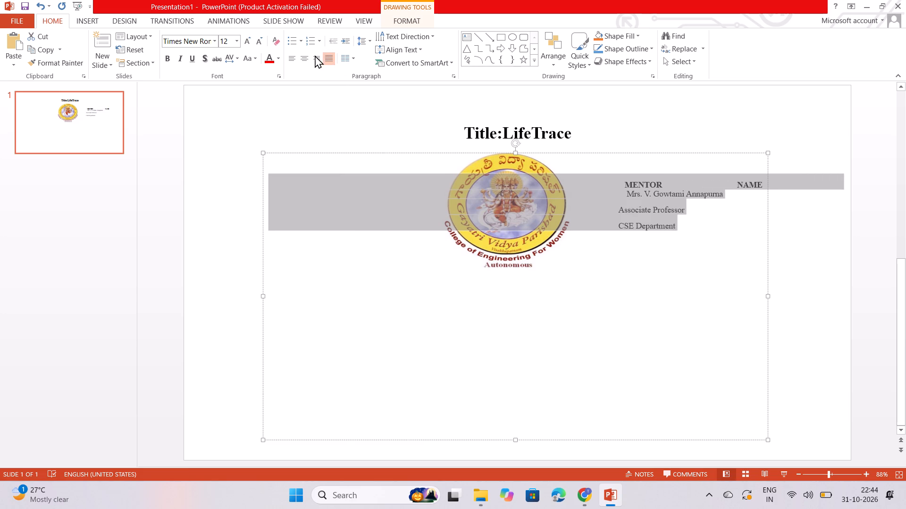
{"action": "left_click", "coordinate": [292, 57]}
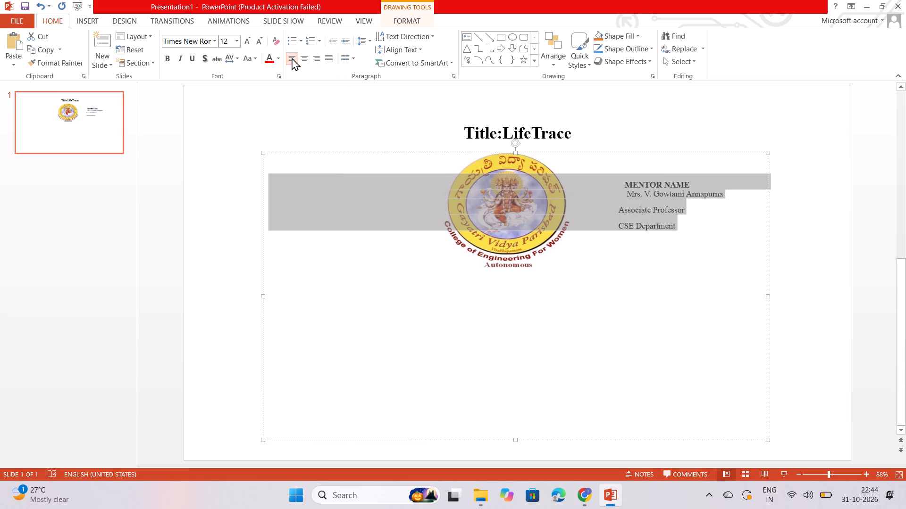
{"action": "left_click", "coordinate": [310, 57]}
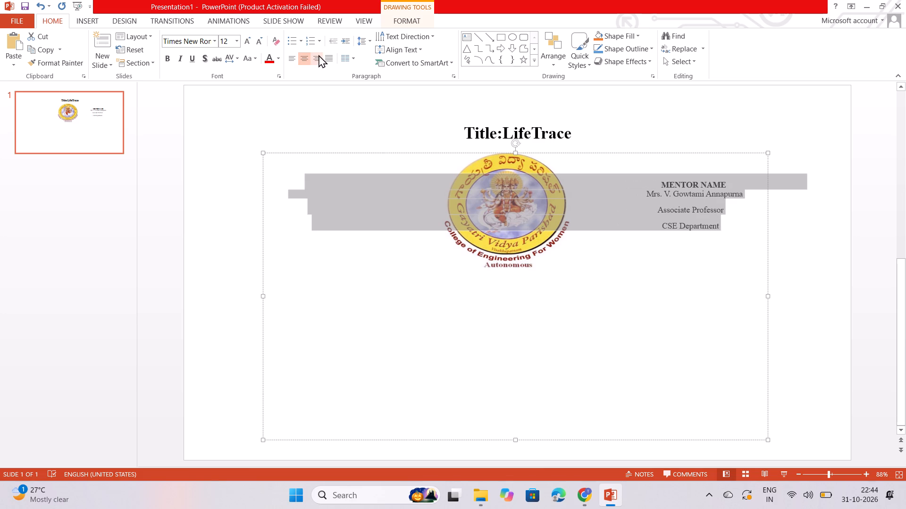
{"action": "left_click", "coordinate": [622, 308]}
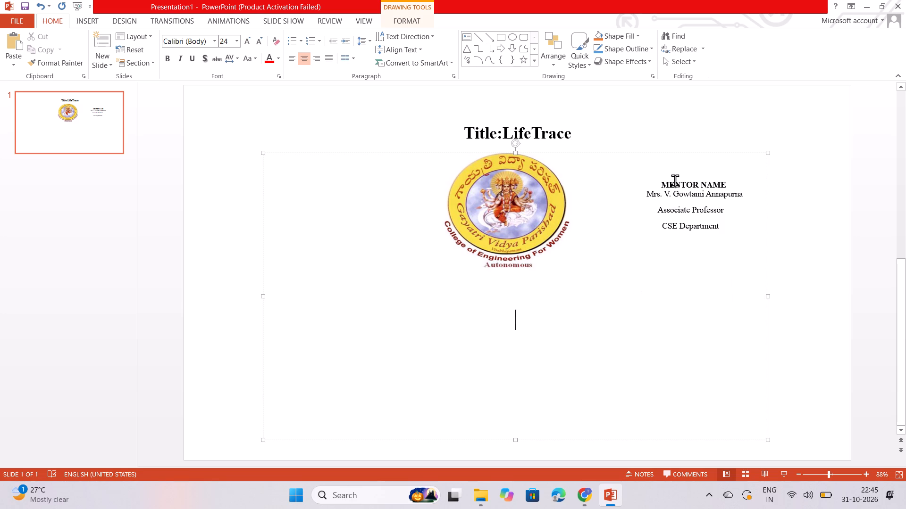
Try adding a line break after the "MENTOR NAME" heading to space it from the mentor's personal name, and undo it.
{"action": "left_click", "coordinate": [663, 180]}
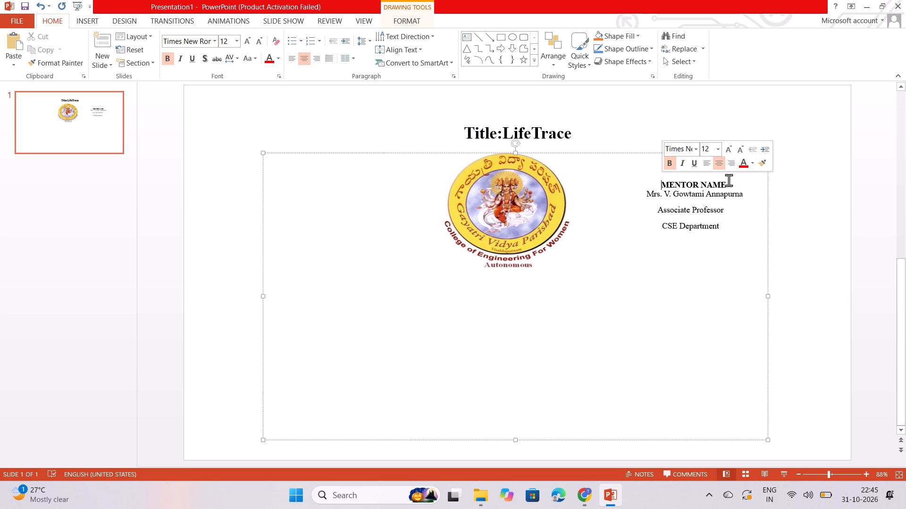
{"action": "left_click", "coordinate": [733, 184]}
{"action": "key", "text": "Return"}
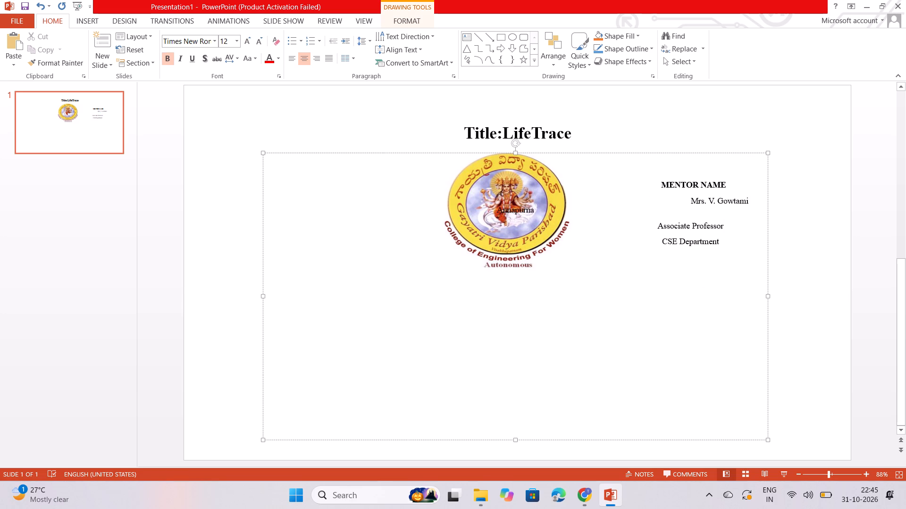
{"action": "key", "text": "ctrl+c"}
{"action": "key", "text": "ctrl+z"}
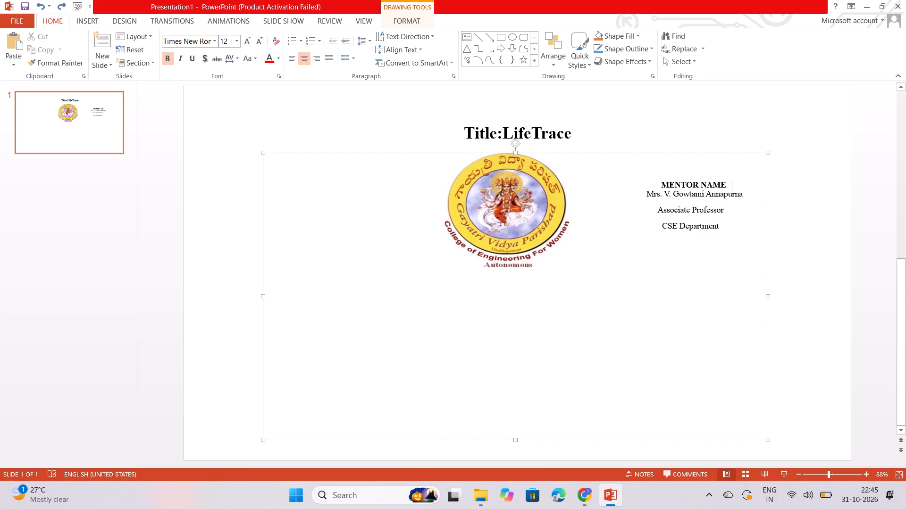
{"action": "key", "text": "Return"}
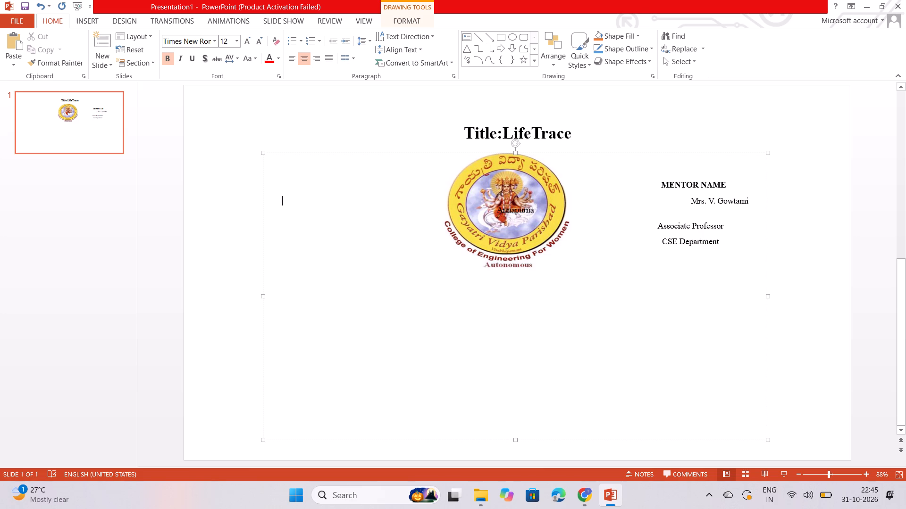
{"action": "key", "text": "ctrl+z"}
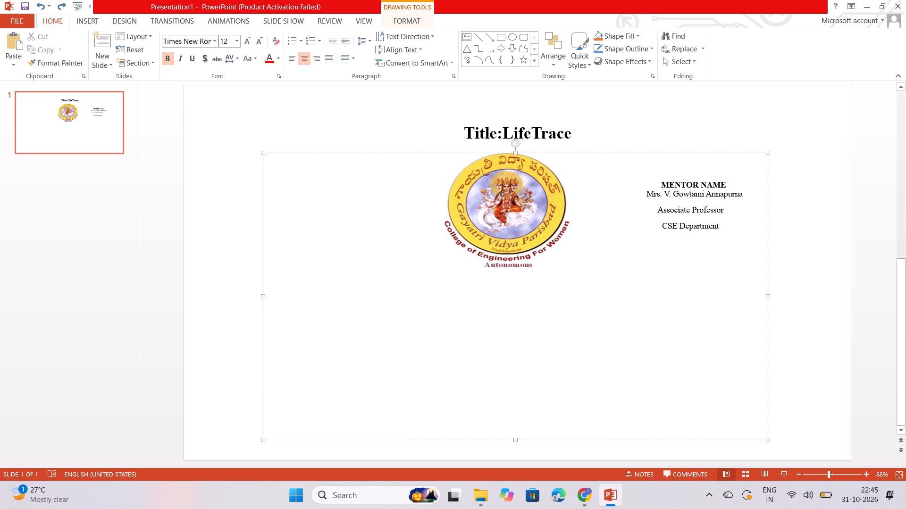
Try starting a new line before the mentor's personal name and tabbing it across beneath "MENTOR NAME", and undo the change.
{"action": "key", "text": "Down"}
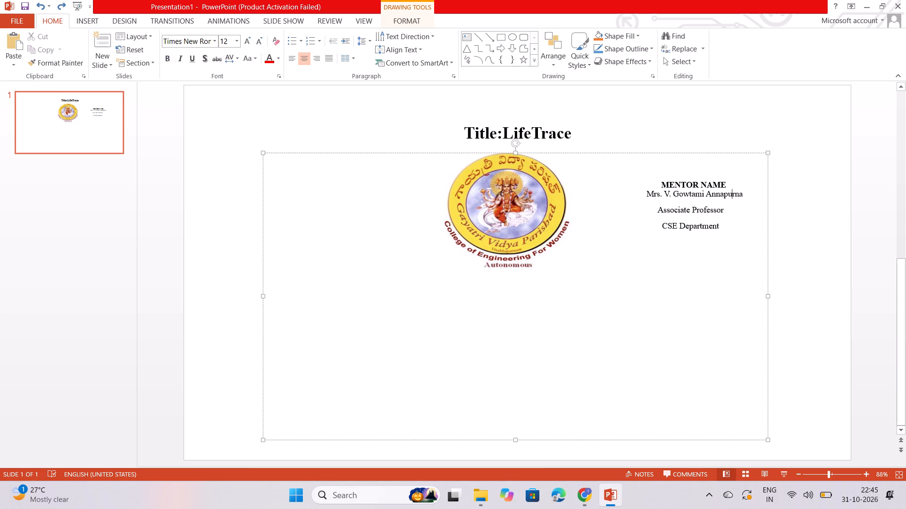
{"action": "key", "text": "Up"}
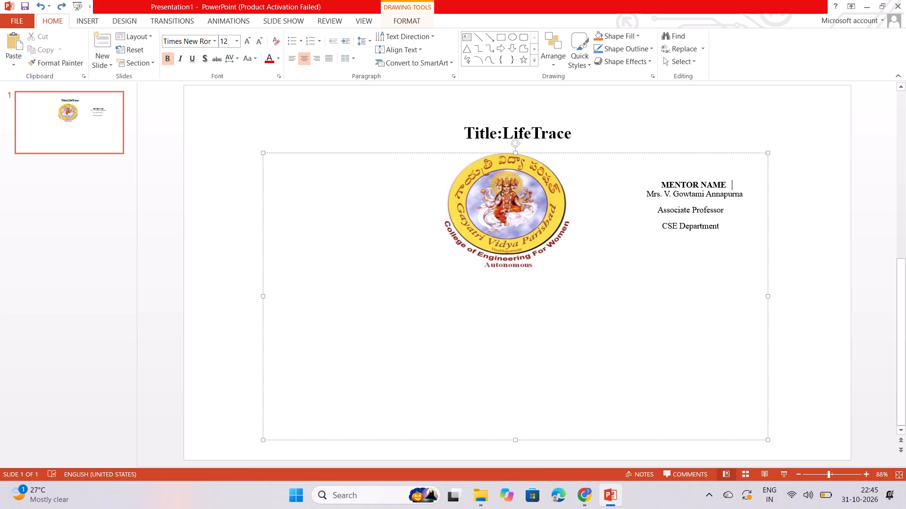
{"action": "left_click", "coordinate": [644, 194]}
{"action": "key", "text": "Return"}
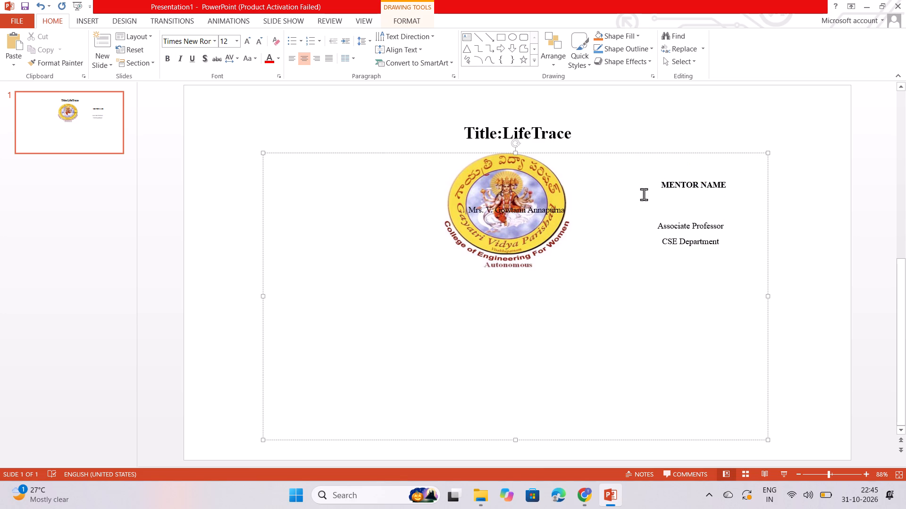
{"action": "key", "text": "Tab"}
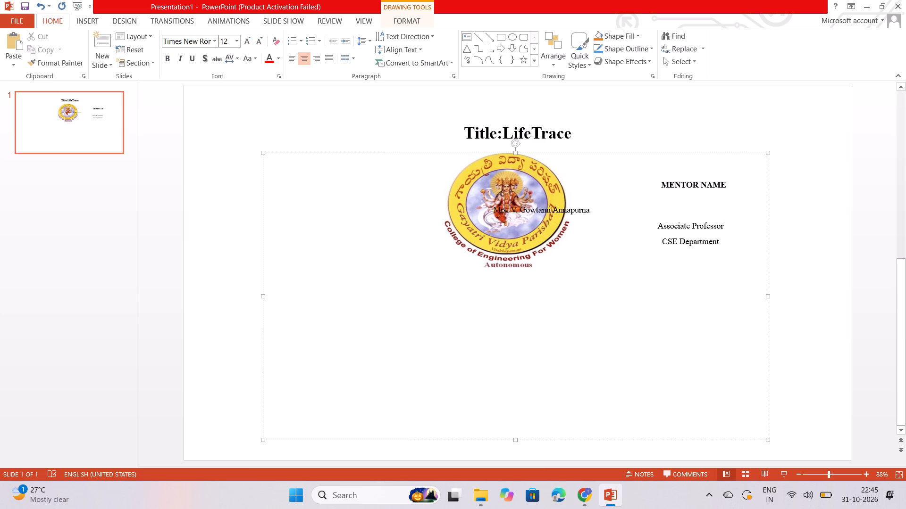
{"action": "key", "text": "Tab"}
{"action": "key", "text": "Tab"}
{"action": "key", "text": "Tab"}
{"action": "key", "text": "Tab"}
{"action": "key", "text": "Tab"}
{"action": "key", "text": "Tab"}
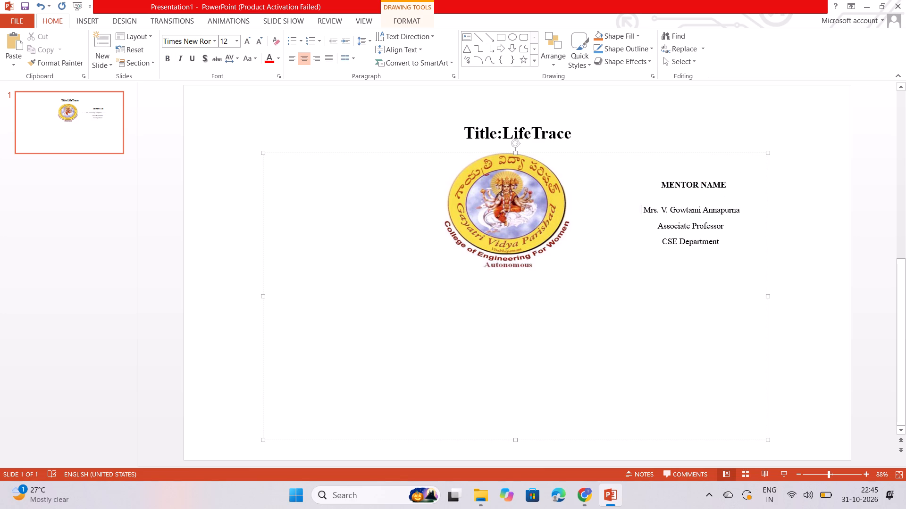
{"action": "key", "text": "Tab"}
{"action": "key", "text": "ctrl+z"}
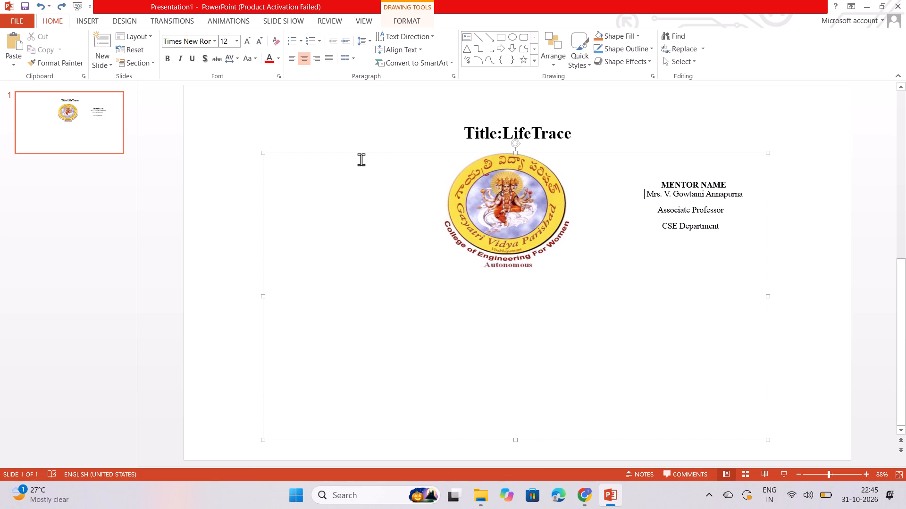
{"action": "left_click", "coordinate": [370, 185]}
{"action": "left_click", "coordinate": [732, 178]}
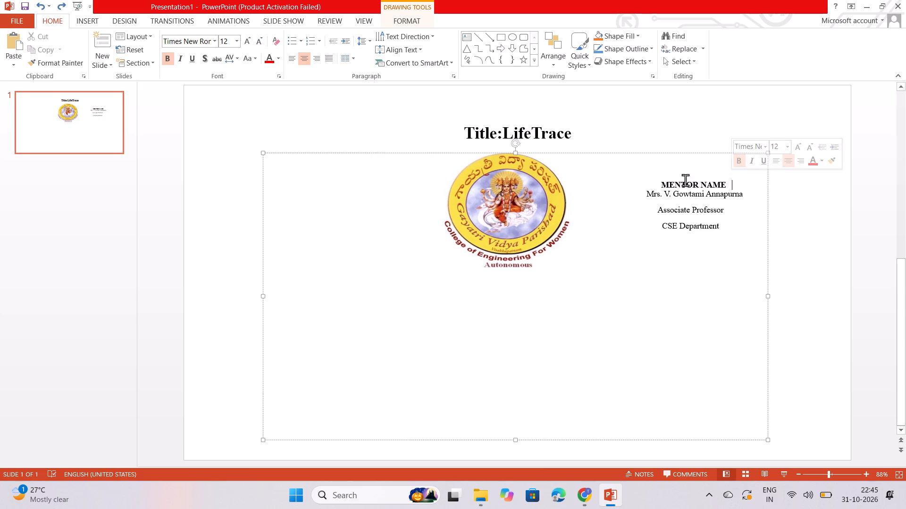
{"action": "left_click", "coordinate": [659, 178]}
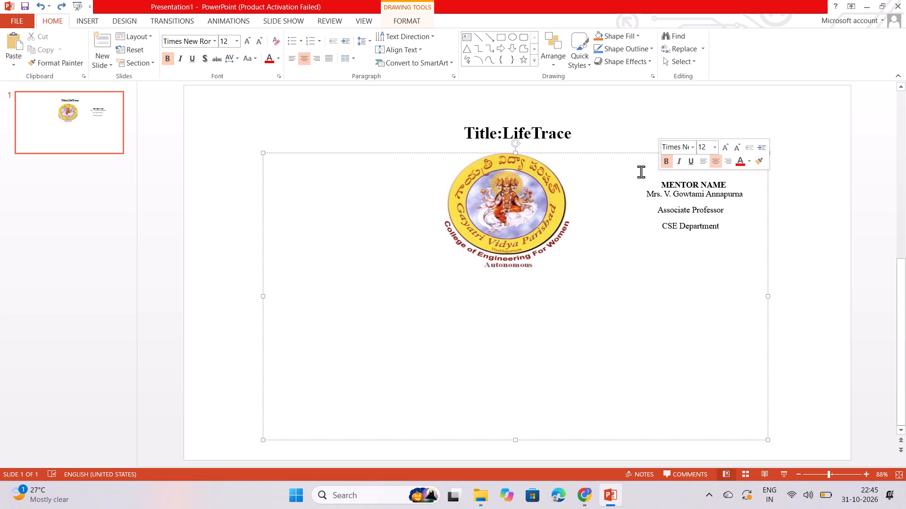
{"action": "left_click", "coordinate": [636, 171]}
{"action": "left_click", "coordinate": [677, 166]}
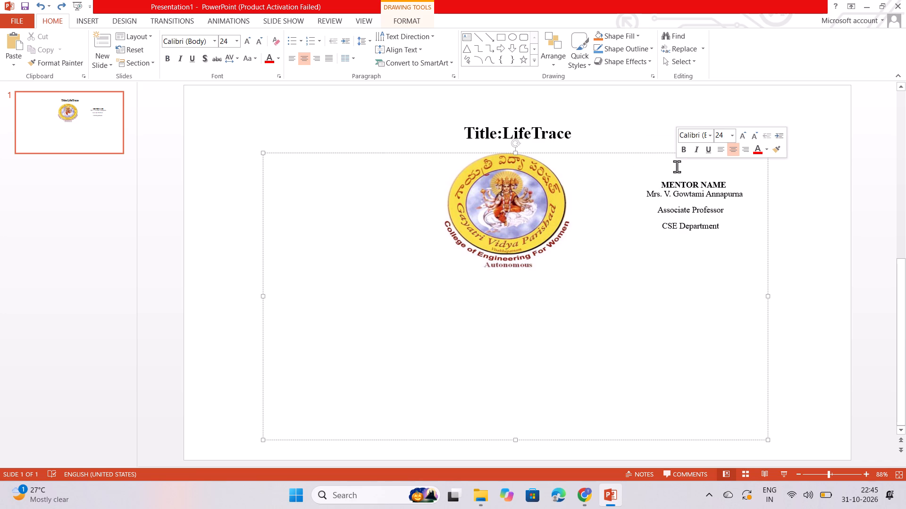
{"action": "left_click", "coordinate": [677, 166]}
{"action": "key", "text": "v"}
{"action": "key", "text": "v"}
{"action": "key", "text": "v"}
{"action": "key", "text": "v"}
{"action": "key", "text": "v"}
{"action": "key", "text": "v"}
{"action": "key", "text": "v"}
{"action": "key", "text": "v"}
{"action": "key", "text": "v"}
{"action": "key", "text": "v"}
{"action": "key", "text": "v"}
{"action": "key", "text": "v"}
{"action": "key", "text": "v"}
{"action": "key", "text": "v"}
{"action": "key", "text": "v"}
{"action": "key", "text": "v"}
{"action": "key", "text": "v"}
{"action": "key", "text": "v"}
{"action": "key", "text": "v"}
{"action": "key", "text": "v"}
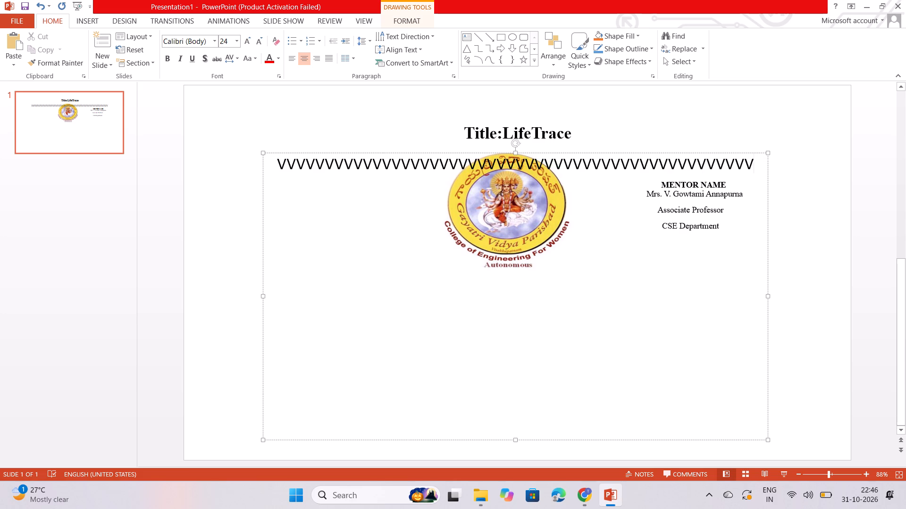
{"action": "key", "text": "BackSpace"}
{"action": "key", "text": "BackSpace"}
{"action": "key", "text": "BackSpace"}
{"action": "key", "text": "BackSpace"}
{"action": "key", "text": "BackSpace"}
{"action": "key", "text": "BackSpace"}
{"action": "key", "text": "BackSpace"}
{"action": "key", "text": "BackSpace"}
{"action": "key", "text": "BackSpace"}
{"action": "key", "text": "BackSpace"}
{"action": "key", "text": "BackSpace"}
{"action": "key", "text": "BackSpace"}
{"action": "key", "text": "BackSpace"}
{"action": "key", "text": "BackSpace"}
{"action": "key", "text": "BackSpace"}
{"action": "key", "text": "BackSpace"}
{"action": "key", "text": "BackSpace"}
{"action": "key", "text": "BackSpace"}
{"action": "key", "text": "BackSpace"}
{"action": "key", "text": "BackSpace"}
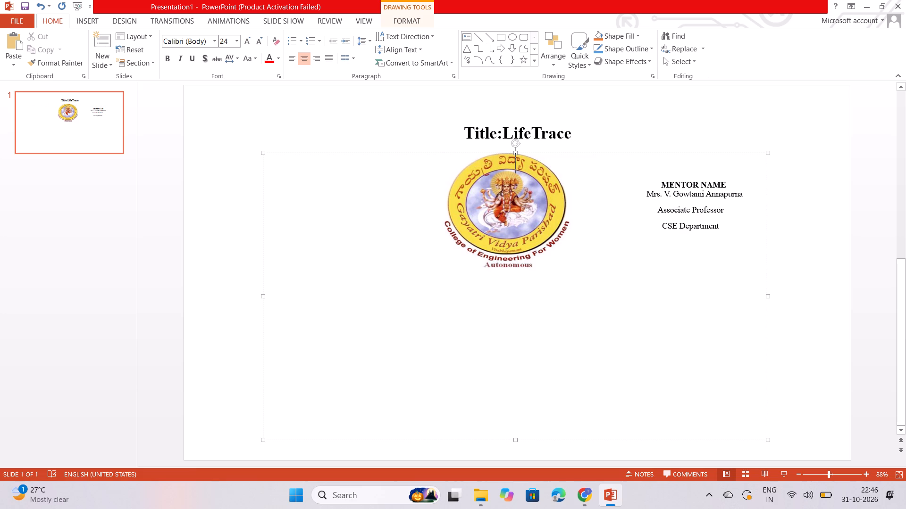
Place the text cursor in the empty subtitle placeholder that lies behind the college emblem.
{"action": "left_click", "coordinate": [631, 135]}
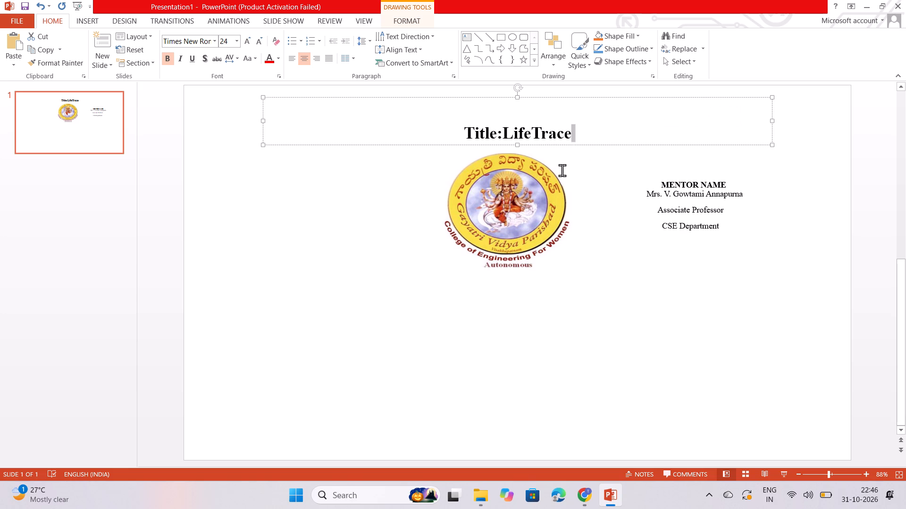
{"action": "left_click", "coordinate": [309, 188]}
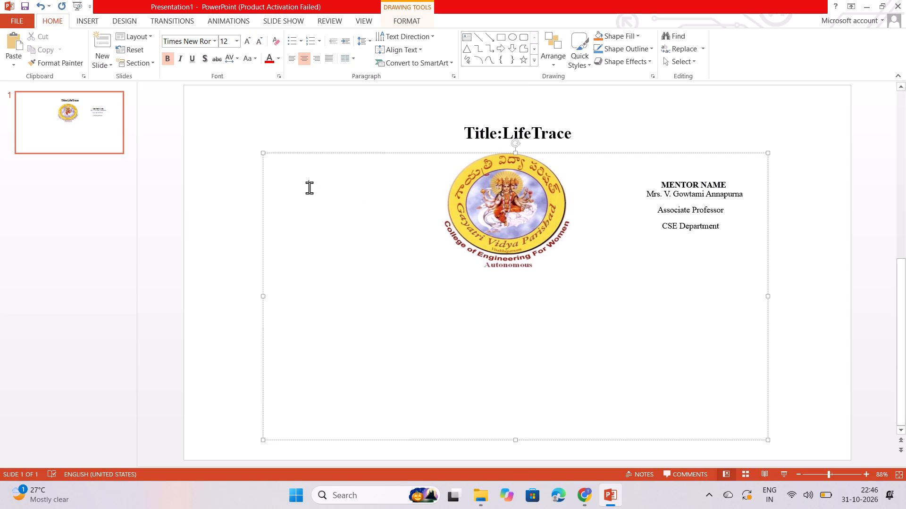
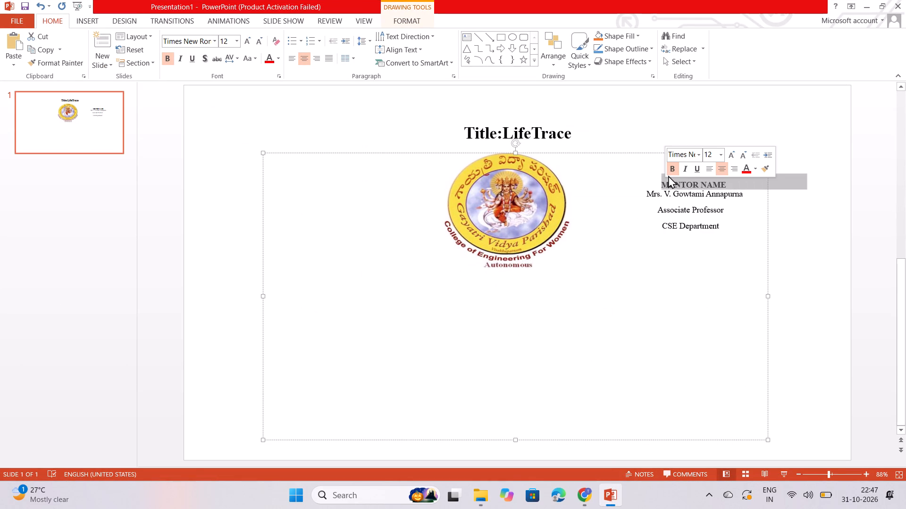
Underline the bold "MENTOR NAME" heading above the mentor's details.
{"action": "left_click", "coordinate": [692, 169]}
{"action": "left_click", "coordinate": [700, 210]}
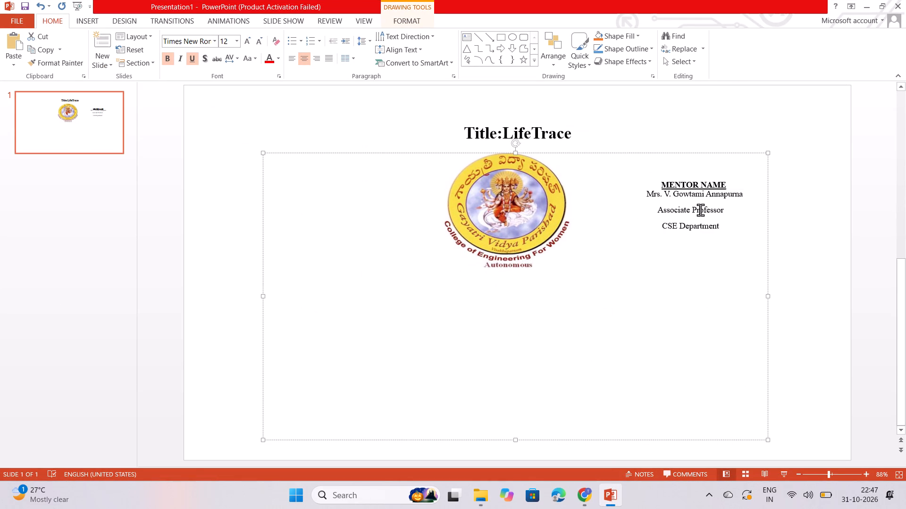
{"action": "left_click", "coordinate": [718, 238]}
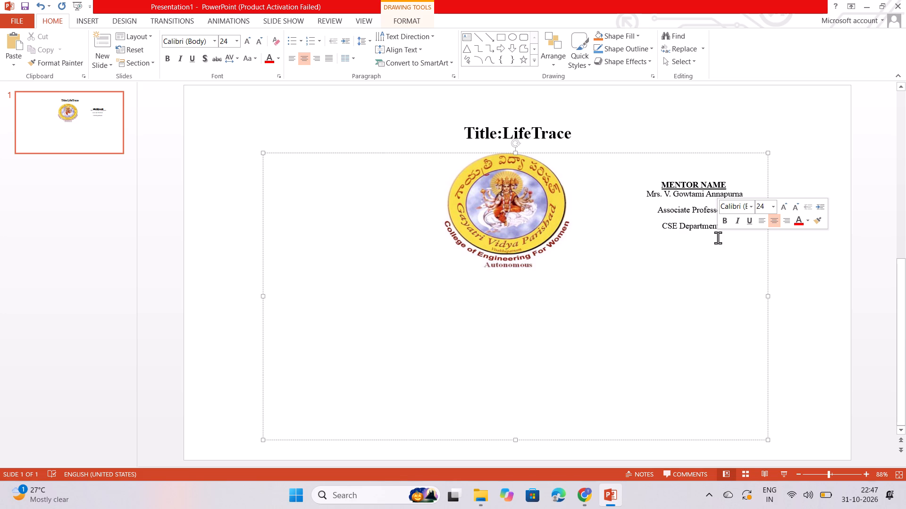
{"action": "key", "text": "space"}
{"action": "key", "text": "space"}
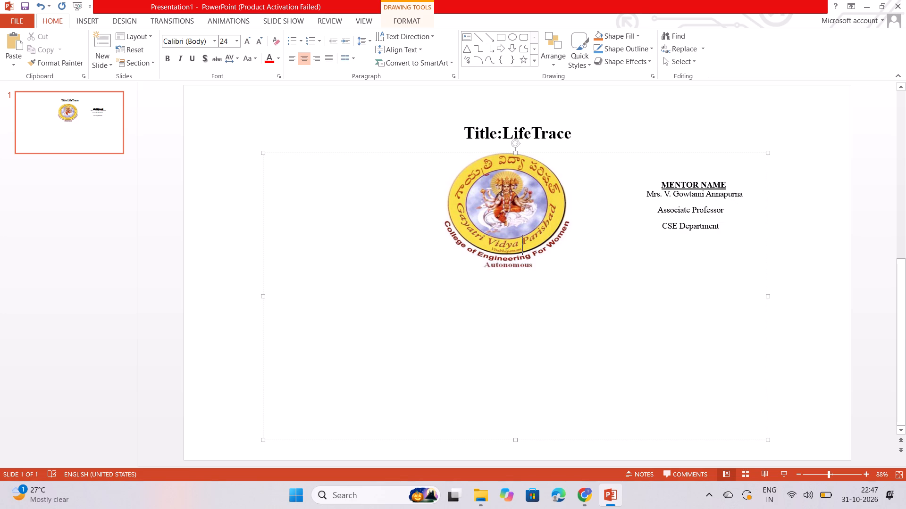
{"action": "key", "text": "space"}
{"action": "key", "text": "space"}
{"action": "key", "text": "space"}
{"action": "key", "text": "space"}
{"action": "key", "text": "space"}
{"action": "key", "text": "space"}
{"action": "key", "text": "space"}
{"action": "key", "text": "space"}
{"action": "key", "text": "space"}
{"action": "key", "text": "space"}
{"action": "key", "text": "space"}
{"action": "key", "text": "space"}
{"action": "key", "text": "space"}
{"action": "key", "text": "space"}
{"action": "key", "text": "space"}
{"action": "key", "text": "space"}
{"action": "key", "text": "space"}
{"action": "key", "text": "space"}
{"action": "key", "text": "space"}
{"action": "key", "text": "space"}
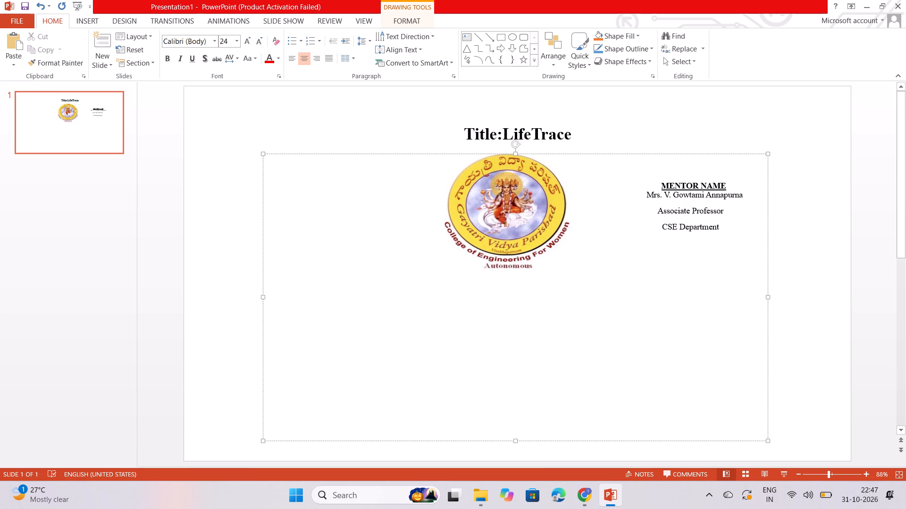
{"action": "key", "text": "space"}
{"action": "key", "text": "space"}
Delete the "MENTOR NAME" heading above the mentor's personal name.
{"action": "left_click_drag", "start_coordinate": [730, 185], "coordinate": [675, 189]}
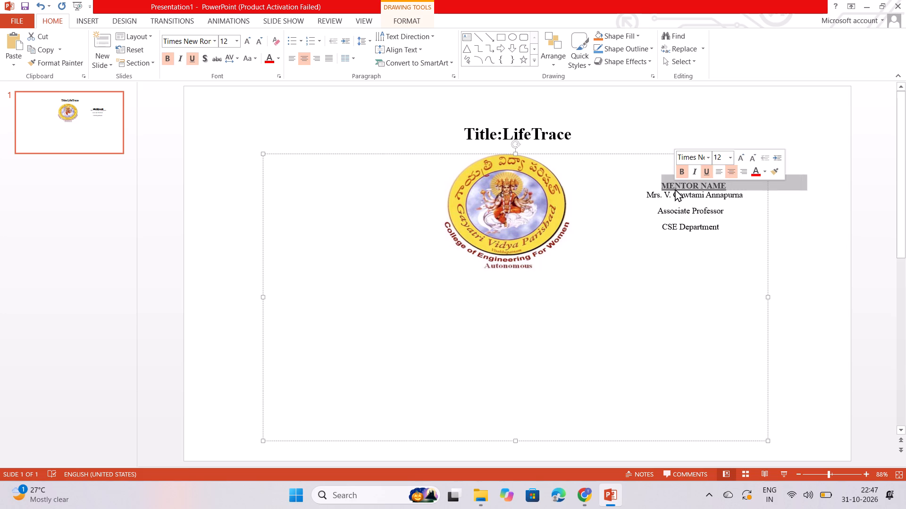
{"action": "key", "text": "BackSpace"}
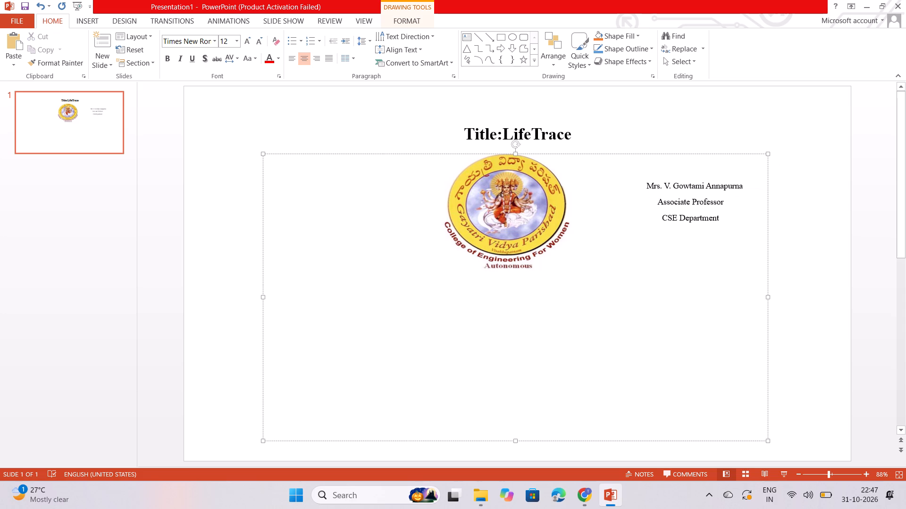
Enter the label "Student Name" at the start of the mentor's name line, on the opposite side of the emblem.
{"action": "key", "text": "space"}
{"action": "key", "text": "s"}
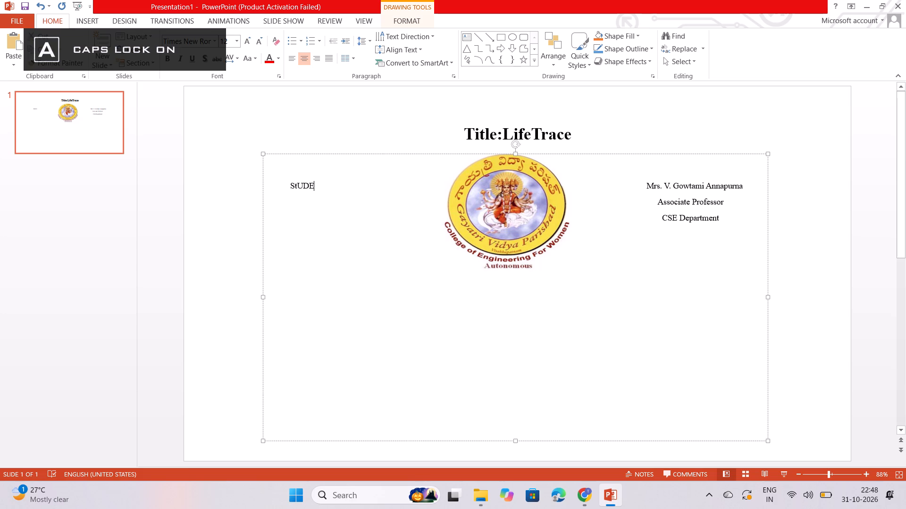
{"action": "key", "text": "BackSpace"}
{"action": "key", "text": "BackSpace"}
{"action": "key", "text": "BackSpace"}
{"action": "key", "text": "BackSpace"}
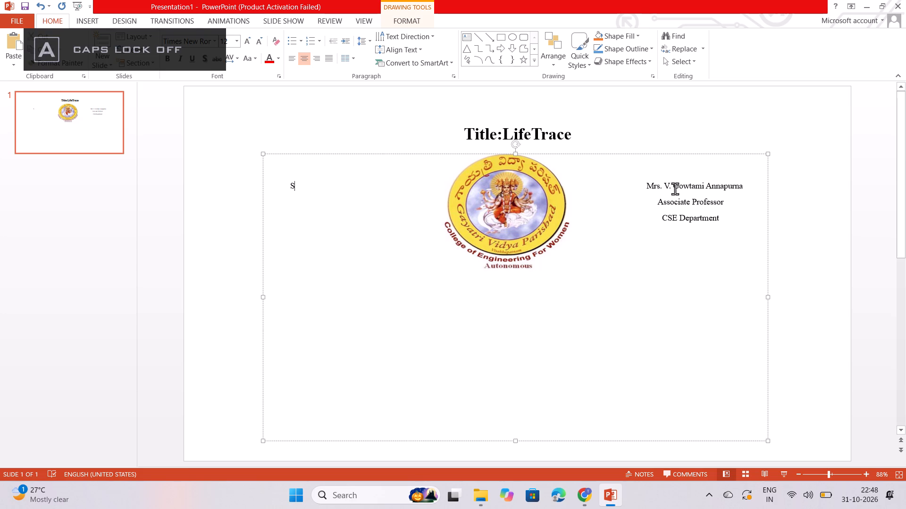
{"action": "type", "text": "udent"}
{"action": "key", "text": "space"}
{"action": "key", "text": "BackSpace"}
{"action": "key", "text": "BackSpace"}
{"action": "type", "text": "ame"}
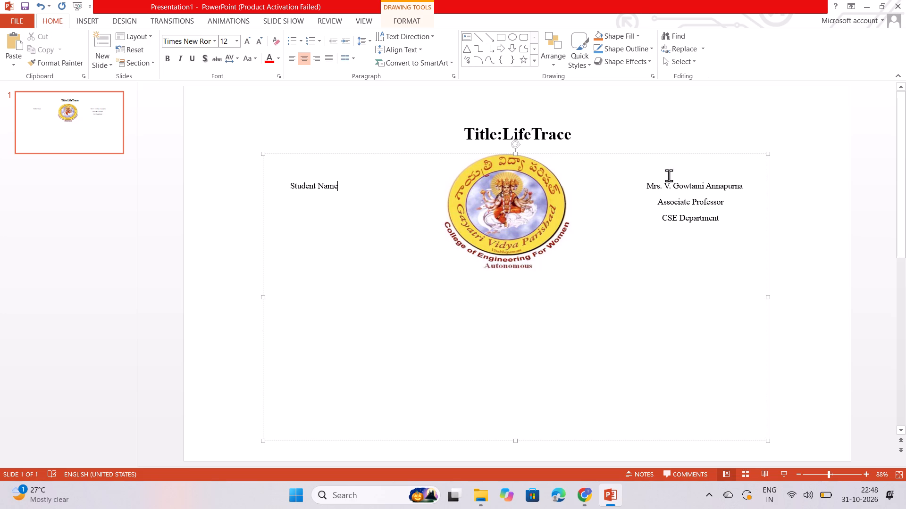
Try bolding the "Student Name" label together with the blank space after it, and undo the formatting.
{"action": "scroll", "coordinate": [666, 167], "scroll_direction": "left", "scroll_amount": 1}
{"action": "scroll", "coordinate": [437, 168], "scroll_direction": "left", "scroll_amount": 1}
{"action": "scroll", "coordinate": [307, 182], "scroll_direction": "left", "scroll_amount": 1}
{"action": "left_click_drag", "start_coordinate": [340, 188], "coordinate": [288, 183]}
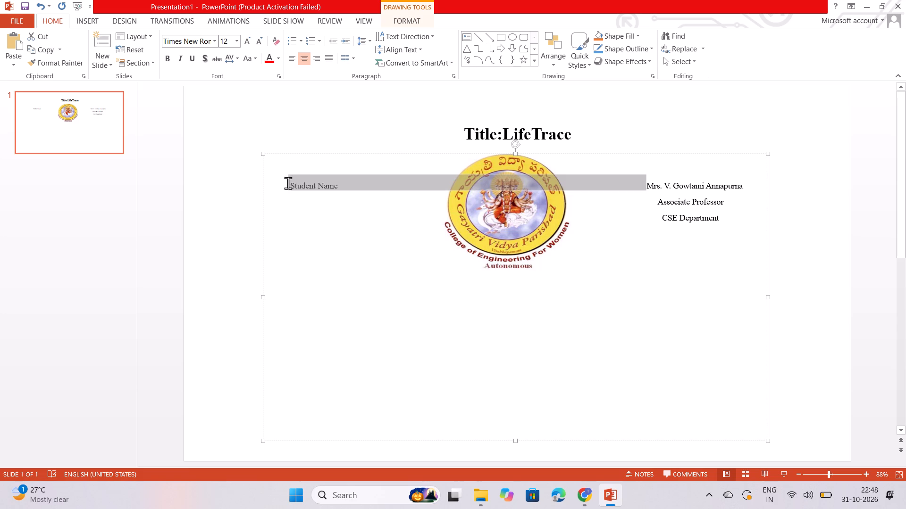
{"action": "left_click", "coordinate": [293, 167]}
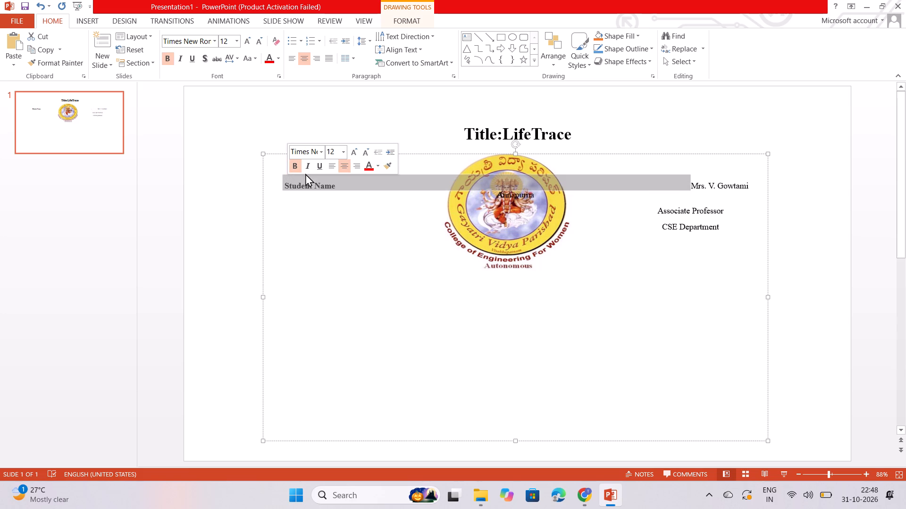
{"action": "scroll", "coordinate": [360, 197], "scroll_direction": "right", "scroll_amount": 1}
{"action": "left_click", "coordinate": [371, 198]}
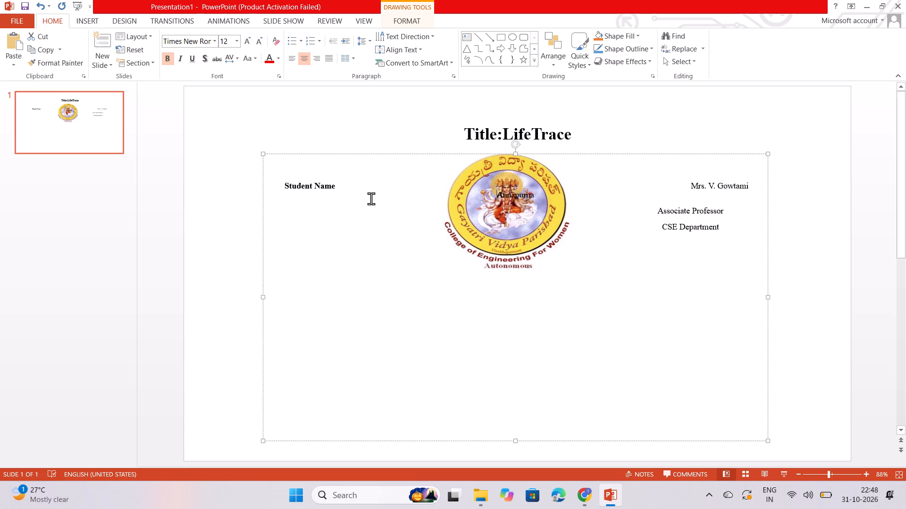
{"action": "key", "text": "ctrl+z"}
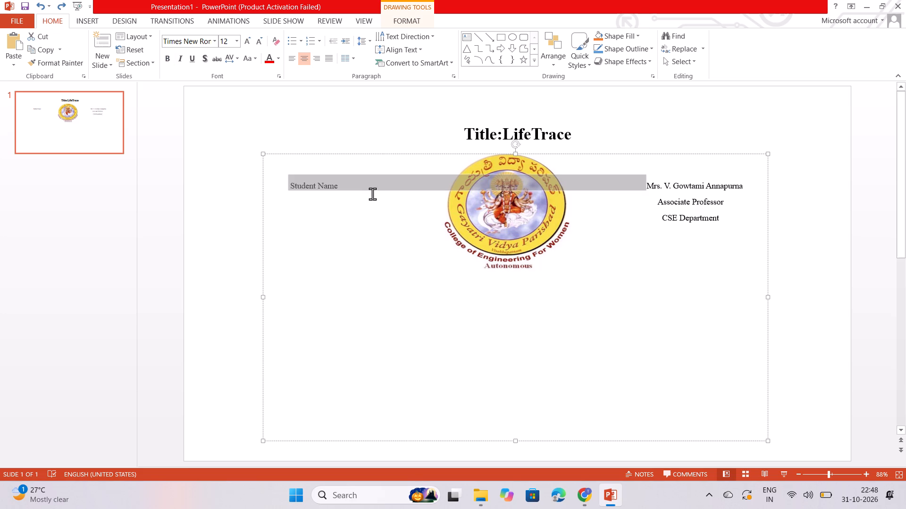
Make only the words "Student Name" bold, without the blank space that follows them.
{"action": "left_click", "coordinate": [358, 188]}
{"action": "triple_click", "coordinate": [350, 189]}
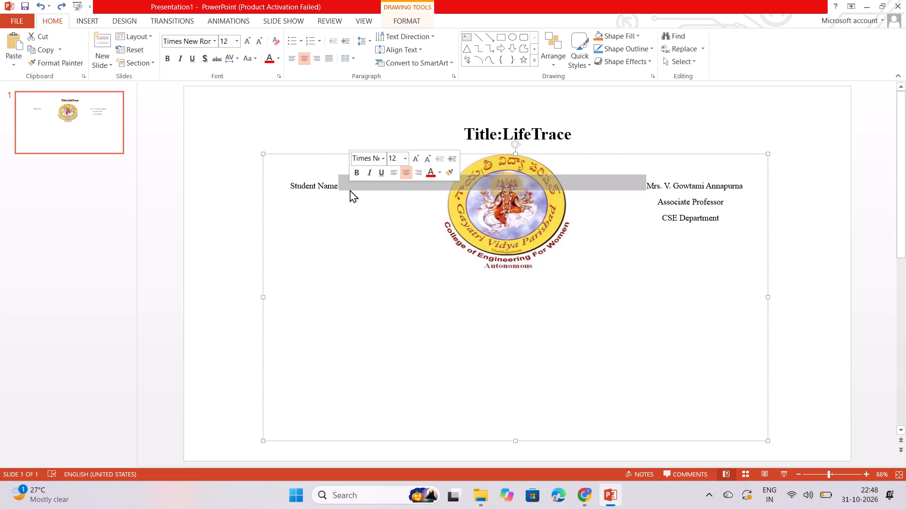
{"action": "left_click", "coordinate": [350, 189]}
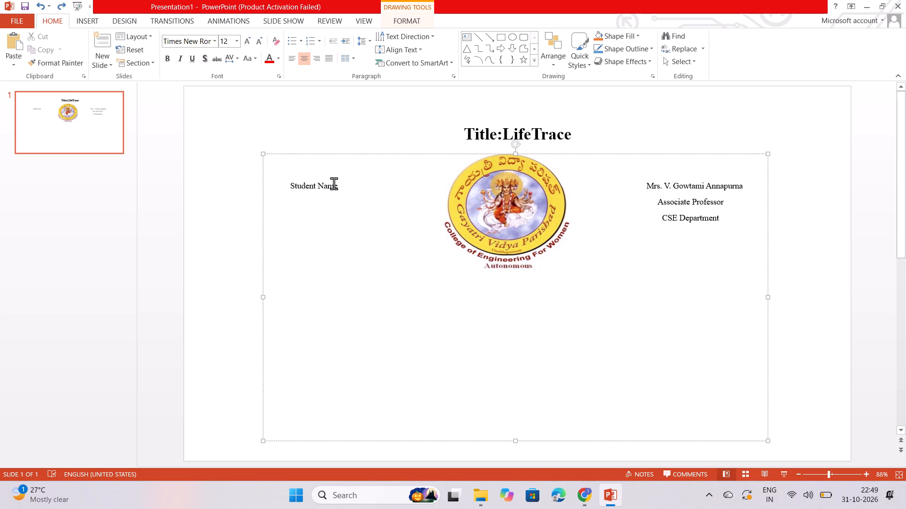
{"action": "left_click_drag", "start_coordinate": [334, 183], "coordinate": [302, 179]}
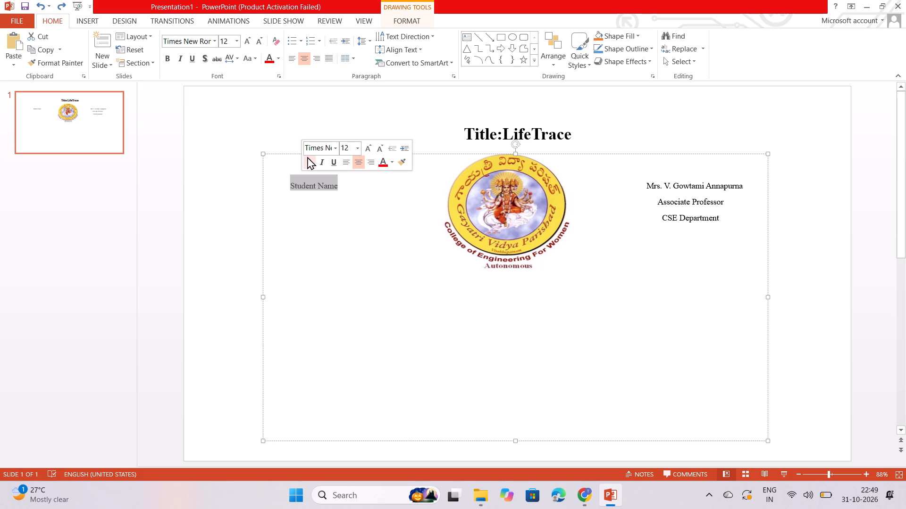
{"action": "left_click", "coordinate": [307, 156]}
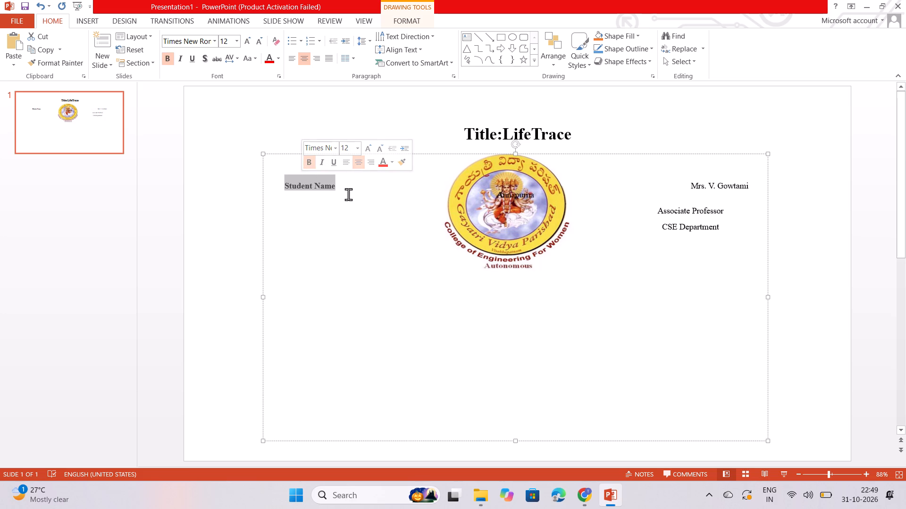
{"action": "left_click", "coordinate": [348, 194]}
Delete the characters just before the mentor's wrapped surname to bring the whole name back onto one line.
{"action": "left_click", "coordinate": [501, 192]}
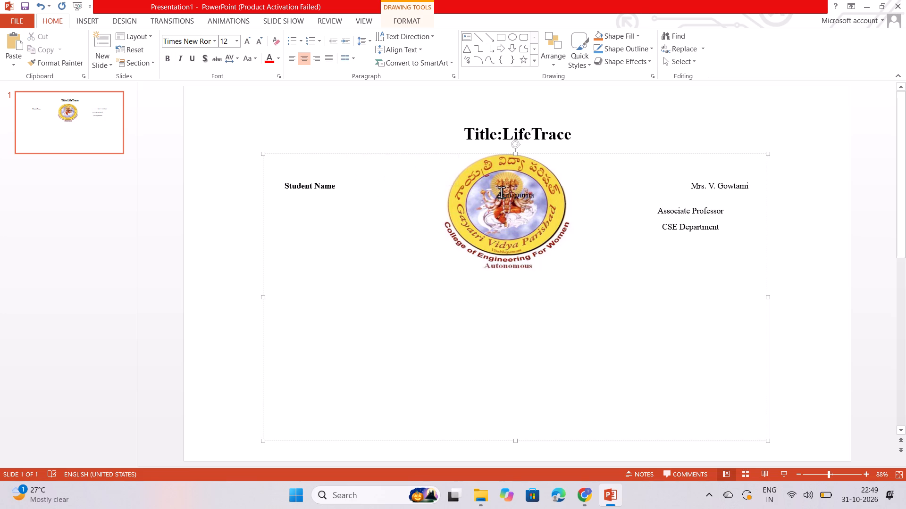
{"action": "left_click", "coordinate": [496, 194]}
{"action": "key", "text": "BackSpace"}
{"action": "key", "text": "BackSpace"}
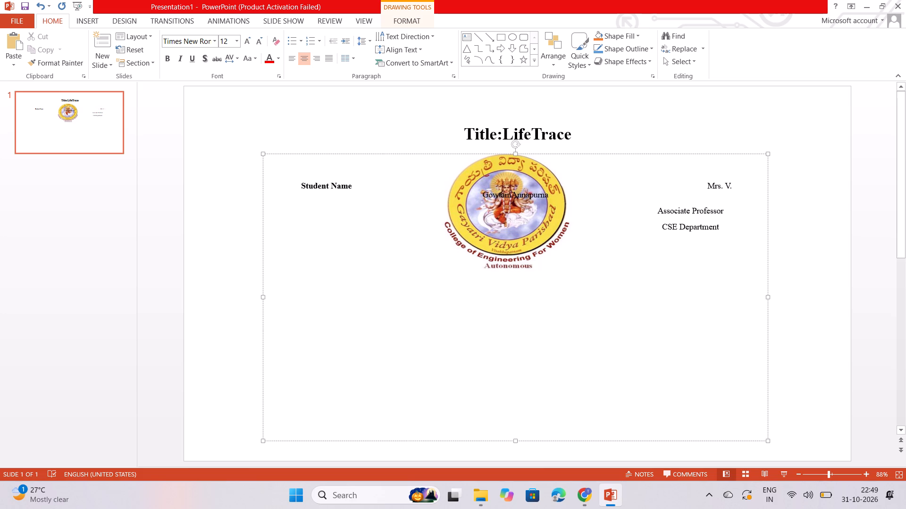
{"action": "key", "text": "BackSpace"}
{"action": "key", "text": "BackSpace"}
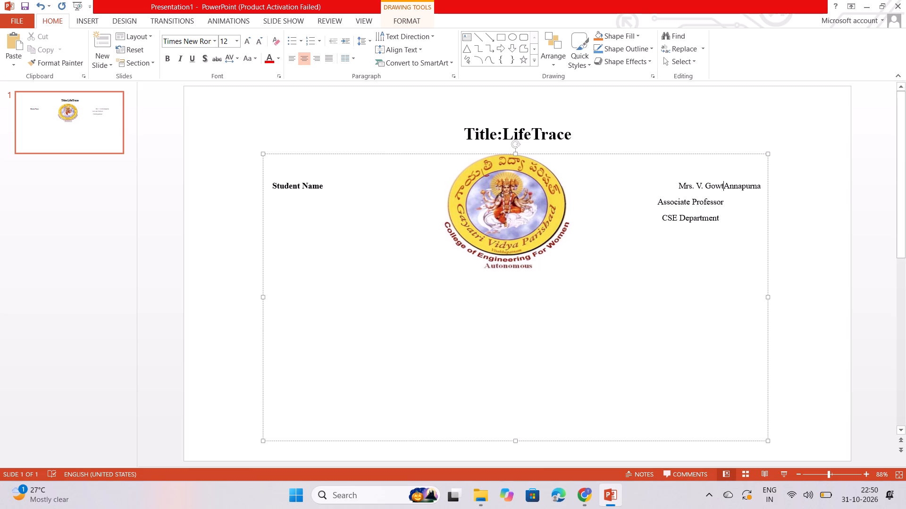
Delete surplus spaces before "Mrs." to shift the mentor's name closer to the emblem and above "Associate Professor".
{"action": "left_click", "coordinate": [679, 183]}
{"action": "key", "text": "BackSpace"}
{"action": "key", "text": "BackSpace"}
{"action": "key", "text": "BackSpace"}
{"action": "key", "text": "BackSpace"}
{"action": "key", "text": "BackSpace"}
{"action": "key", "text": "BackSpace"}
{"action": "key", "text": "BackSpace"}
{"action": "key", "text": "BackSpace"}
{"action": "key", "text": "BackSpace"}
{"action": "key", "text": "BackSpace"}
{"action": "key", "text": "BackSpace"}
{"action": "key", "text": "BackSpace"}
{"action": "key", "text": "BackSpace"}
{"action": "key", "text": "BackSpace"}
{"action": "key", "text": "BackSpace"}
{"action": "key", "text": "BackSpace"}
{"action": "key", "text": "BackSpace"}
{"action": "key", "text": "BackSpace"}
{"action": "key", "text": "BackSpace"}
{"action": "key", "text": "BackSpace"}
{"action": "key", "text": "BackSpace"}
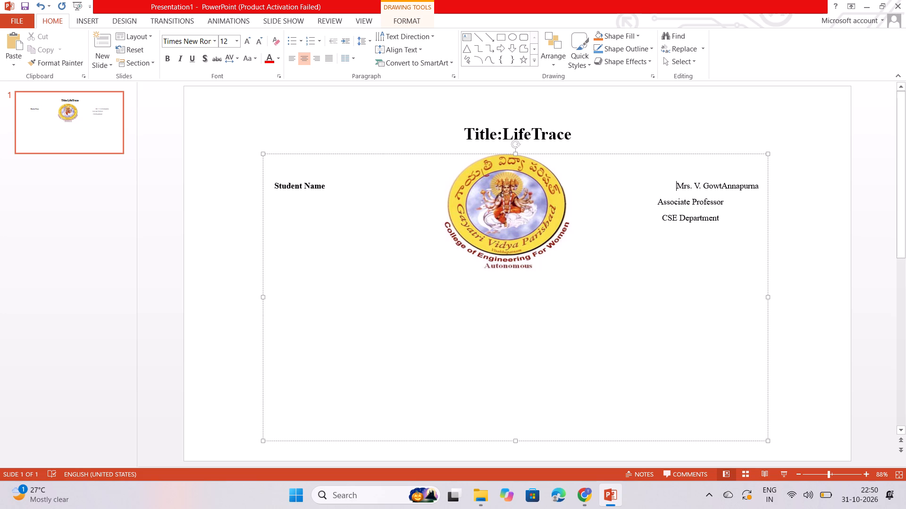
{"action": "key", "text": "BackSpace"}
{"action": "key", "text": "BackSpace"}
{"action": "key", "text": "BackSpace"}
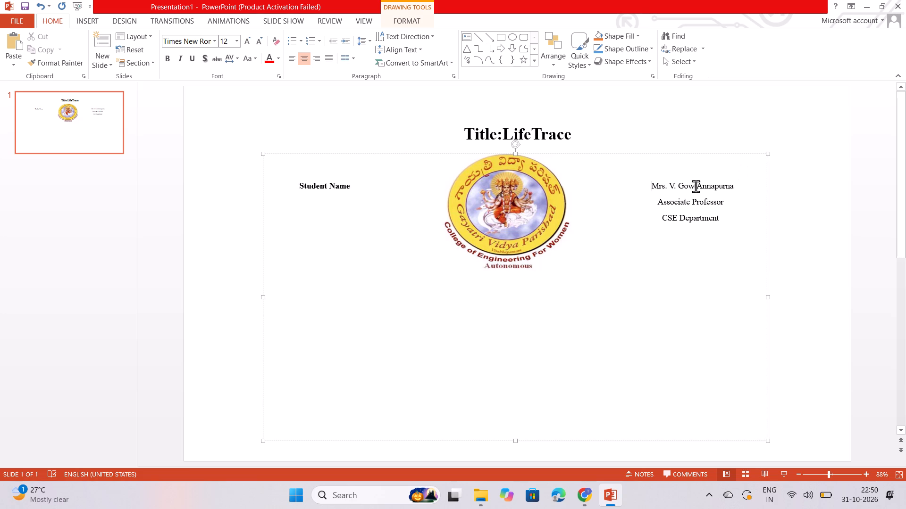
Complete the mentor's first name with the letters "hami" and add spaces before the surname.
{"action": "left_click", "coordinate": [698, 186]}
{"action": "key", "text": "h"}
{"action": "key", "text": "a"}
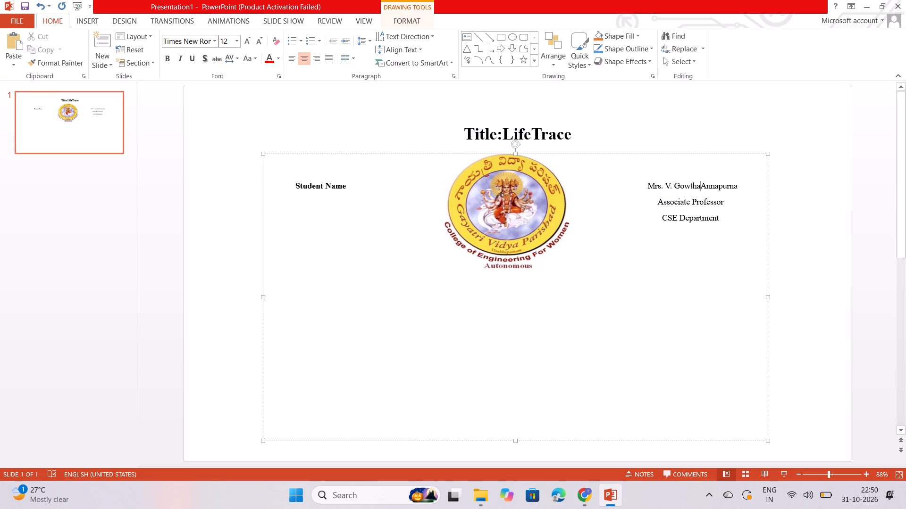
{"action": "type", "text": "mi"}
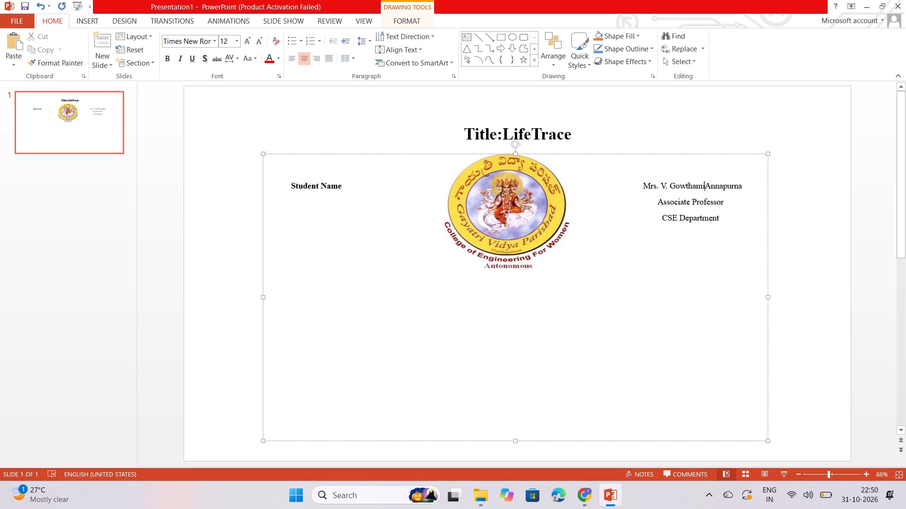
{"action": "key", "text": "space"}
{"action": "key", "text": "space"}
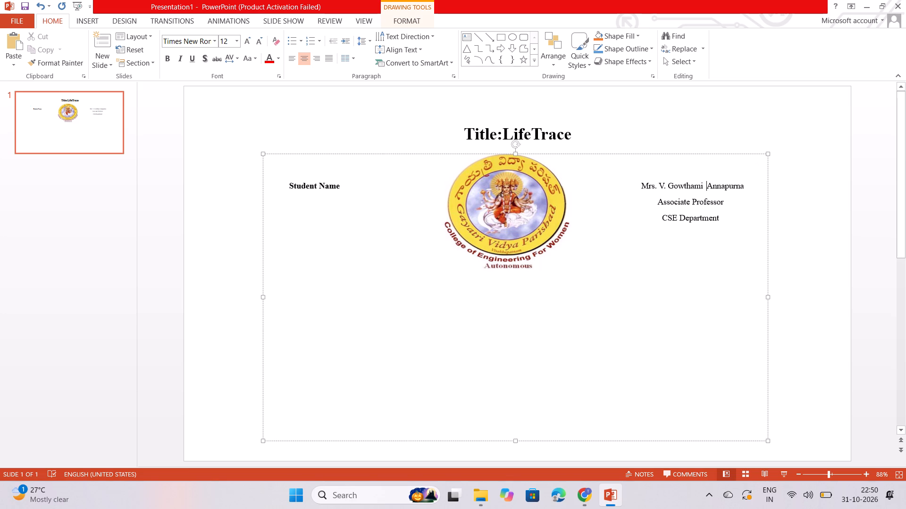
{"action": "key", "text": "space"}
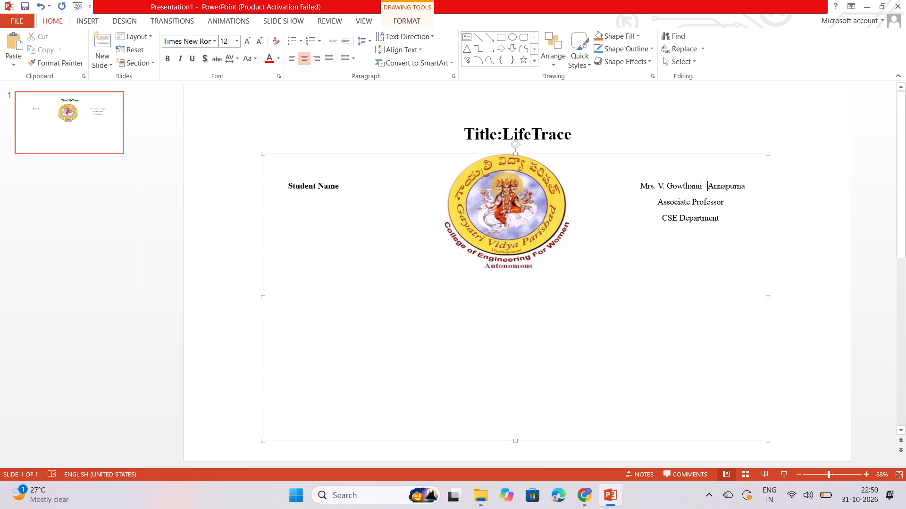
Enter "Internship Mentor" on the empty line above the student and mentor names.
{"action": "left_click", "coordinate": [661, 176]}
{"action": "left_click", "coordinate": [639, 165]}
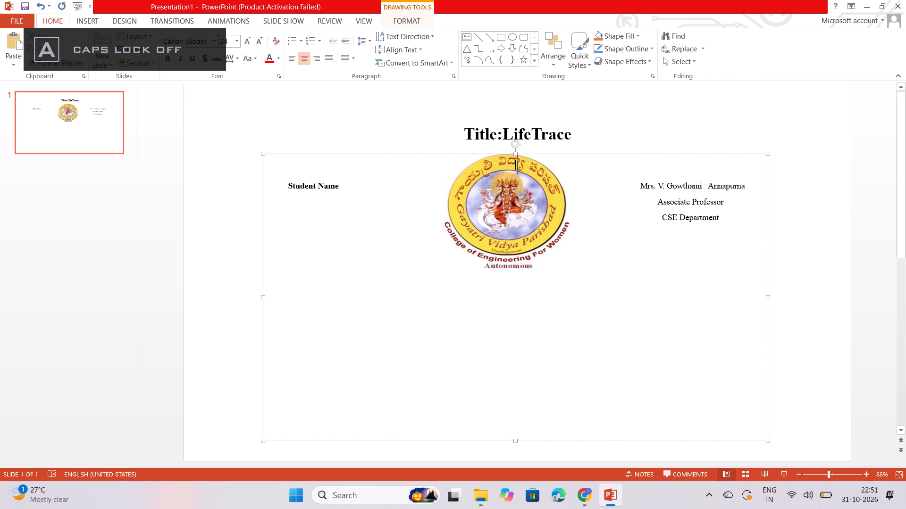
{"action": "type", "text": "ter"}
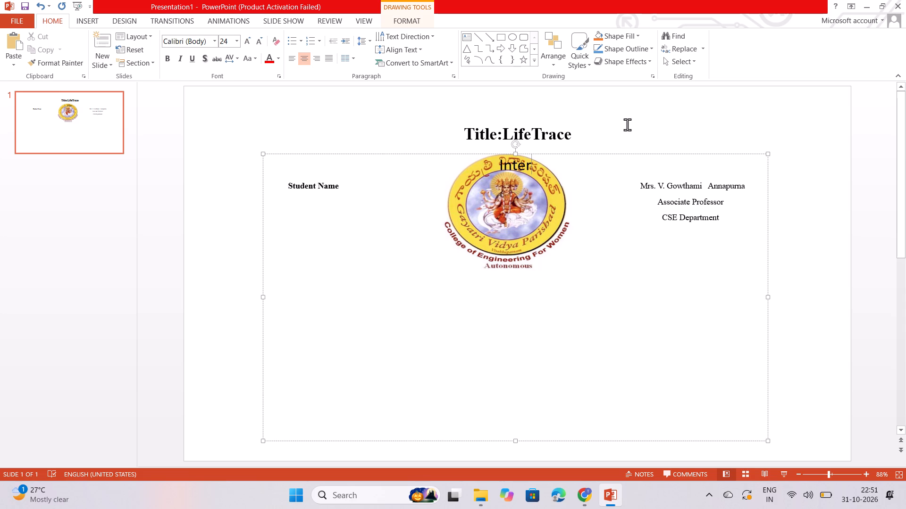
{"action": "type", "text": "nship"}
{"action": "key", "text": "space"}
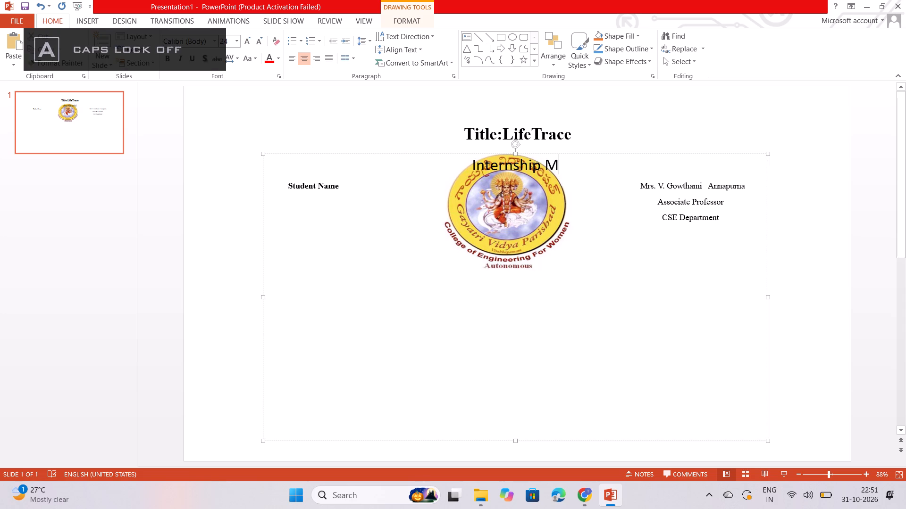
{"action": "type", "text": "en"}
{"action": "type", "text": "tor"}
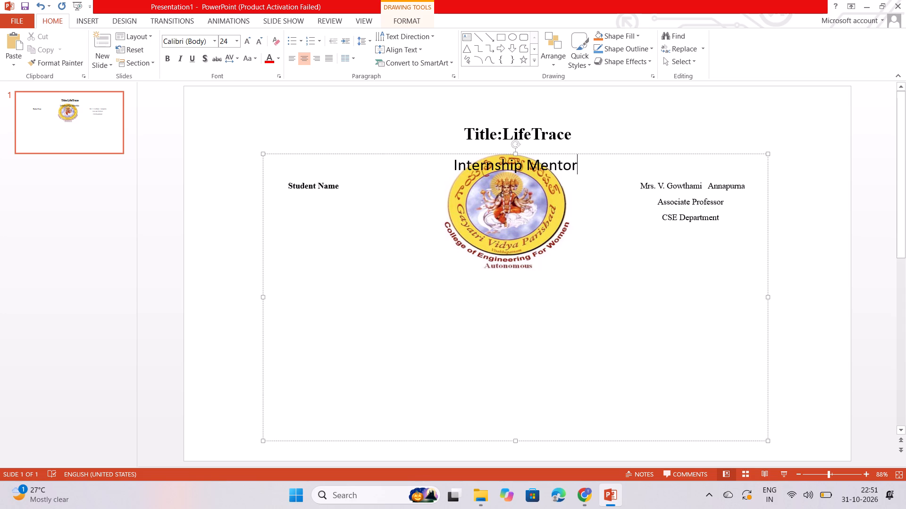
Insert spaces before "Internship Mentor" to shift it past the emblem and above the mentor's name.
{"action": "left_click", "coordinate": [449, 160]}
{"action": "key", "text": "space"}
{"action": "key", "text": "space"}
{"action": "key", "text": "space"}
{"action": "key", "text": "space"}
{"action": "key", "text": "space"}
{"action": "key", "text": "space"}
{"action": "key", "text": "space"}
{"action": "key", "text": "space"}
{"action": "key", "text": "space"}
{"action": "key", "text": "space"}
{"action": "key", "text": "space"}
{"action": "key", "text": "space"}
{"action": "key", "text": "space"}
{"action": "key", "text": "space"}
{"action": "key", "text": "space"}
{"action": "key", "text": "space"}
{"action": "key", "text": "space"}
{"action": "key", "text": "space"}
{"action": "key", "text": "space"}
{"action": "key", "text": "space"}
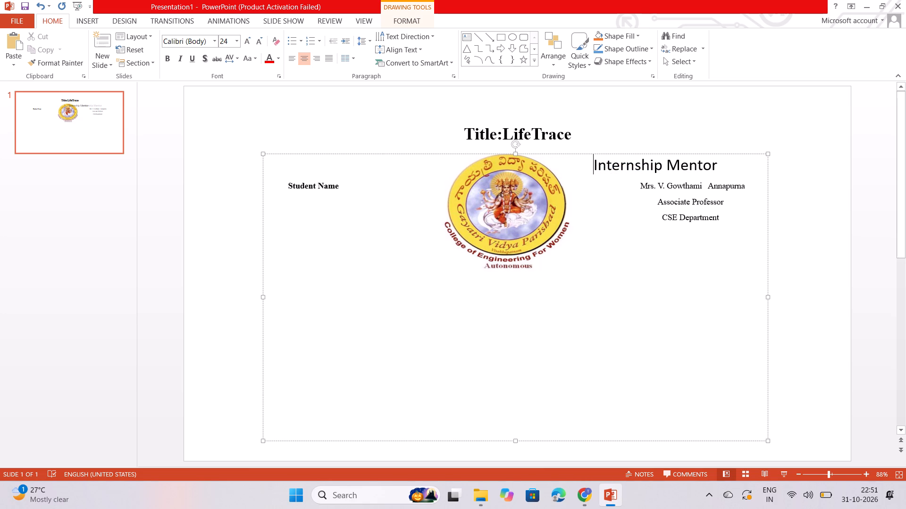
{"action": "key", "text": "space"}
{"action": "key", "text": "space"}
{"action": "key", "text": "space"}
{"action": "key", "text": "space"}
{"action": "key", "text": "space"}
{"action": "key", "text": "space"}
{"action": "key", "text": "space"}
{"action": "key", "text": "space"}
{"action": "key", "text": "space"}
{"action": "key", "text": "space"}
{"action": "key", "text": "space"}
{"action": "key", "text": "space"}
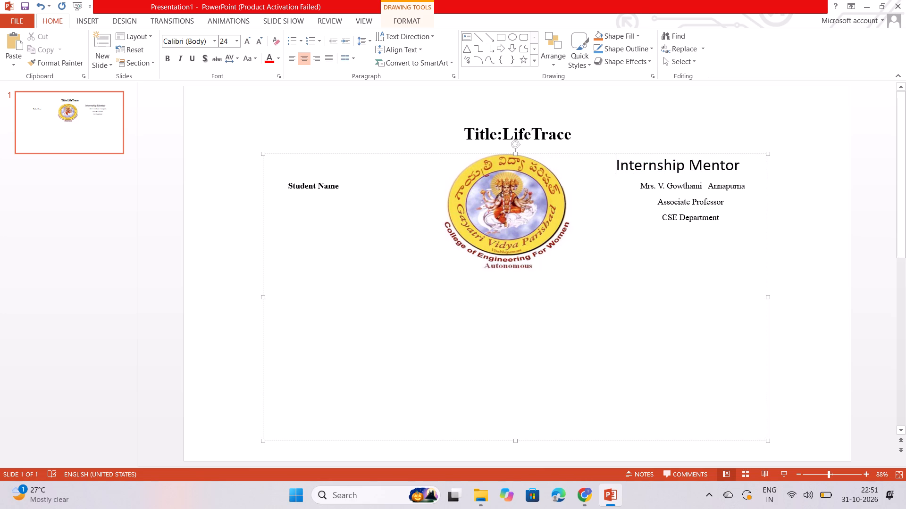
{"action": "key", "text": "space"}
{"action": "key", "text": "space"}
{"action": "key", "text": "space"}
{"action": "key", "text": "space"}
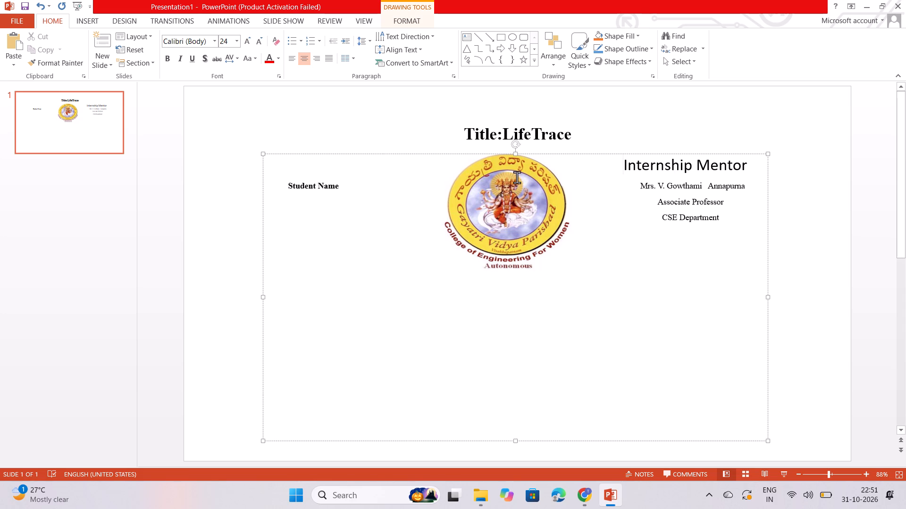
{"action": "key", "text": "space"}
{"action": "key", "text": "space"}
{"action": "key", "text": "space"}
{"action": "key", "text": "space"}
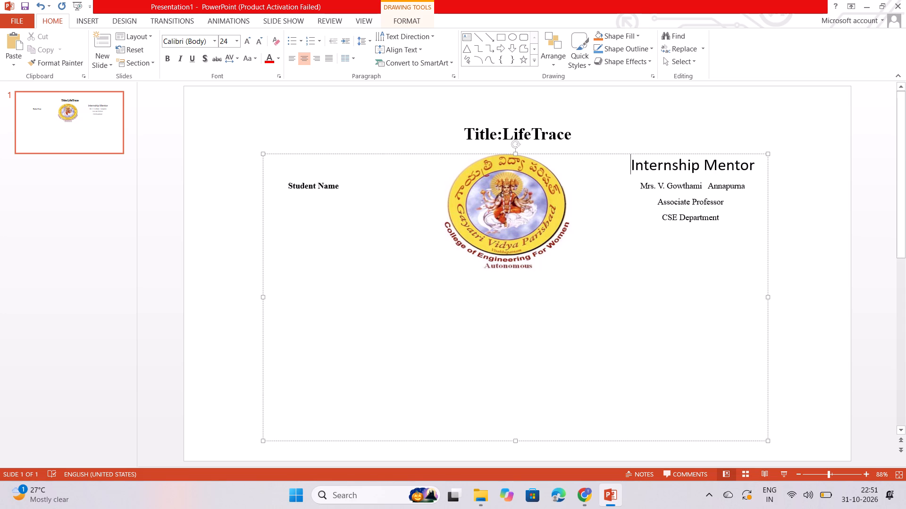
Set the "Internship Mentor" heading to Times New Roman at size 12.
{"action": "left_click_drag", "start_coordinate": [633, 166], "coordinate": [741, 171]}
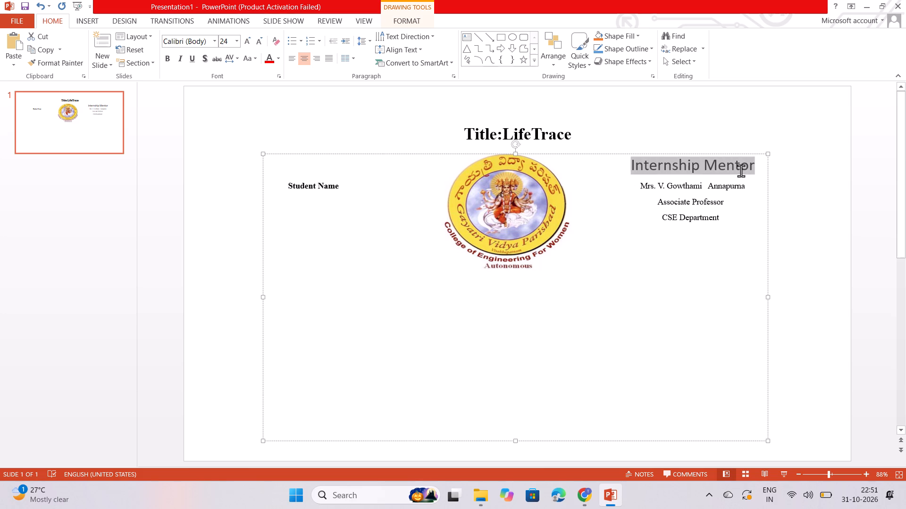
{"action": "left_click_drag", "start_coordinate": [741, 171], "coordinate": [744, 170]}
{"action": "left_click", "coordinate": [778, 142]}
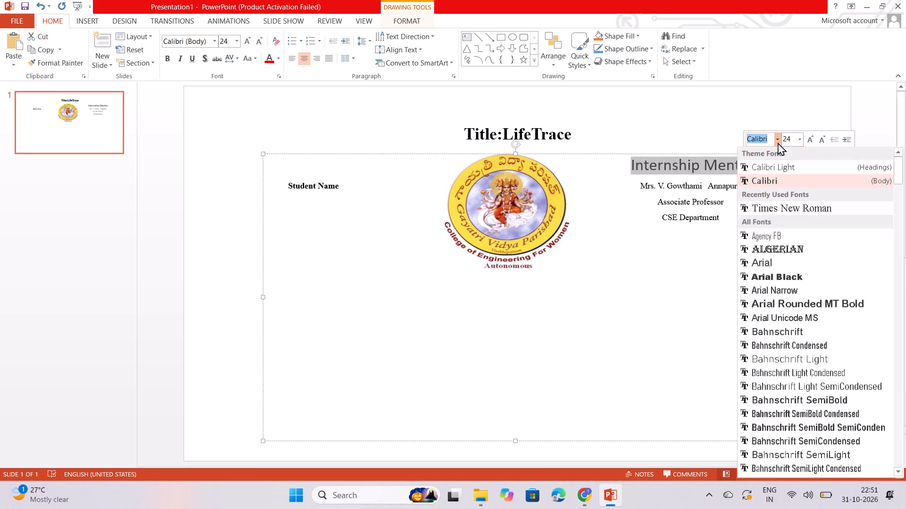
{"action": "left_click", "coordinate": [773, 212]}
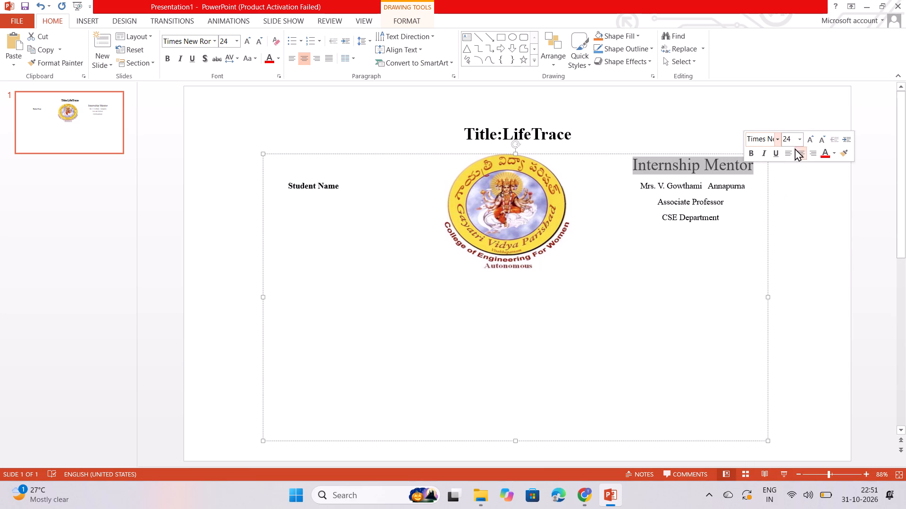
{"action": "left_click", "coordinate": [804, 138]}
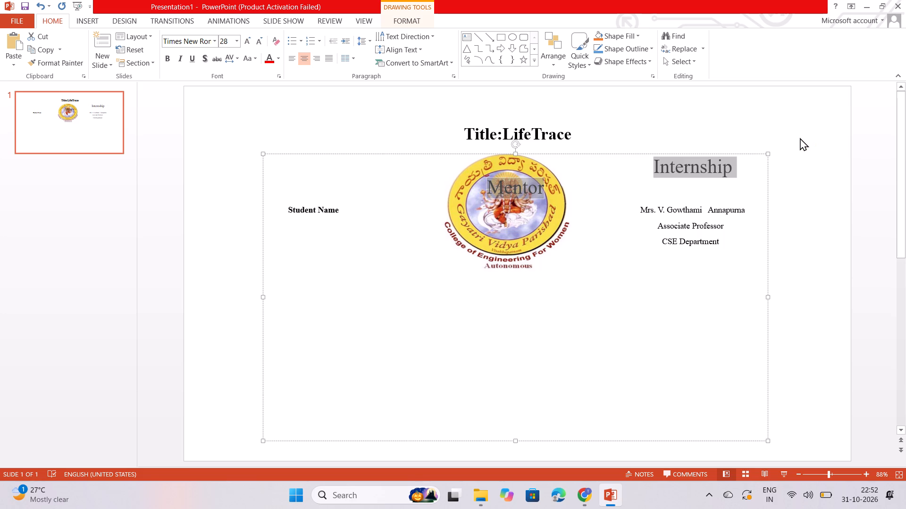
{"action": "key", "text": "ctrl+z"}
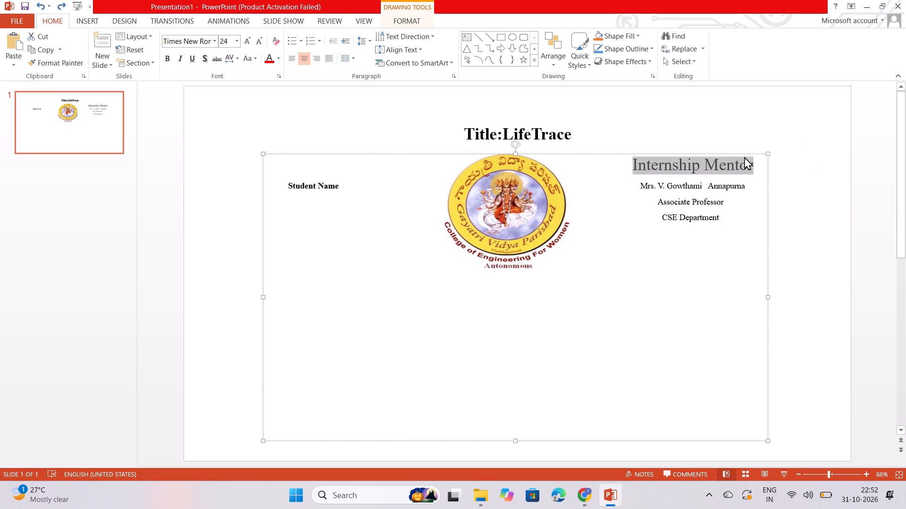
{"action": "left_click", "coordinate": [237, 39]}
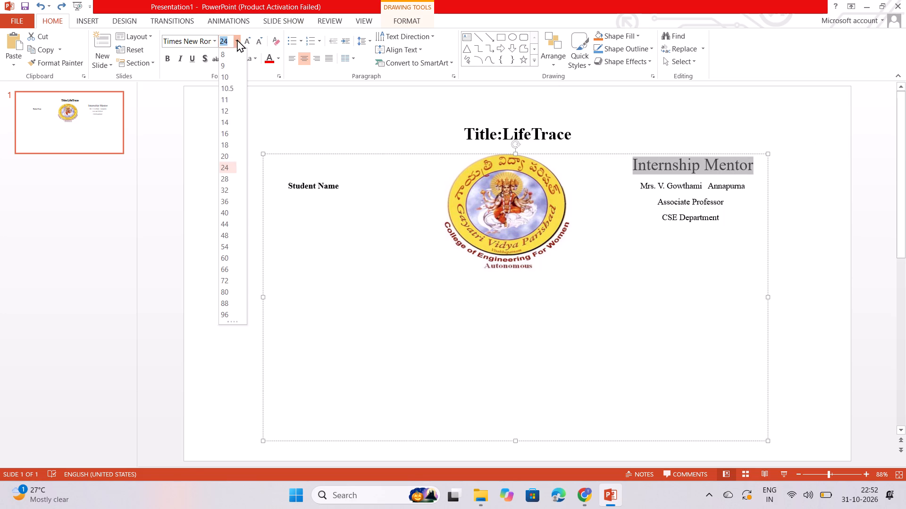
{"action": "left_click", "coordinate": [227, 115]}
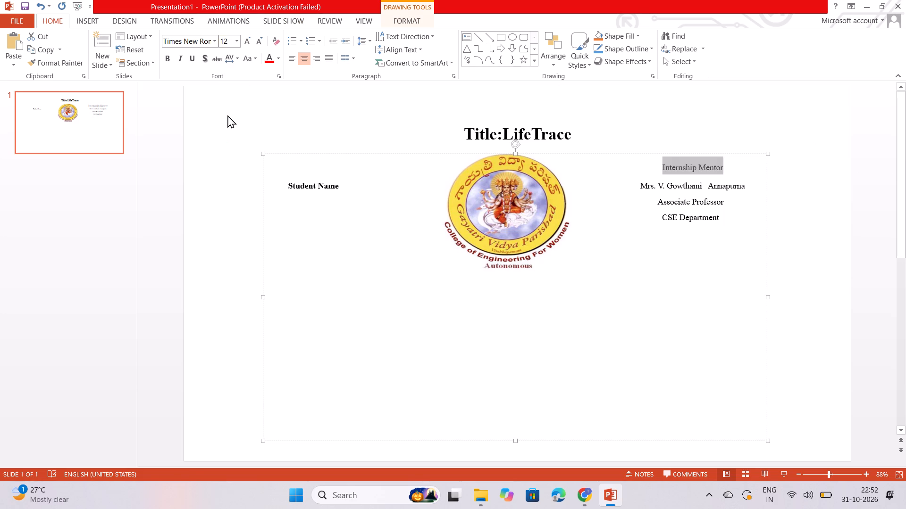
Make the "Internship Mentor" heading bold and underlined.
{"action": "left_click", "coordinate": [165, 59]}
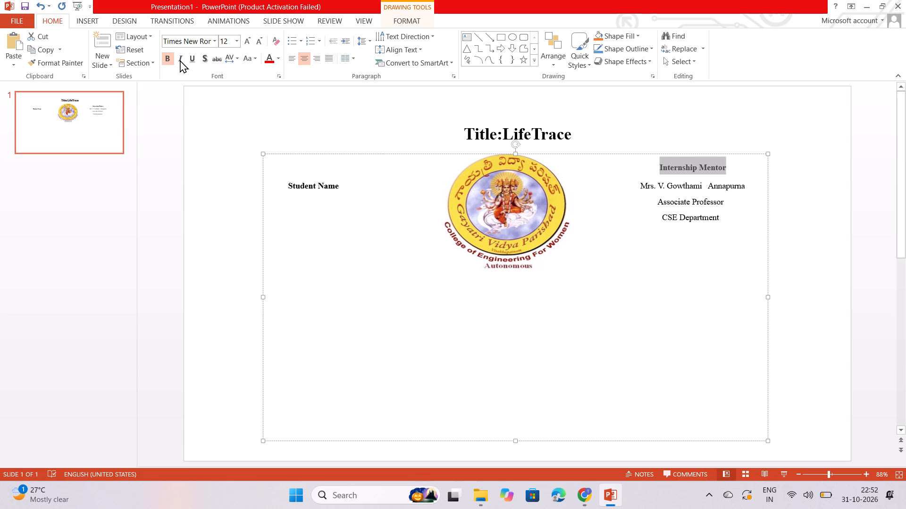
{"action": "left_click", "coordinate": [194, 60]}
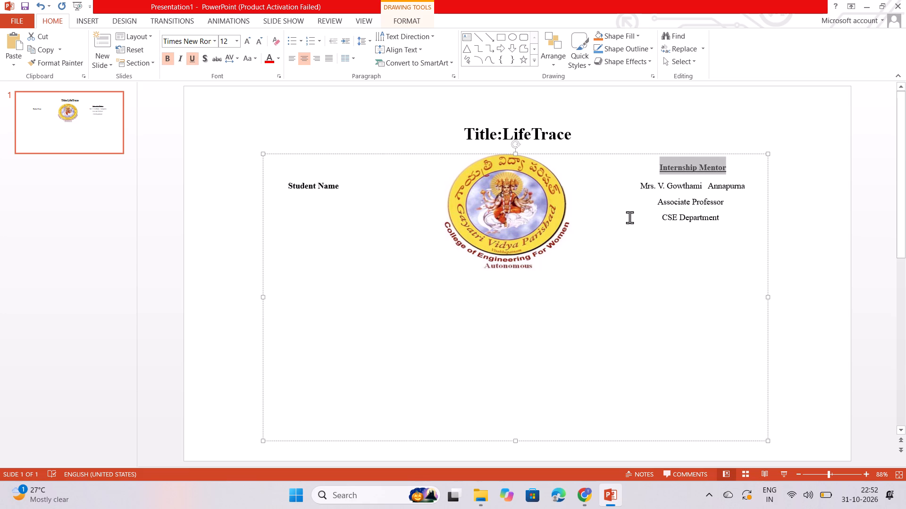
{"action": "left_click", "coordinate": [629, 217]}
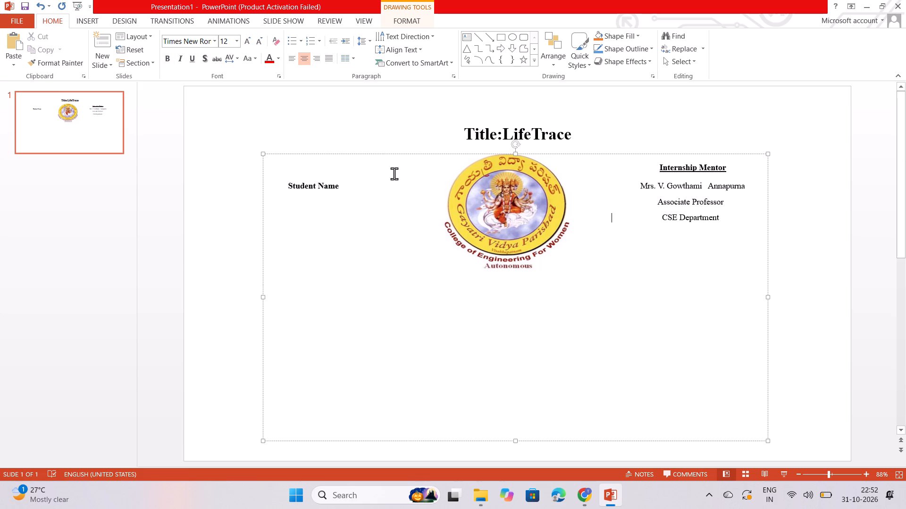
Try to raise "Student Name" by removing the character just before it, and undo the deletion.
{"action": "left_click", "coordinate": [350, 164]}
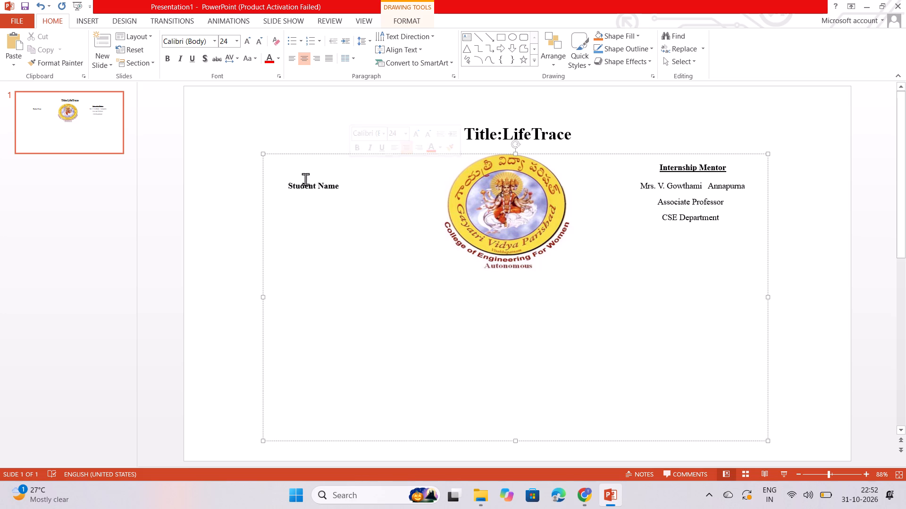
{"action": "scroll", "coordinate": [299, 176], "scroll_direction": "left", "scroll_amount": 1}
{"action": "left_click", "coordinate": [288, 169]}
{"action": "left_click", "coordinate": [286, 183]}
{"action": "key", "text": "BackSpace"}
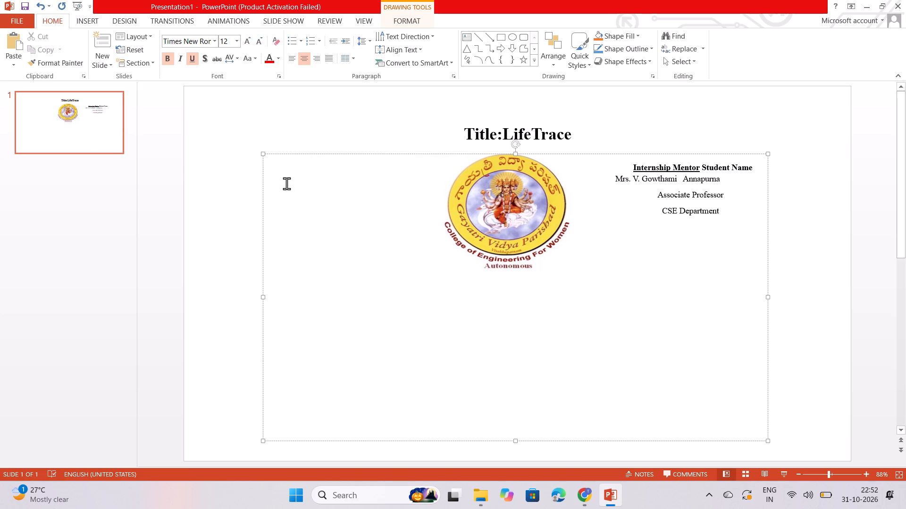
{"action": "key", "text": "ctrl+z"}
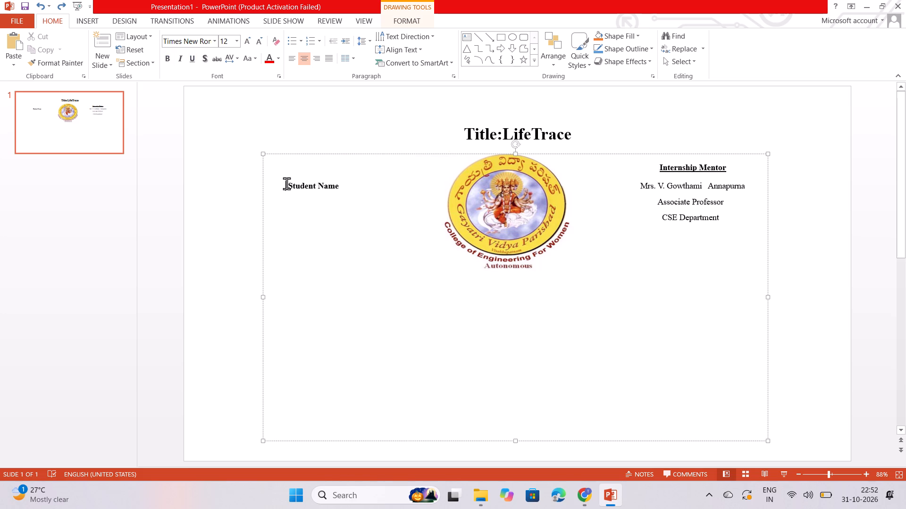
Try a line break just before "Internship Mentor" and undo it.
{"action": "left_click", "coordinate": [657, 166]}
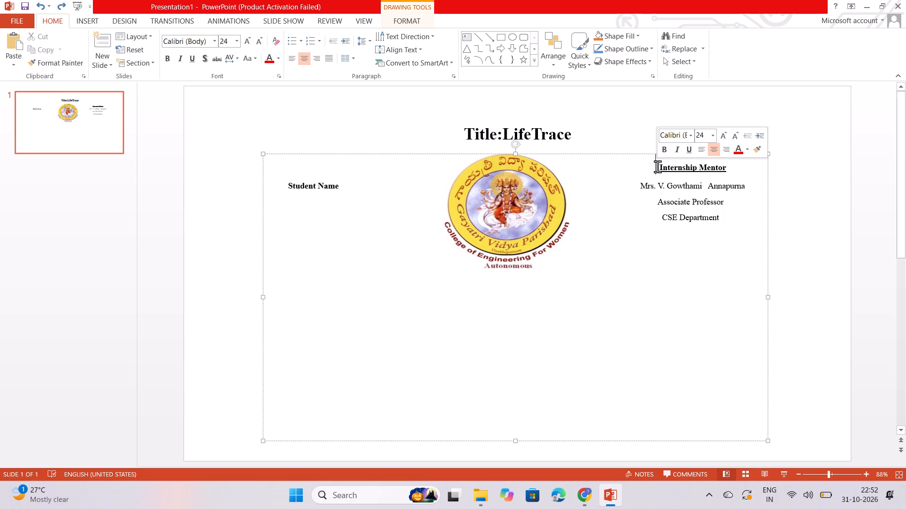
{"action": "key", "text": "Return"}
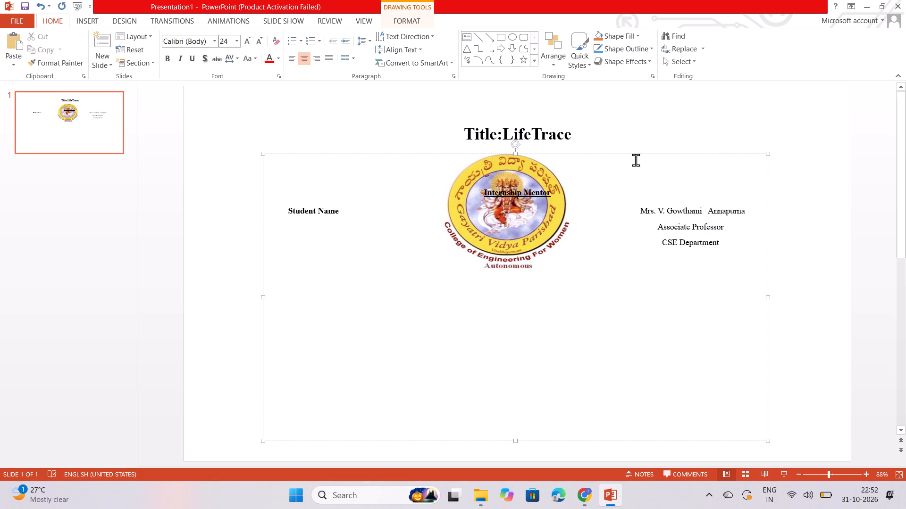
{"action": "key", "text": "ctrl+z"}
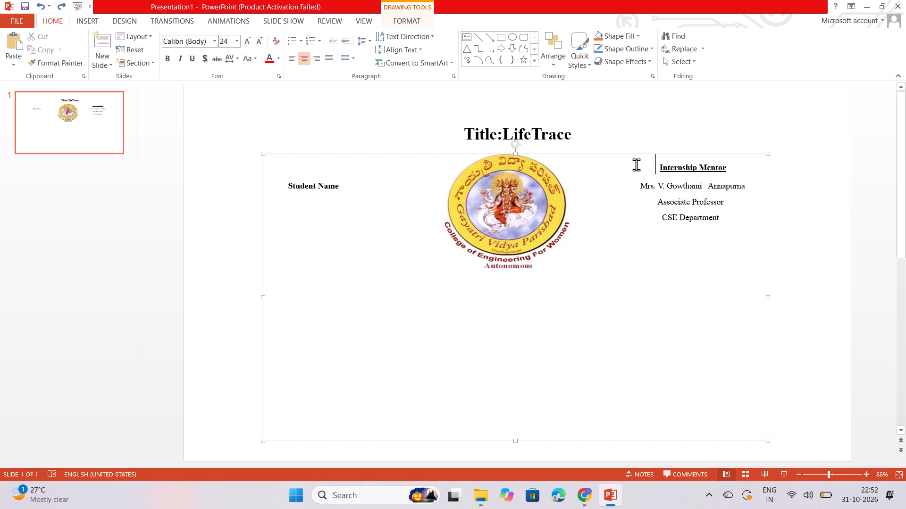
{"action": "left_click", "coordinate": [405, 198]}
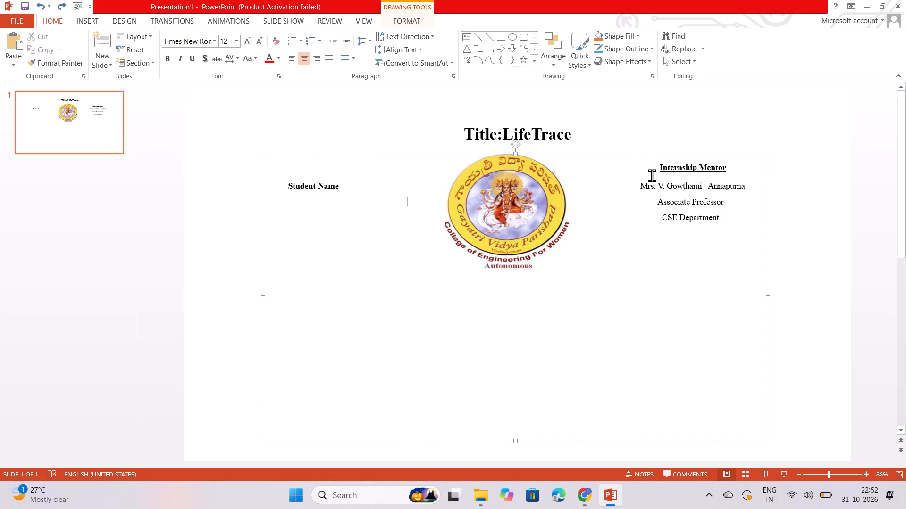
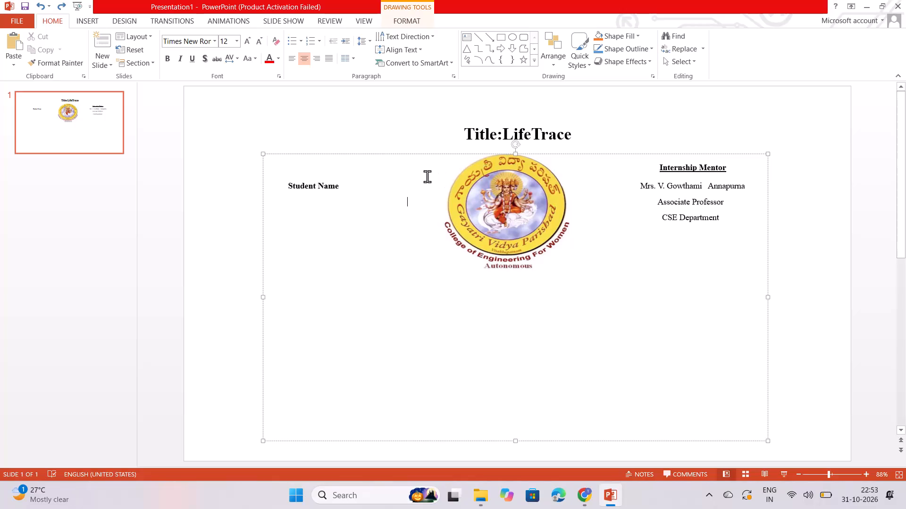
Copy the "Student Name" heading and delete it from the line it shares with the mentor's name.
{"action": "left_click", "coordinate": [311, 159]}
{"action": "left_click_drag", "start_coordinate": [344, 192], "coordinate": [305, 182]}
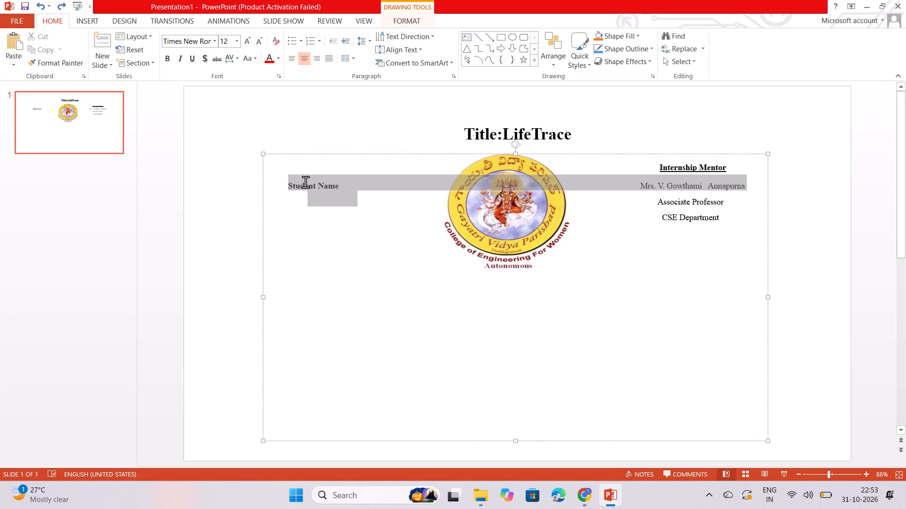
{"action": "left_click_drag", "start_coordinate": [305, 182], "coordinate": [287, 183]}
{"action": "left_click", "coordinate": [287, 183]}
{"action": "scroll", "coordinate": [311, 185], "scroll_direction": "right", "scroll_amount": 1}
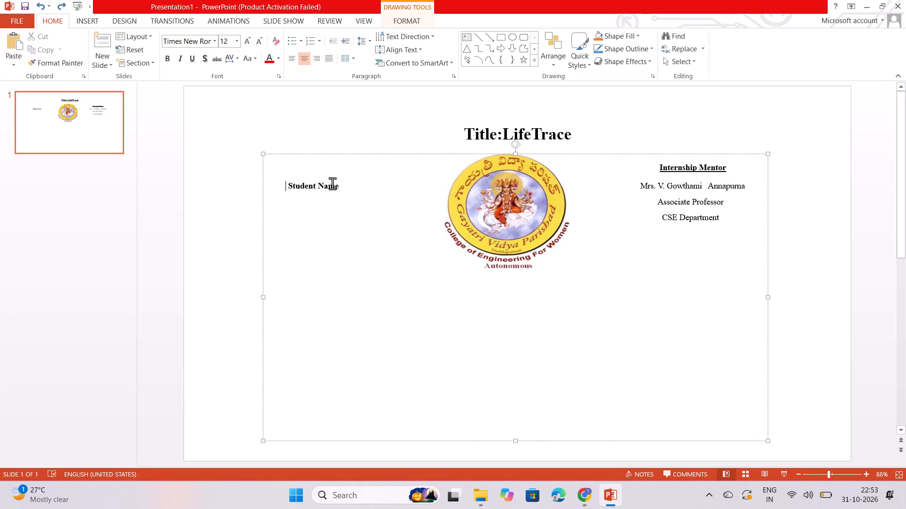
{"action": "scroll", "coordinate": [332, 183], "scroll_direction": "right", "scroll_amount": 1}
{"action": "left_click_drag", "start_coordinate": [290, 182], "coordinate": [337, 186]}
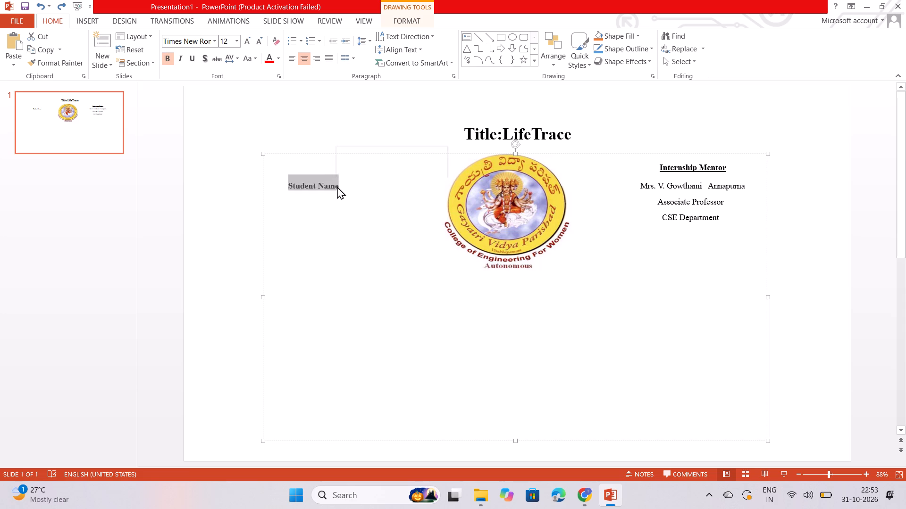
{"action": "key", "text": "ctrl+c"}
{"action": "key", "text": "BackSpace"}
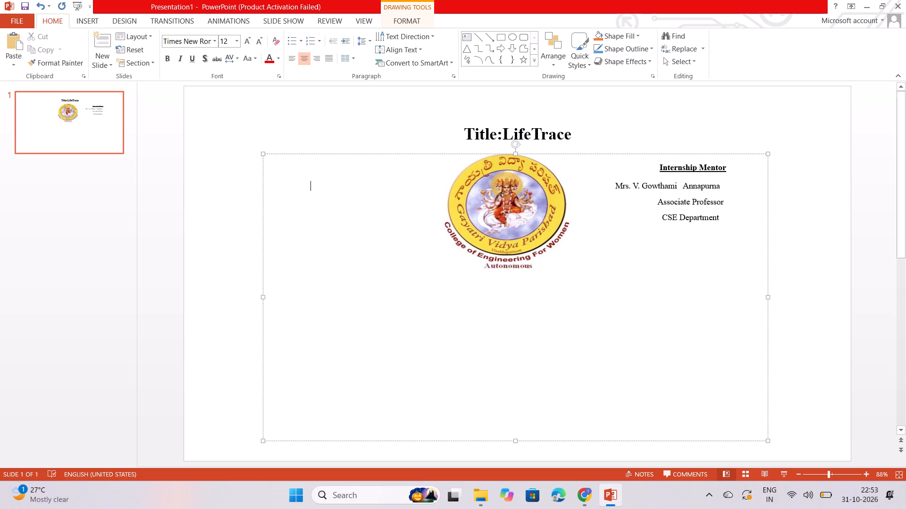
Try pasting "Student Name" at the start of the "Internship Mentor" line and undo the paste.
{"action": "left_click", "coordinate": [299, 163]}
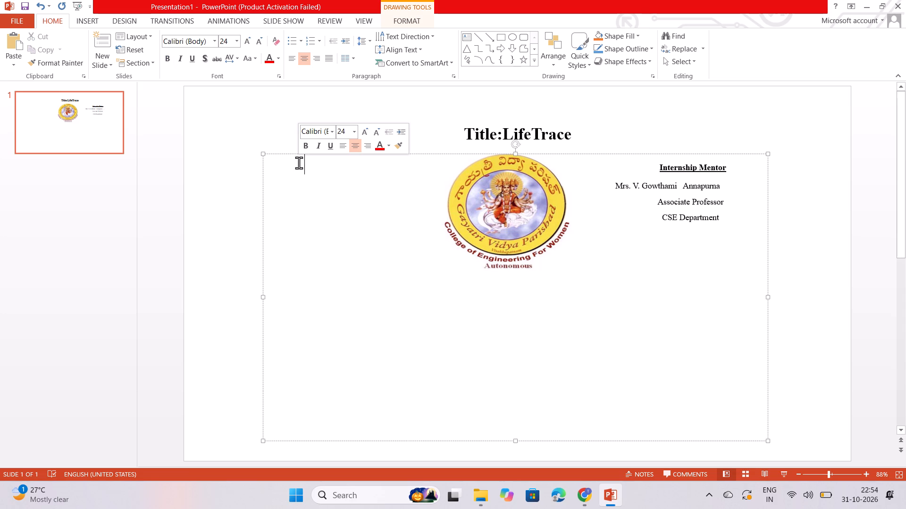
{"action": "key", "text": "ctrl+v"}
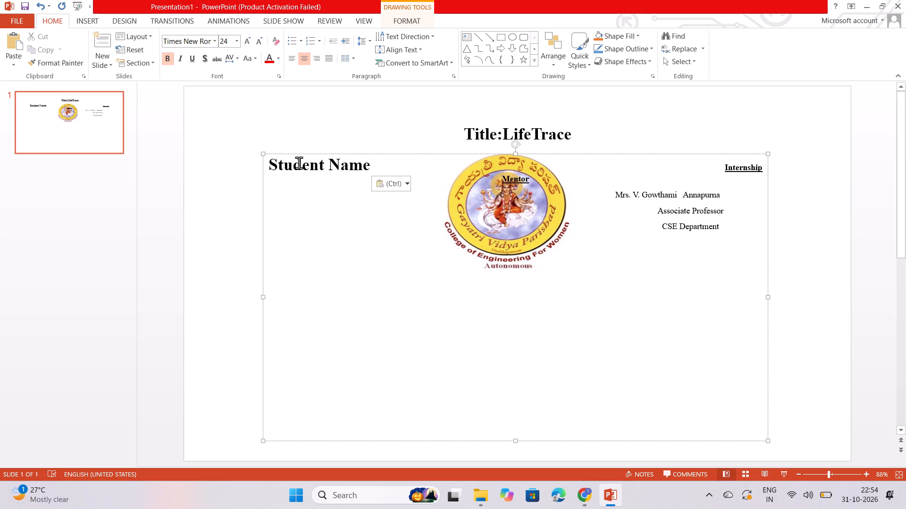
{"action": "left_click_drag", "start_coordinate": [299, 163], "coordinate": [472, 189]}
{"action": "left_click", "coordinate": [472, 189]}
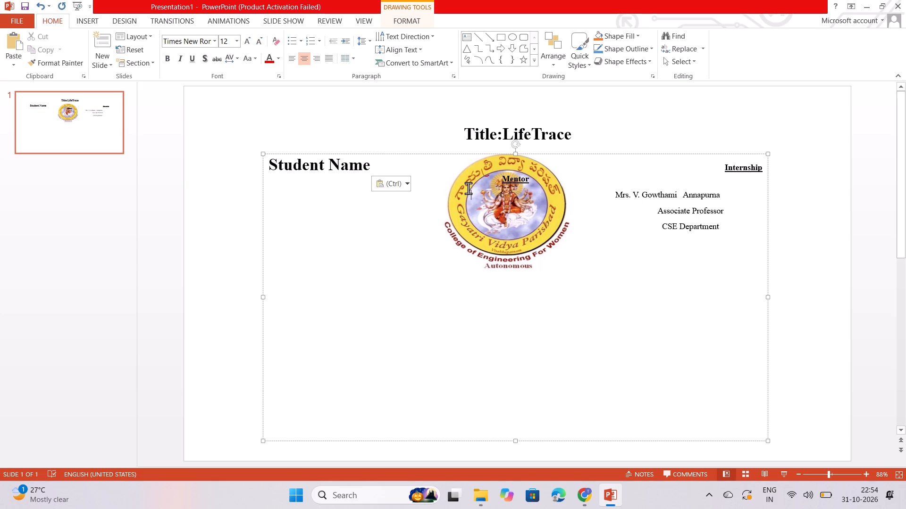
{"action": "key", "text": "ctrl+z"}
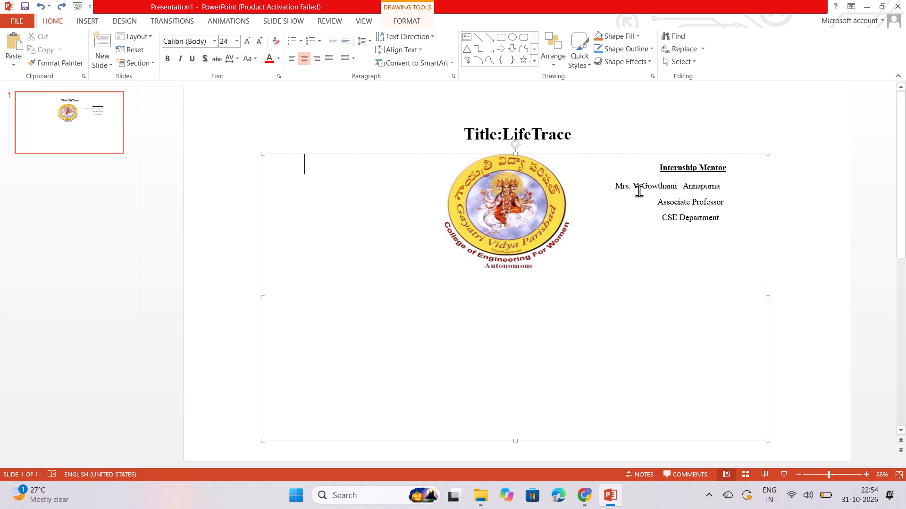
Add spaces before the mentor's name to shift it back under the "Internship Mentor" heading.
{"action": "left_click", "coordinate": [635, 145]}
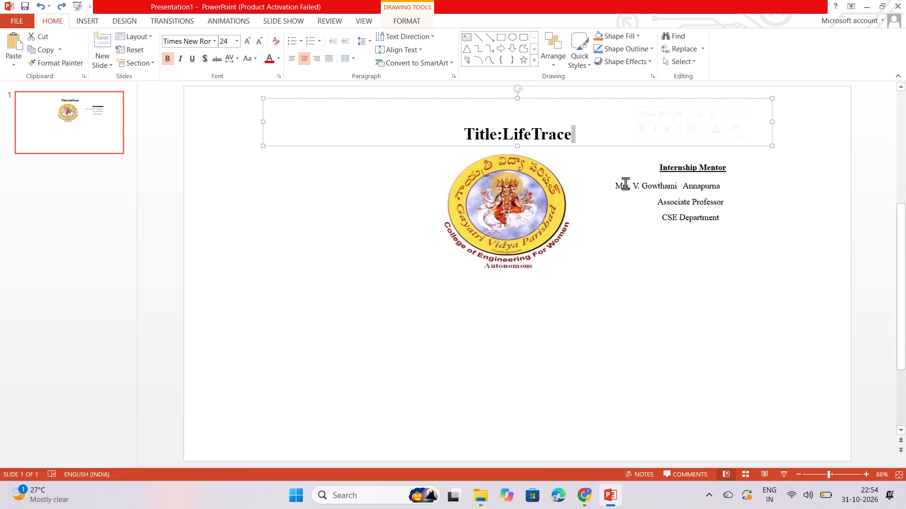
{"action": "left_click", "coordinate": [623, 191]}
{"action": "left_click", "coordinate": [615, 185]}
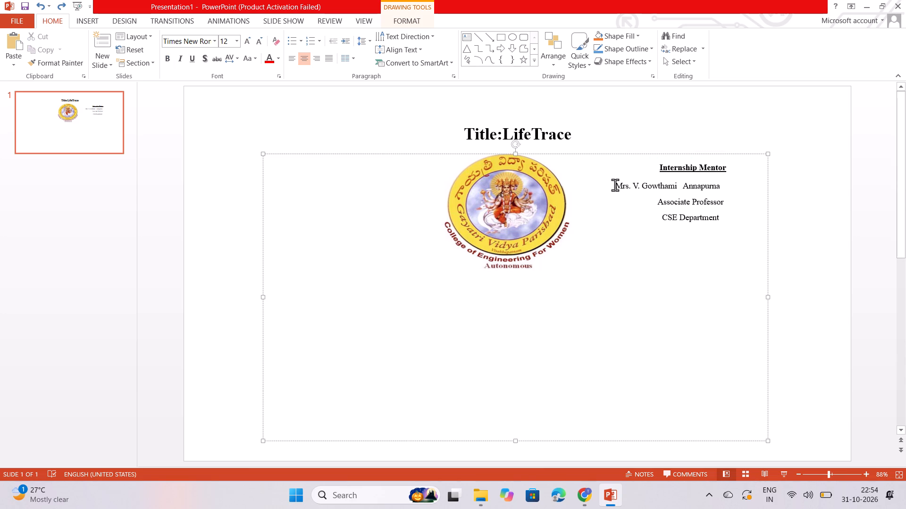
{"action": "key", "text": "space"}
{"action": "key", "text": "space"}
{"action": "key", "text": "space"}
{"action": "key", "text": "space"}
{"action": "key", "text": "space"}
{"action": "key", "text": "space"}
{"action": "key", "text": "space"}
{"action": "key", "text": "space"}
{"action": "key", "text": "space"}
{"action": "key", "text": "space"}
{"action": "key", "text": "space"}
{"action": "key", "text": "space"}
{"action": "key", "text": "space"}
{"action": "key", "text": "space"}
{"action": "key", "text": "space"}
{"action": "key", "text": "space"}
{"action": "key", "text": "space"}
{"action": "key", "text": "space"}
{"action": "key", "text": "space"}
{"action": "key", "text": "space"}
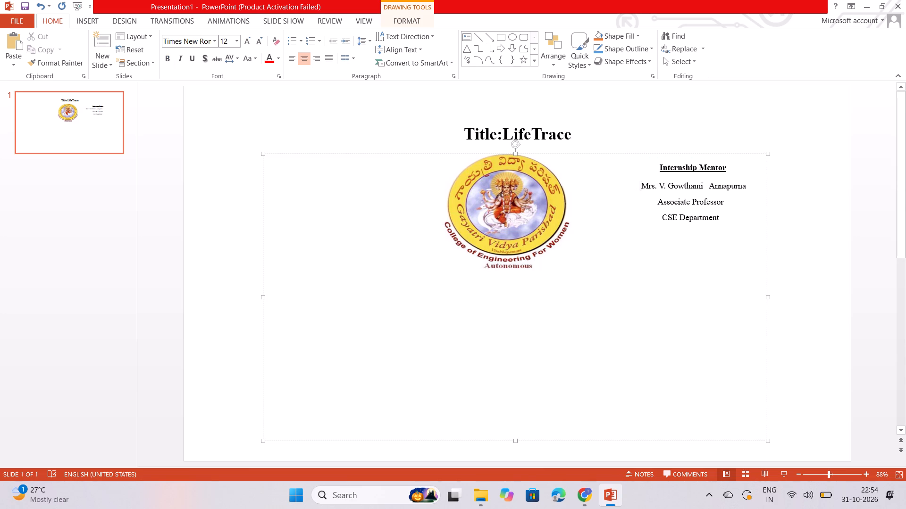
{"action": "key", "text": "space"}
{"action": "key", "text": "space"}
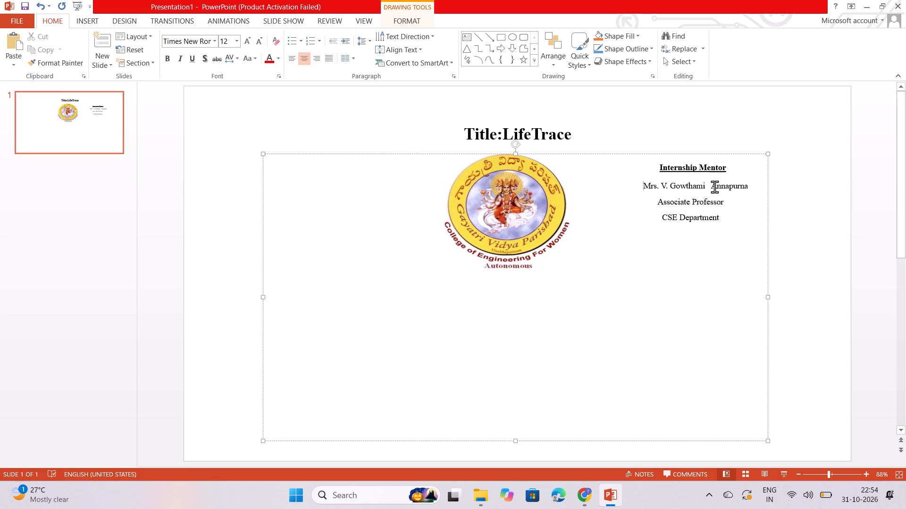
Remove one extra space between the two parts of the mentor's name.
{"action": "left_click", "coordinate": [712, 186]}
{"action": "key", "text": "BackSpace"}
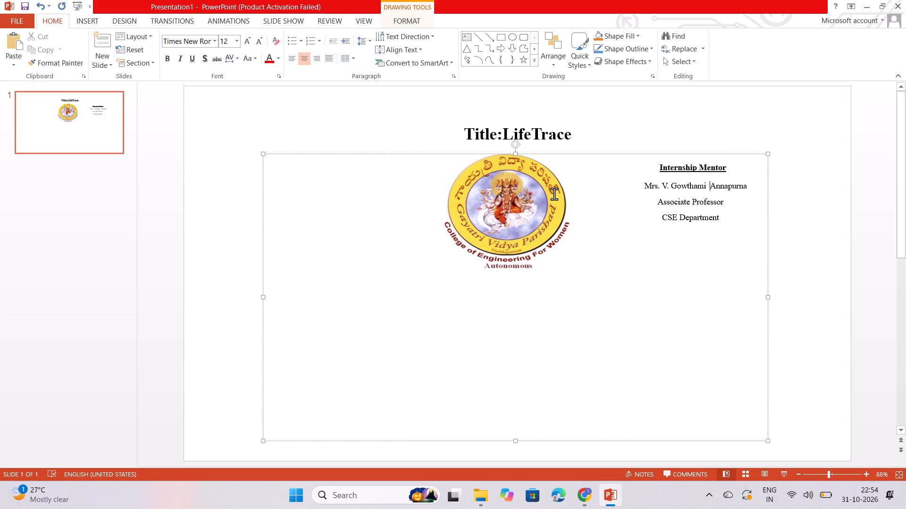
Enter "Student Name" in Times New Roman size 12 to the left of the emblem, level with "Internship Mentor".
{"action": "scroll", "coordinate": [554, 194], "scroll_direction": "left", "scroll_amount": 1}
{"action": "left_click", "coordinate": [305, 164]}
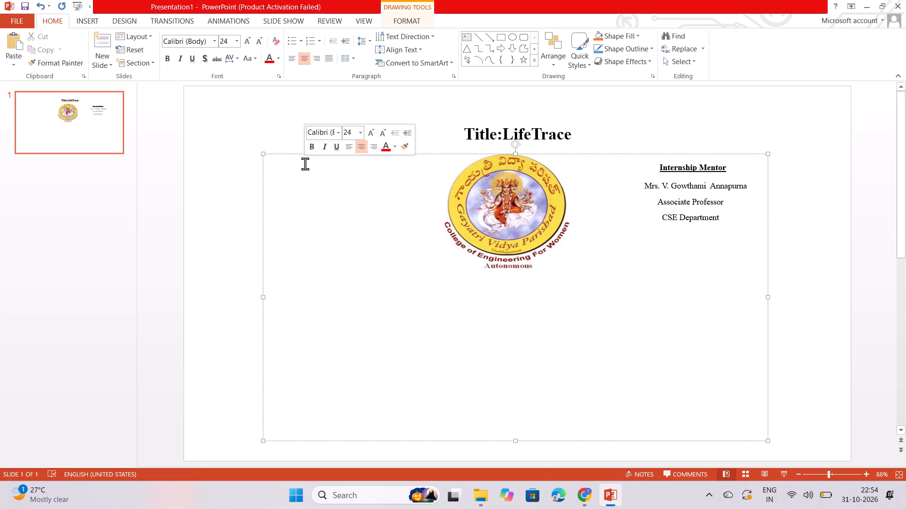
{"action": "left_click", "coordinate": [274, 166]}
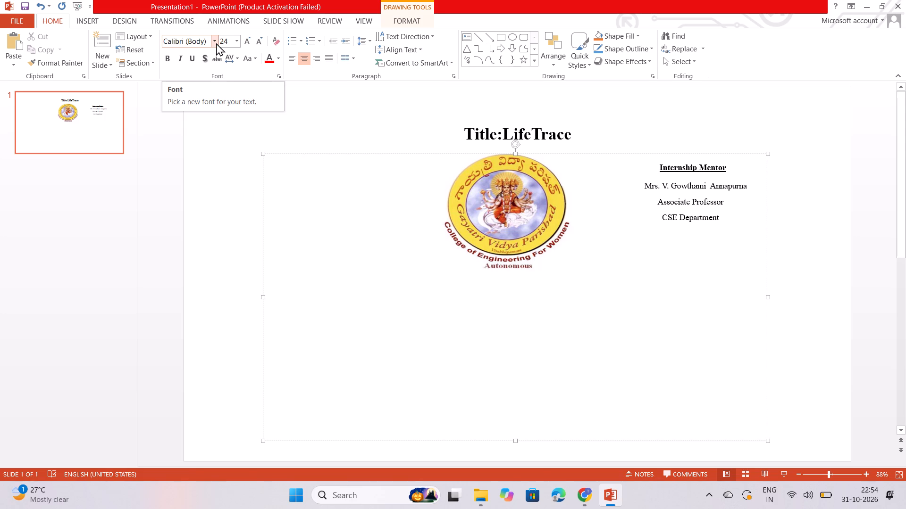
{"action": "right_click", "coordinate": [216, 43]}
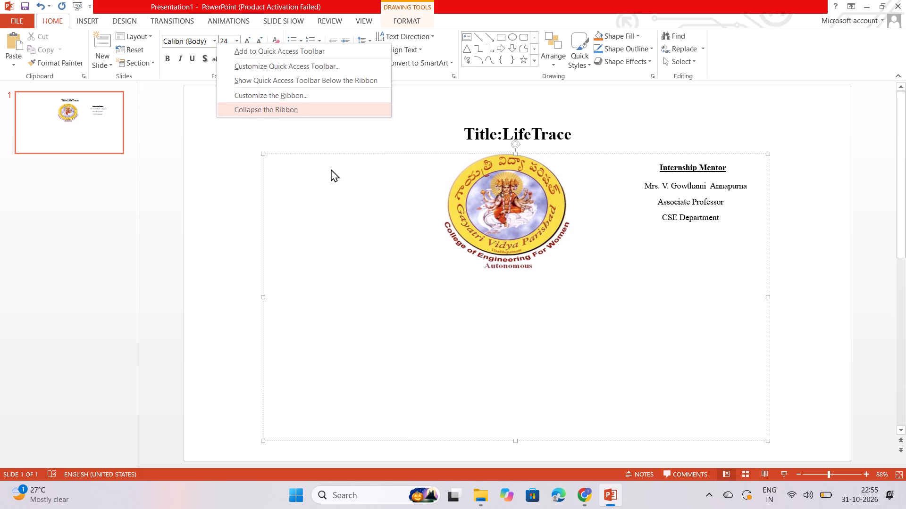
{"action": "left_click", "coordinate": [350, 194]}
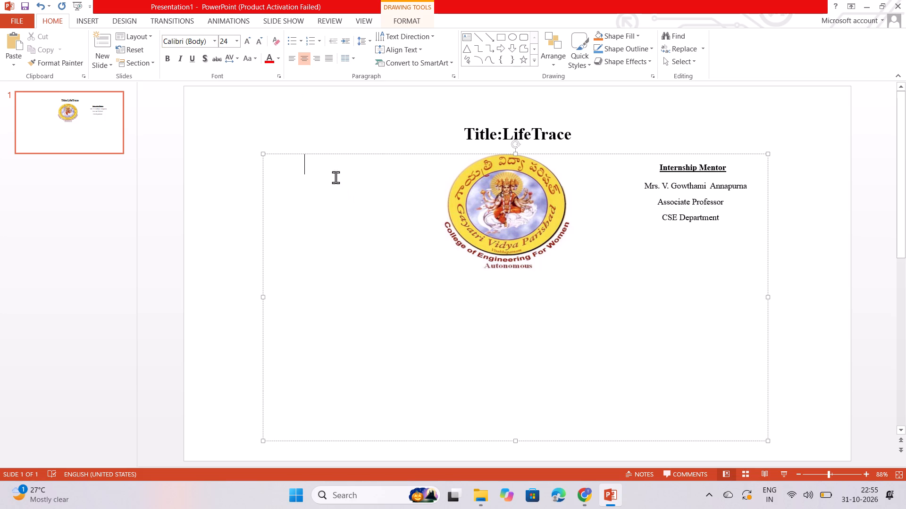
{"action": "left_click", "coordinate": [217, 43]}
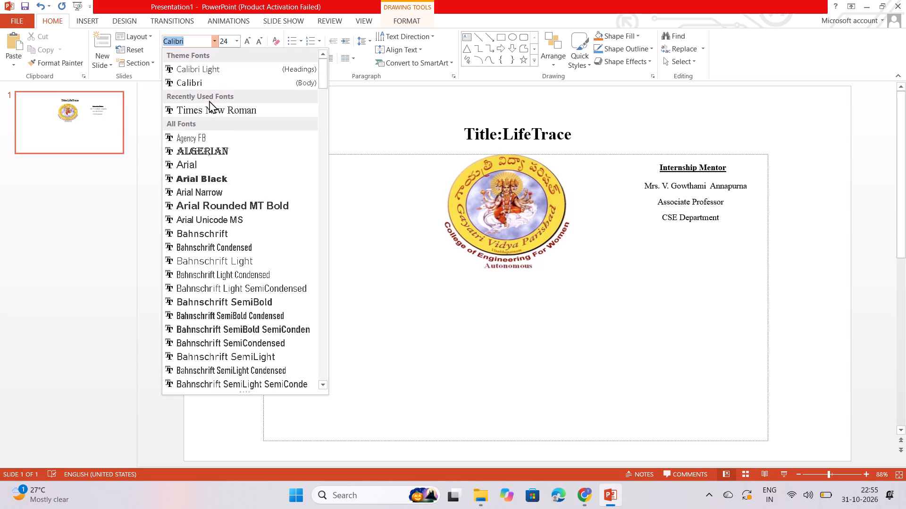
{"action": "left_click", "coordinate": [210, 107]}
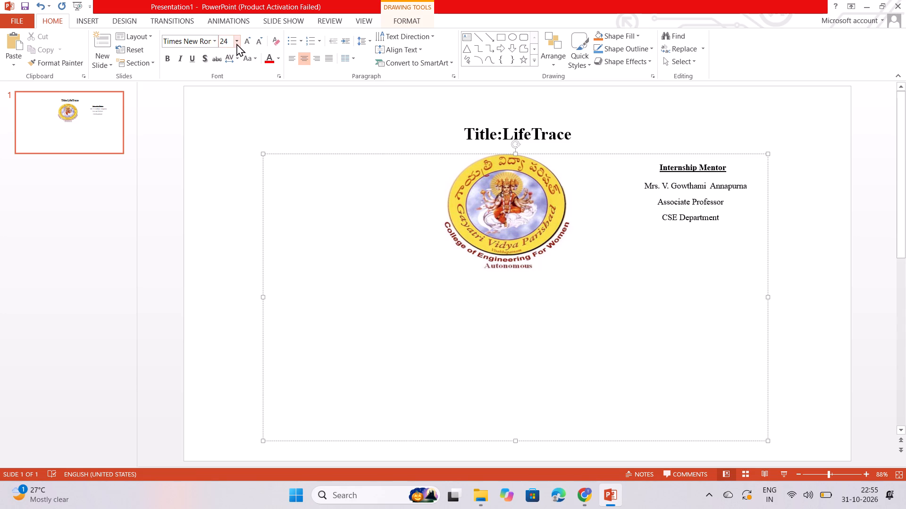
{"action": "left_click", "coordinate": [236, 43]}
{"action": "left_click", "coordinate": [224, 107]}
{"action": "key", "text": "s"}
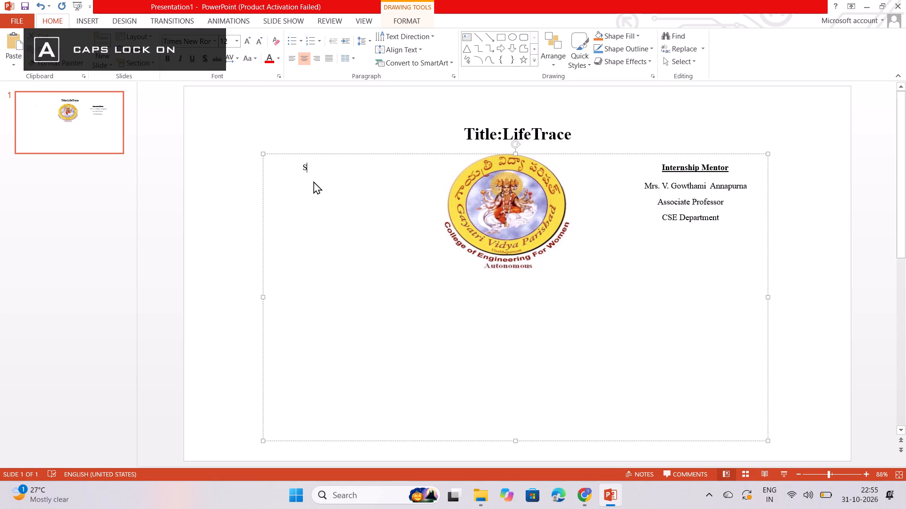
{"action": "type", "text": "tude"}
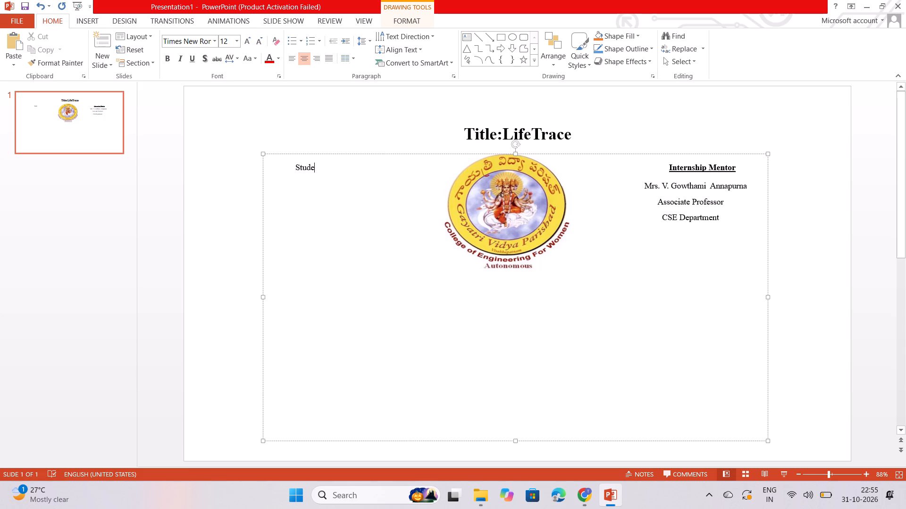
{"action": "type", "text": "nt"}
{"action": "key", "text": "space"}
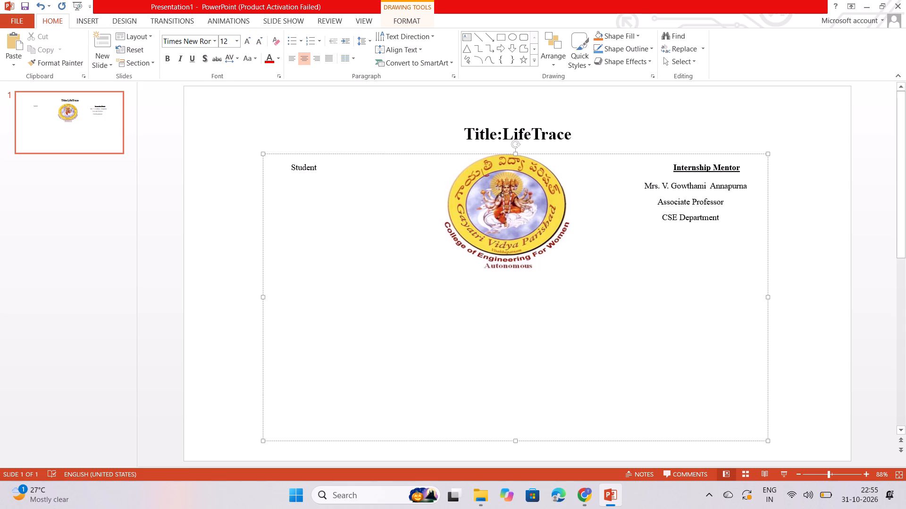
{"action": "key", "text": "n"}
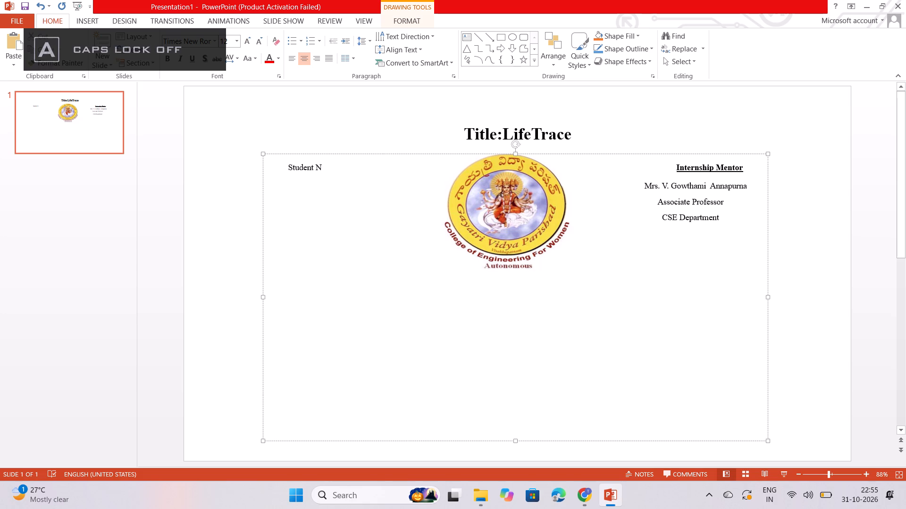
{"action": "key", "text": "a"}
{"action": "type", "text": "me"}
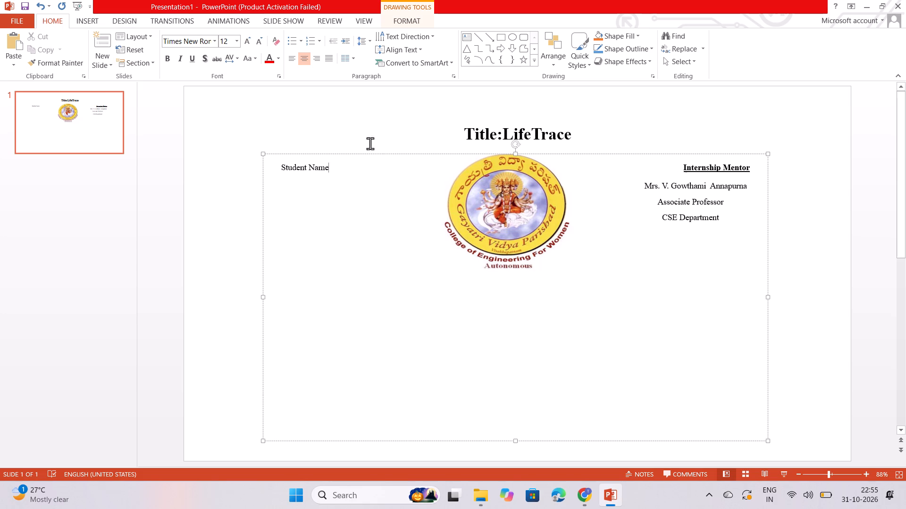
Reduce the spacing before "Internship Mentor" so the heading lines up above the mentor's details.
{"action": "left_click", "coordinate": [682, 168]}
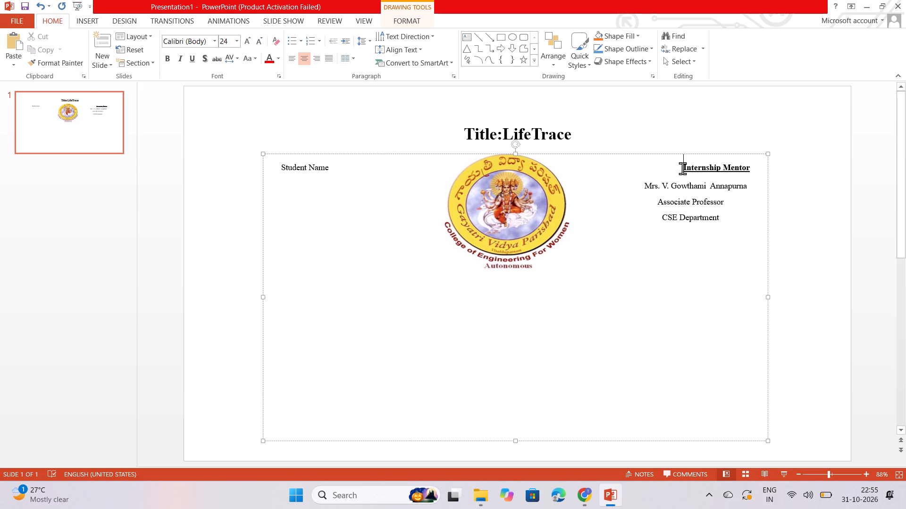
{"action": "key", "text": "BackSpace"}
{"action": "key", "text": "BackSpace"}
{"action": "key", "text": "BackSpace"}
{"action": "key", "text": "BackSpace"}
{"action": "key", "text": "BackSpace"}
{"action": "key", "text": "BackSpace"}
{"action": "key", "text": "BackSpace"}
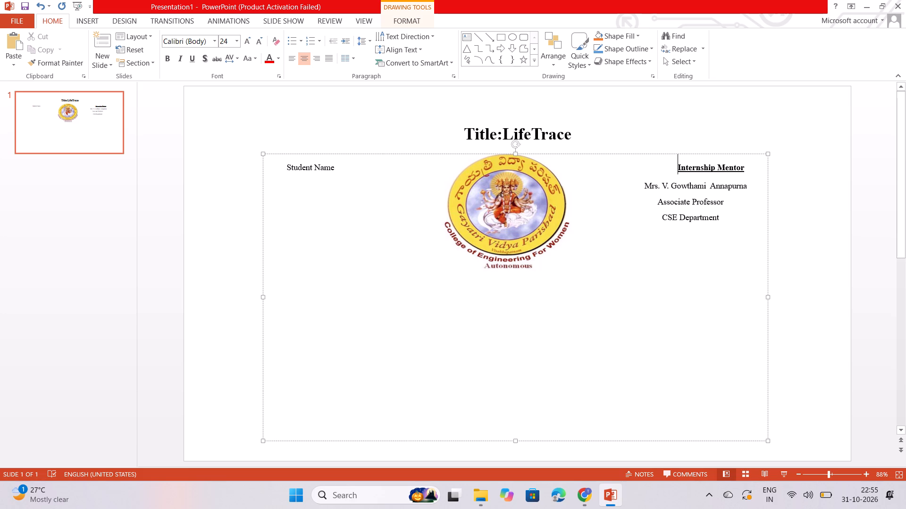
{"action": "key", "text": "BackSpace"}
{"action": "key", "text": "BackSpace"}
{"action": "key", "text": "BackSpace"}
{"action": "key", "text": "BackSpace"}
{"action": "key", "text": "BackSpace"}
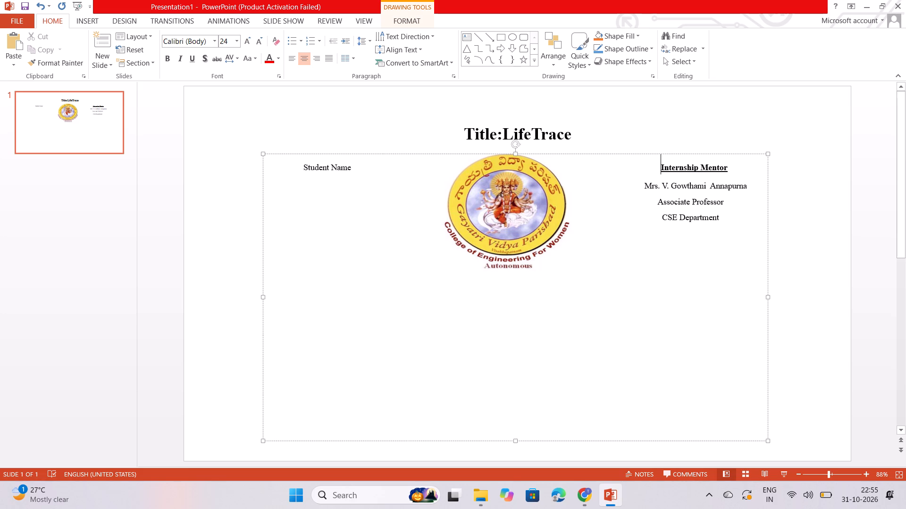
{"action": "key", "text": "BackSpace"}
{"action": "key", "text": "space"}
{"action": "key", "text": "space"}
Make the "Student Name" heading bold and underlined to match "Internship Mentor".
{"action": "left_click_drag", "start_coordinate": [351, 164], "coordinate": [307, 160]}
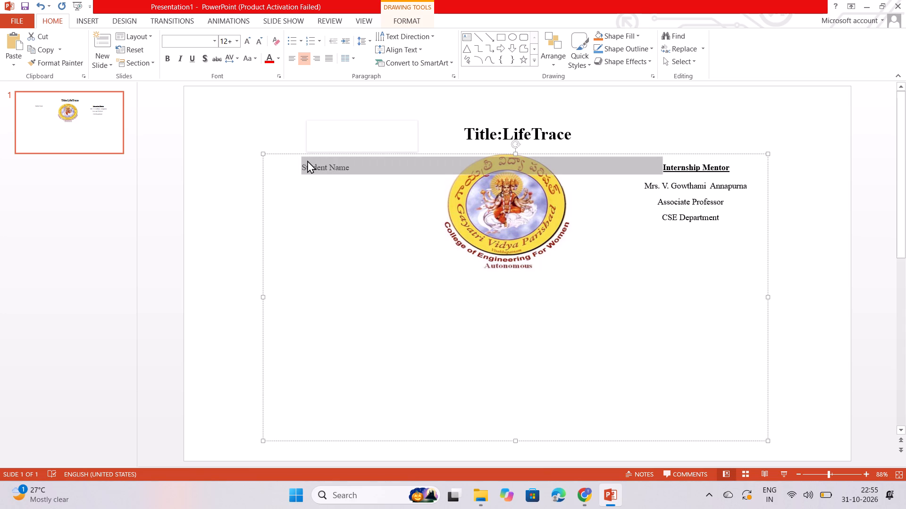
{"action": "left_click", "coordinate": [307, 160]}
{"action": "left_click_drag", "start_coordinate": [347, 168], "coordinate": [335, 168]}
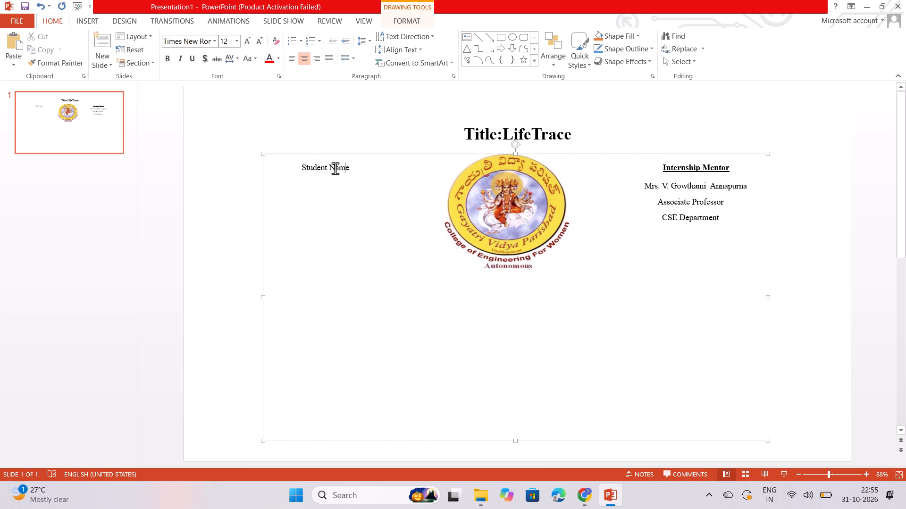
{"action": "left_click_drag", "start_coordinate": [335, 168], "coordinate": [316, 166]}
{"action": "left_click", "coordinate": [348, 166]}
{"action": "left_click_drag", "start_coordinate": [348, 166], "coordinate": [321, 165]}
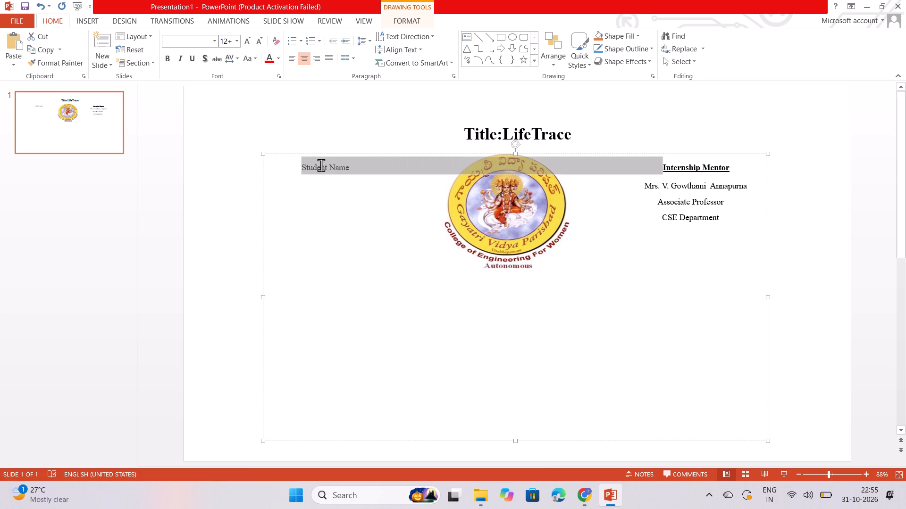
{"action": "left_click_drag", "start_coordinate": [321, 165], "coordinate": [333, 167]}
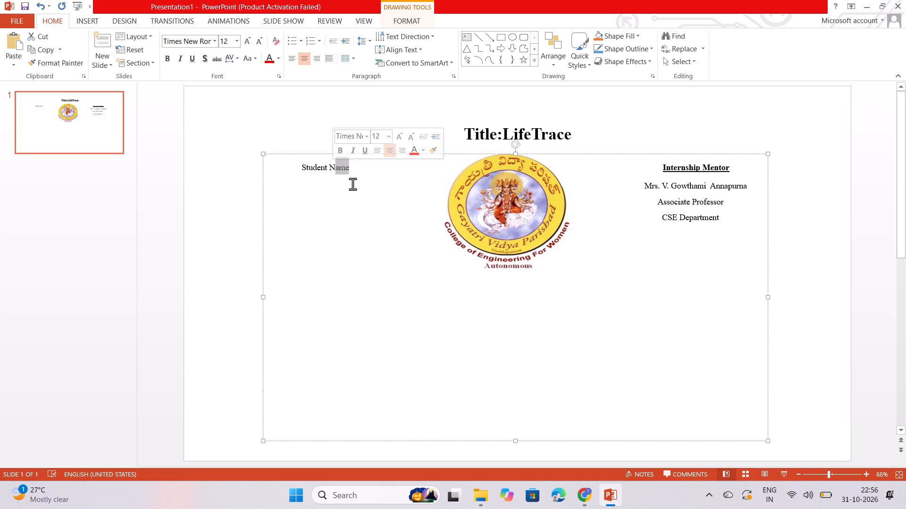
{"action": "left_click", "coordinate": [360, 172]}
{"action": "left_click_drag", "start_coordinate": [348, 169], "coordinate": [346, 169]}
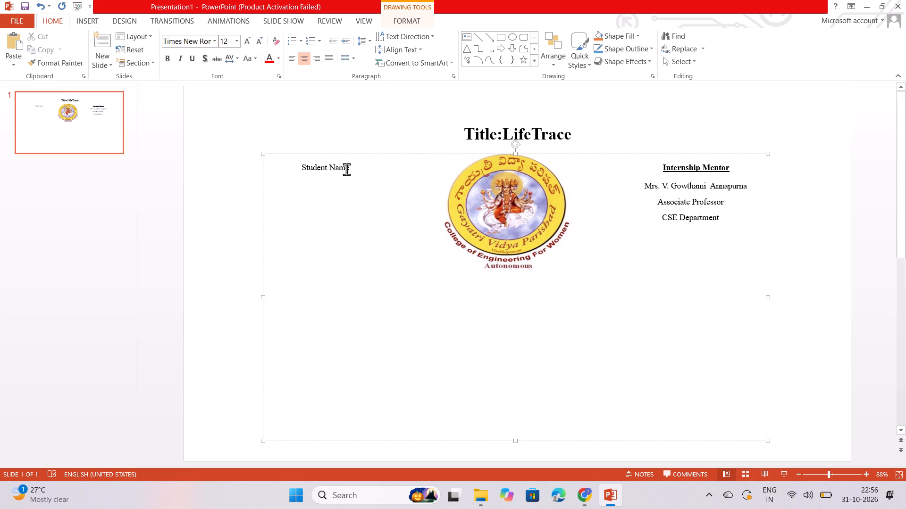
{"action": "left_click_drag", "start_coordinate": [346, 169], "coordinate": [302, 164]}
{"action": "left_click", "coordinate": [309, 148]}
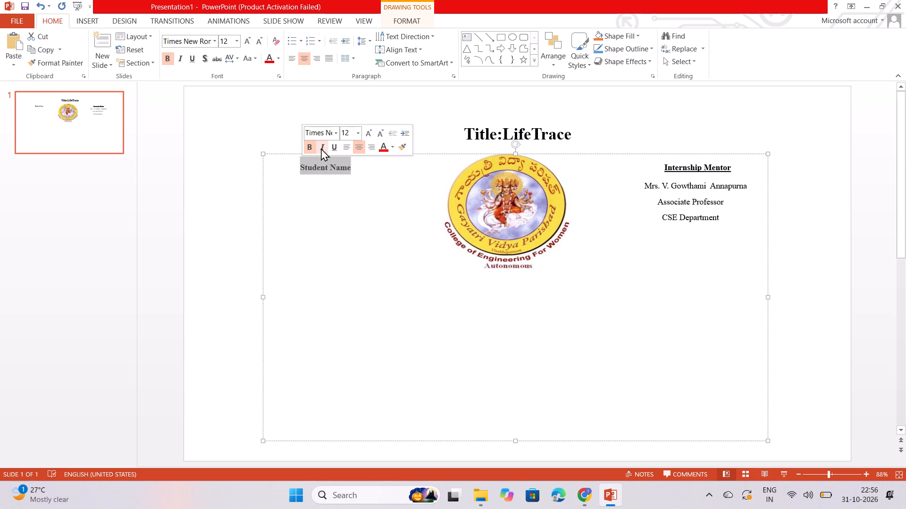
{"action": "left_click", "coordinate": [332, 148]}
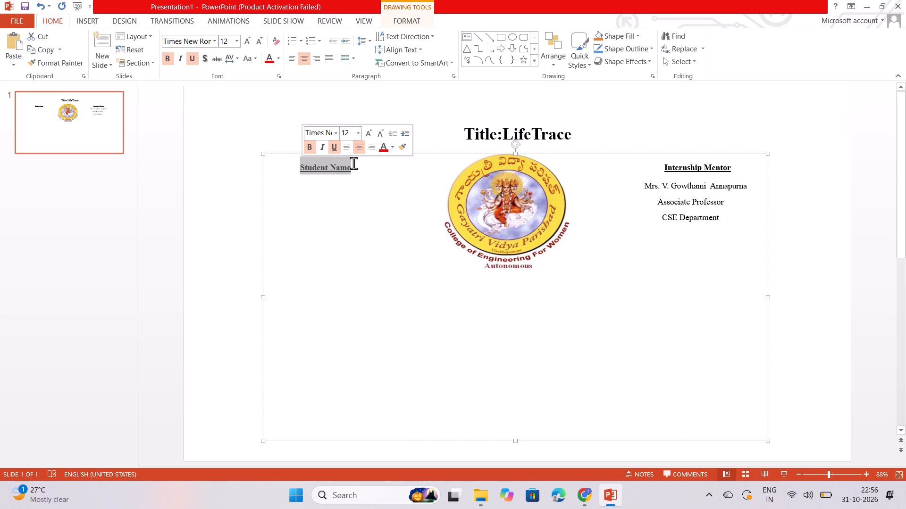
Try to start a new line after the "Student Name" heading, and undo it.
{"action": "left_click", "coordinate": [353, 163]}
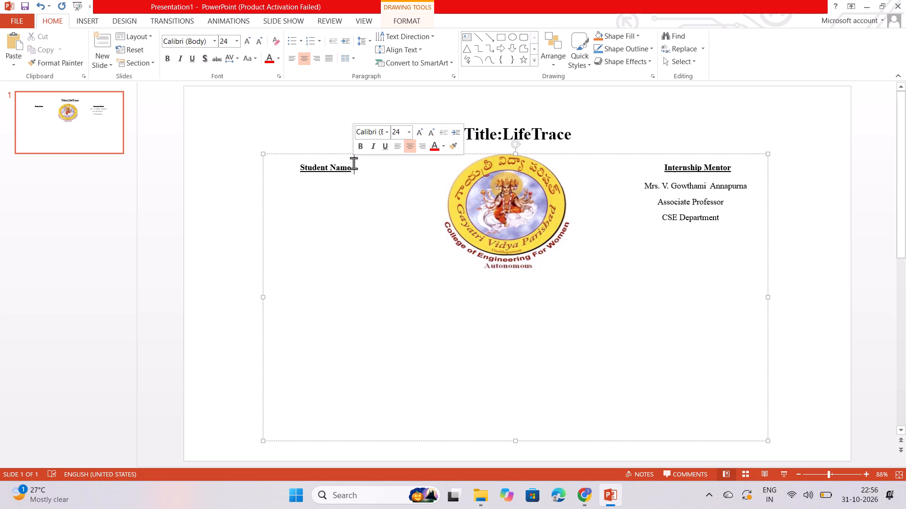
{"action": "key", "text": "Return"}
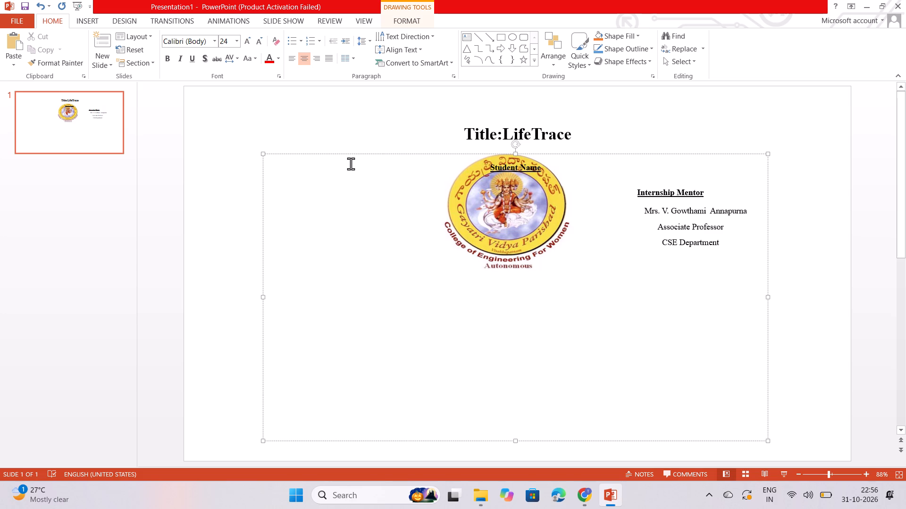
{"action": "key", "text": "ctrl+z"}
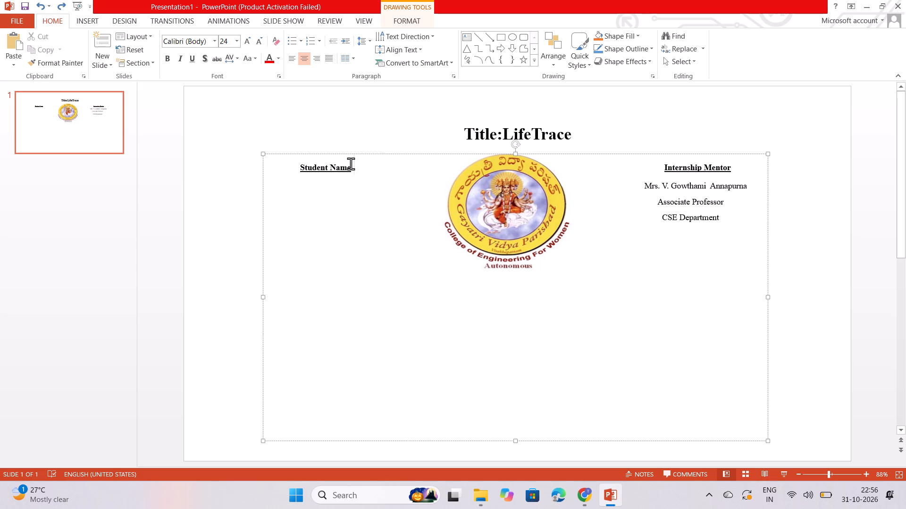
Enter the student's initial and name below the "Student Name" heading, level with the mentor's name.
{"action": "left_click", "coordinate": [300, 183]}
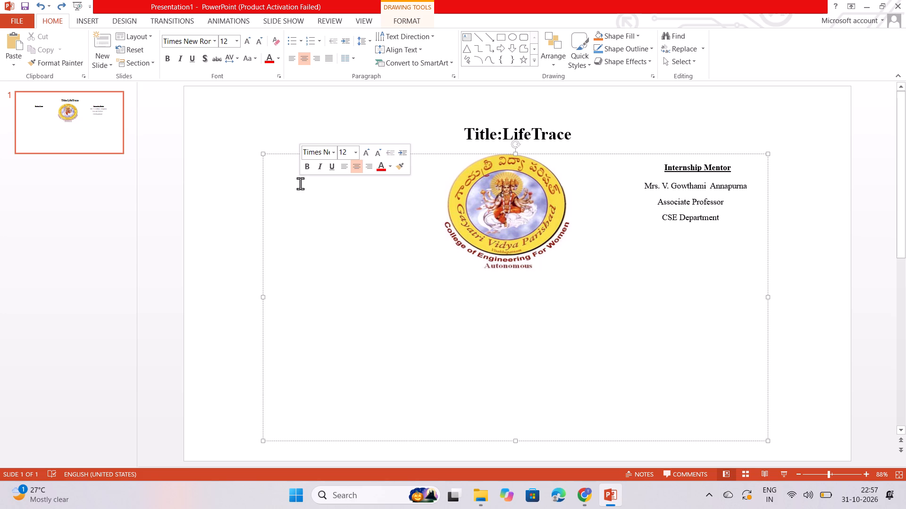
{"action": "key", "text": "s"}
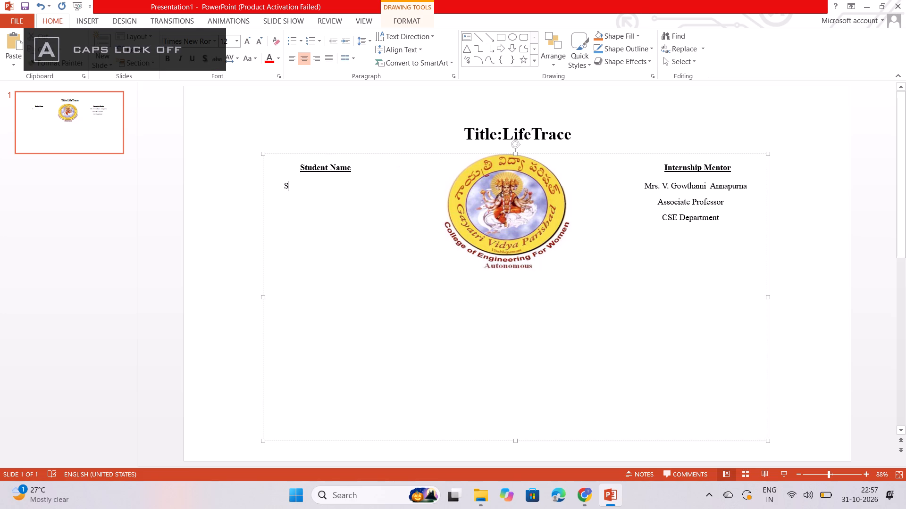
{"action": "key", "text": "BackSpace"}
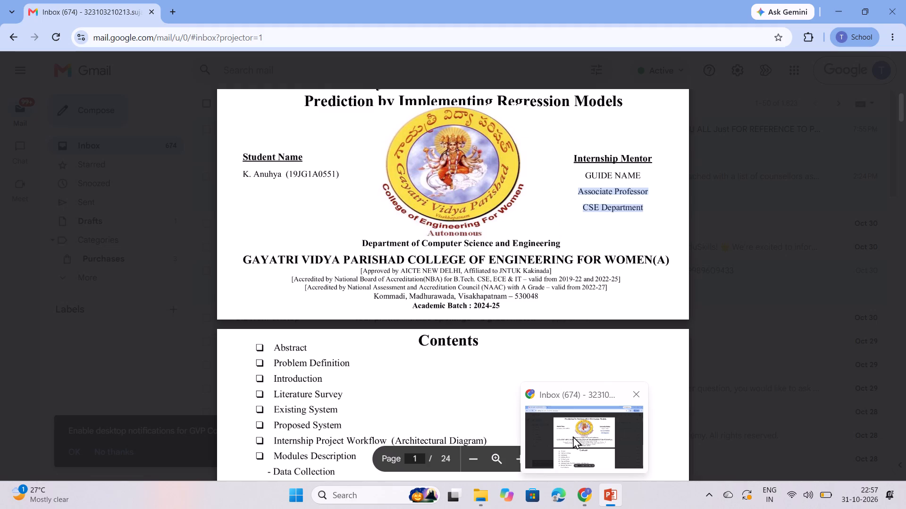
{"action": "left_click", "coordinate": [610, 494]}
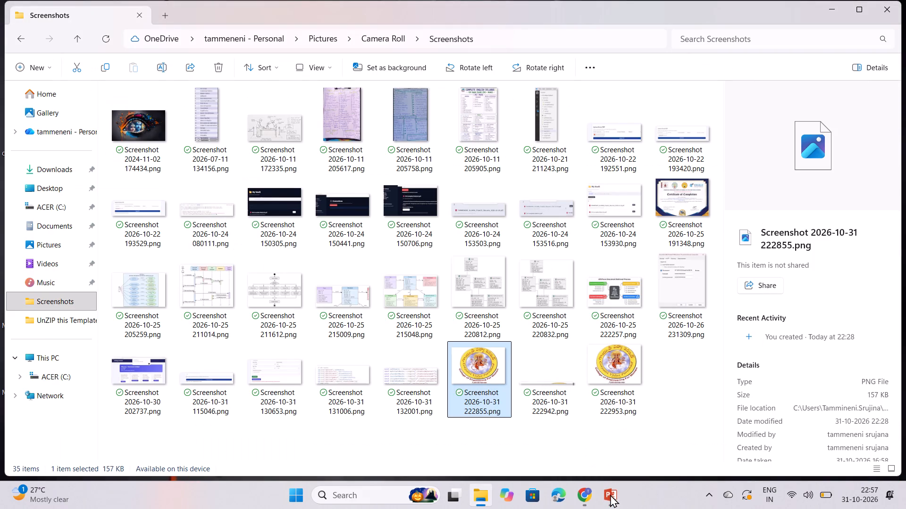
{"action": "left_click", "coordinate": [610, 495]}
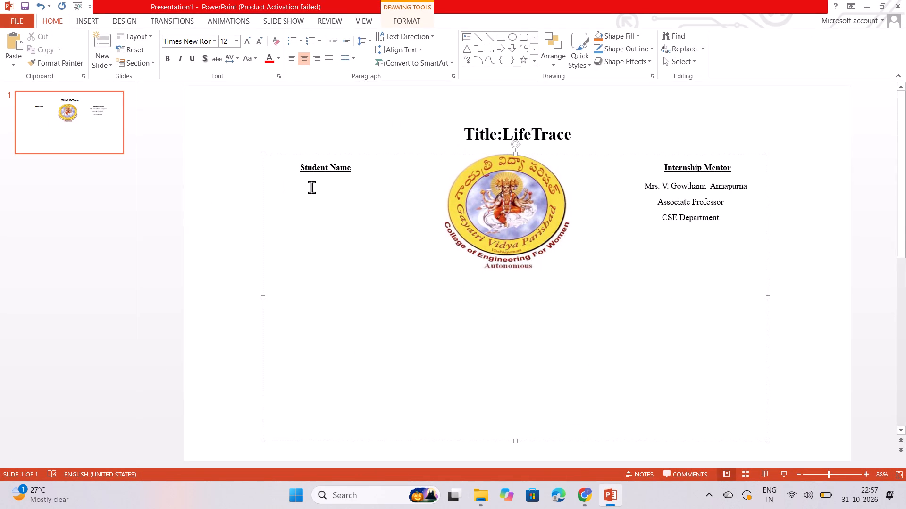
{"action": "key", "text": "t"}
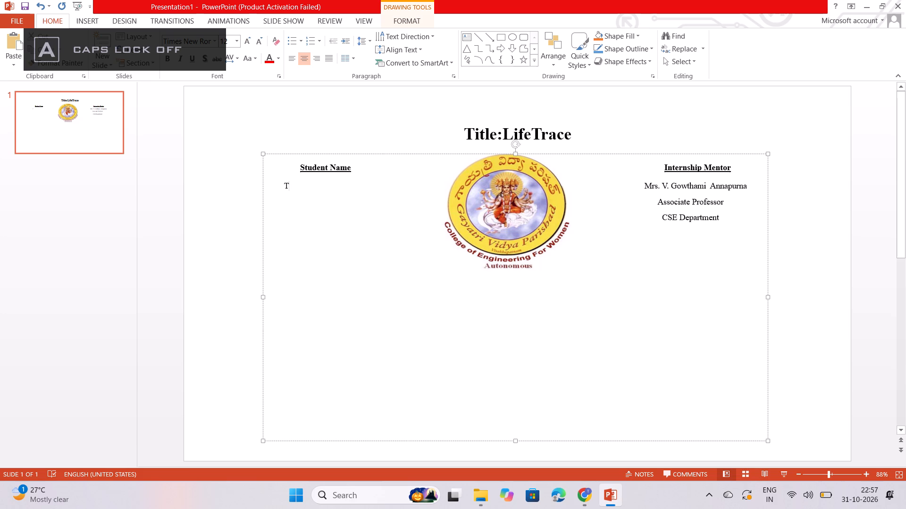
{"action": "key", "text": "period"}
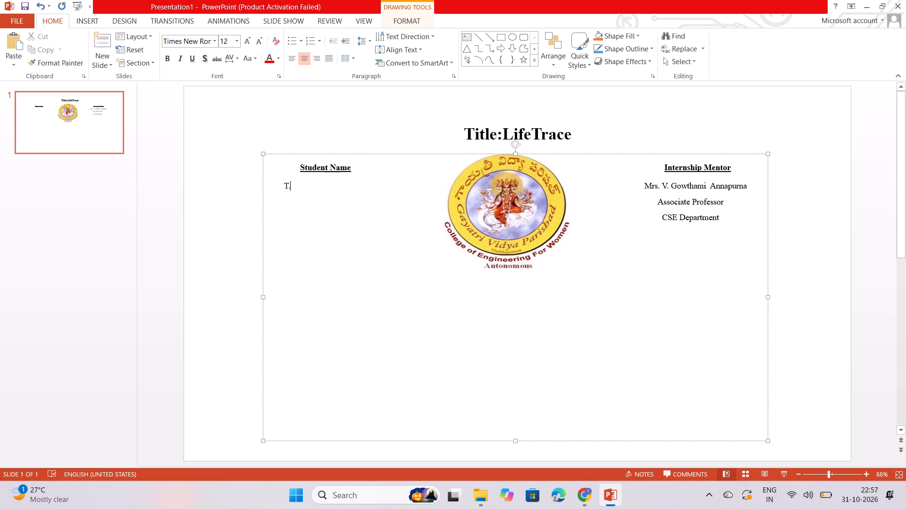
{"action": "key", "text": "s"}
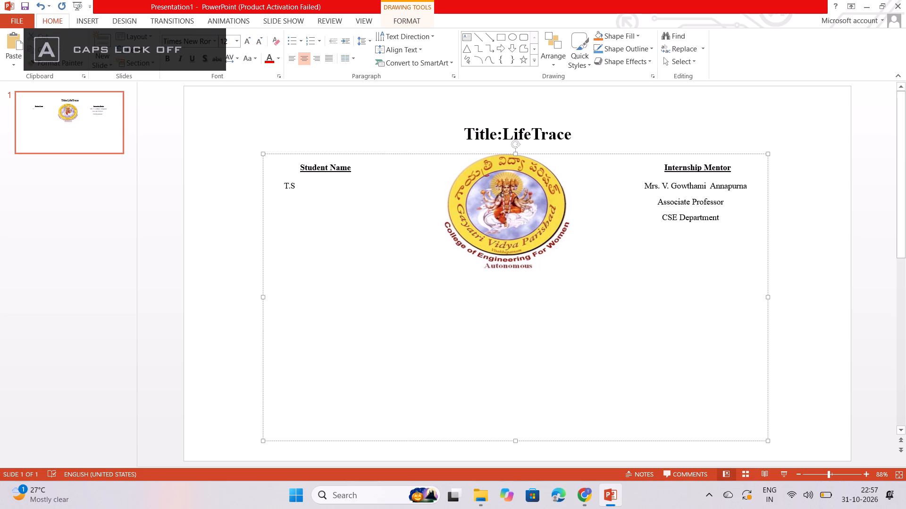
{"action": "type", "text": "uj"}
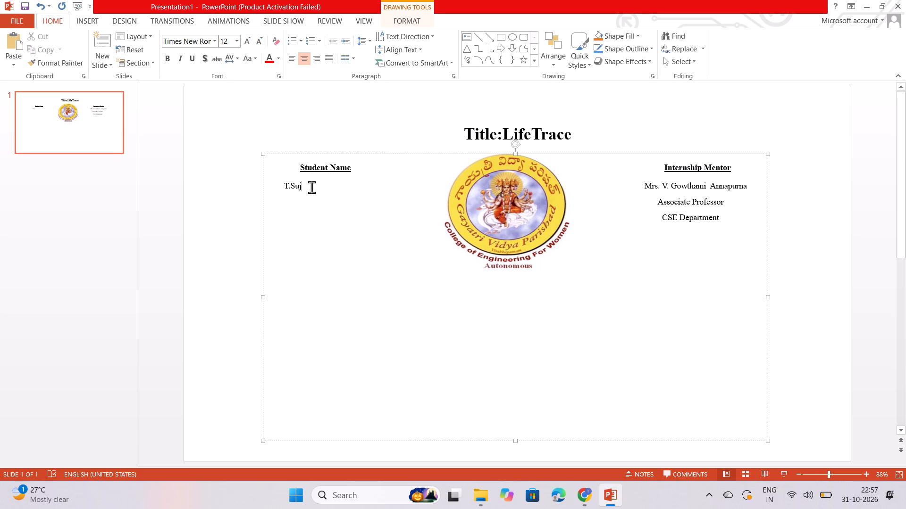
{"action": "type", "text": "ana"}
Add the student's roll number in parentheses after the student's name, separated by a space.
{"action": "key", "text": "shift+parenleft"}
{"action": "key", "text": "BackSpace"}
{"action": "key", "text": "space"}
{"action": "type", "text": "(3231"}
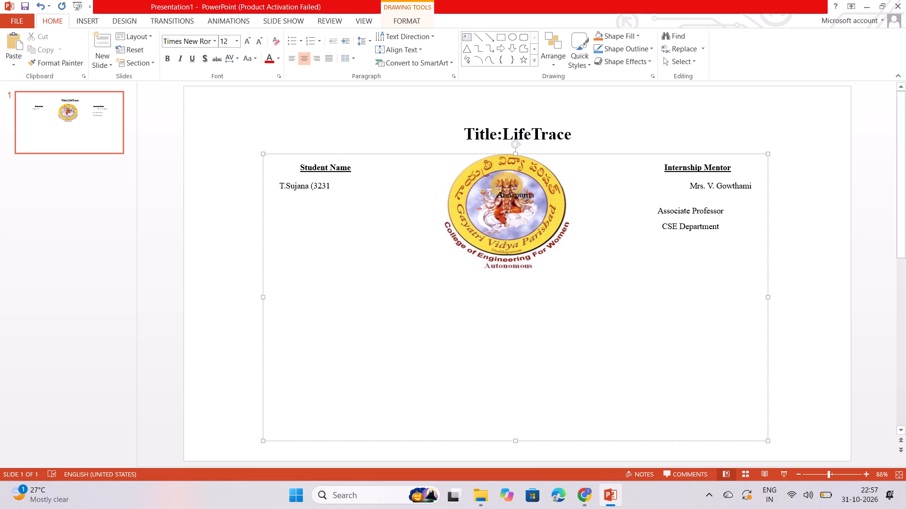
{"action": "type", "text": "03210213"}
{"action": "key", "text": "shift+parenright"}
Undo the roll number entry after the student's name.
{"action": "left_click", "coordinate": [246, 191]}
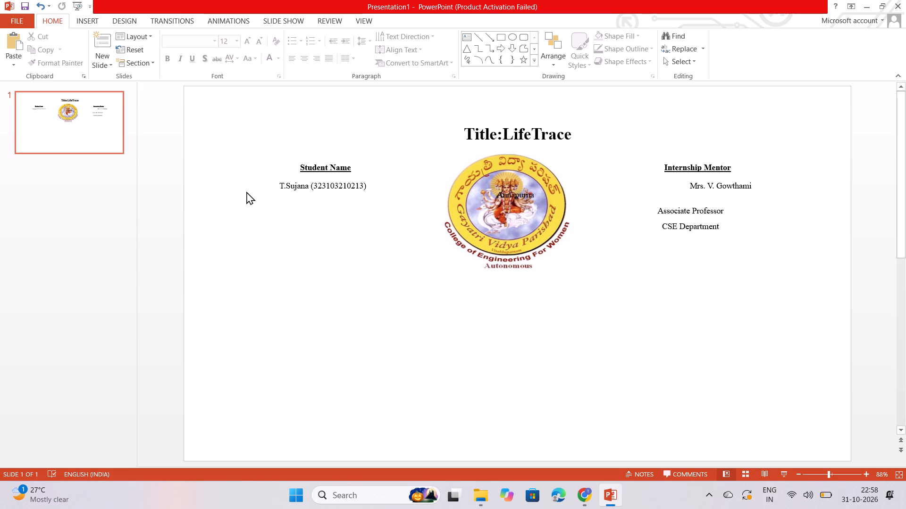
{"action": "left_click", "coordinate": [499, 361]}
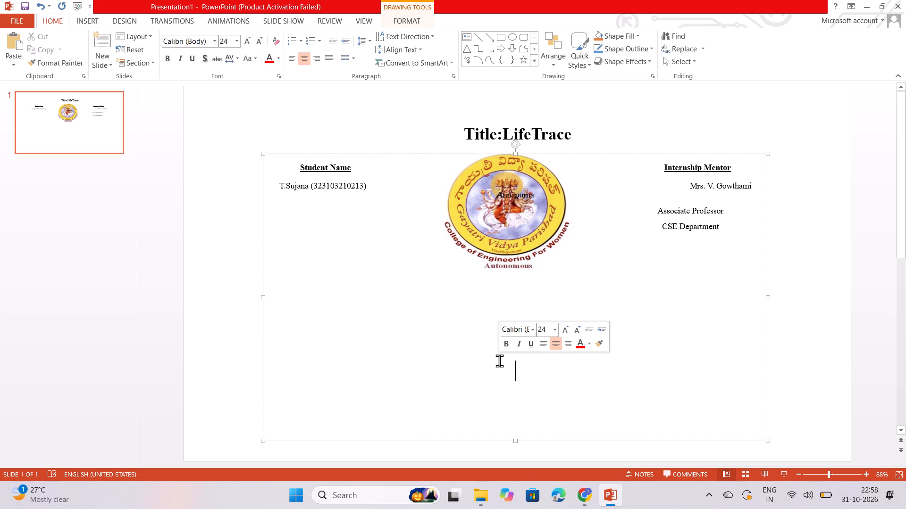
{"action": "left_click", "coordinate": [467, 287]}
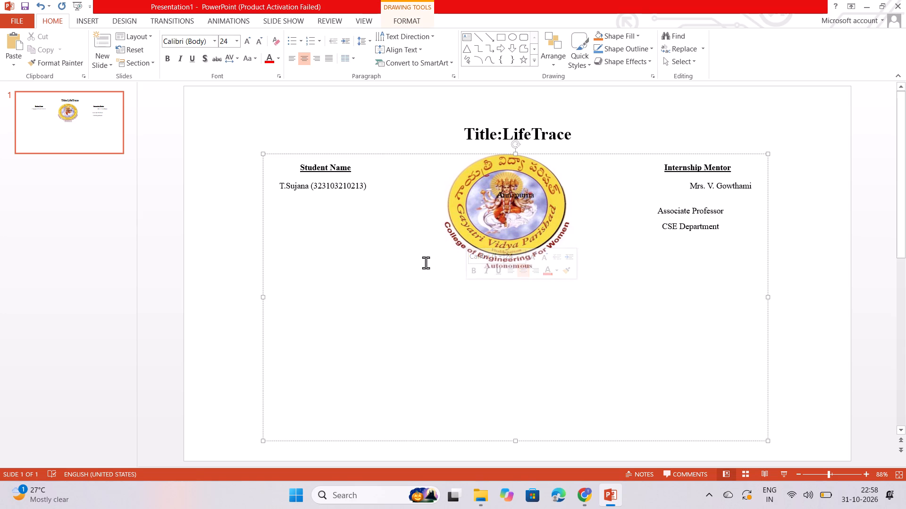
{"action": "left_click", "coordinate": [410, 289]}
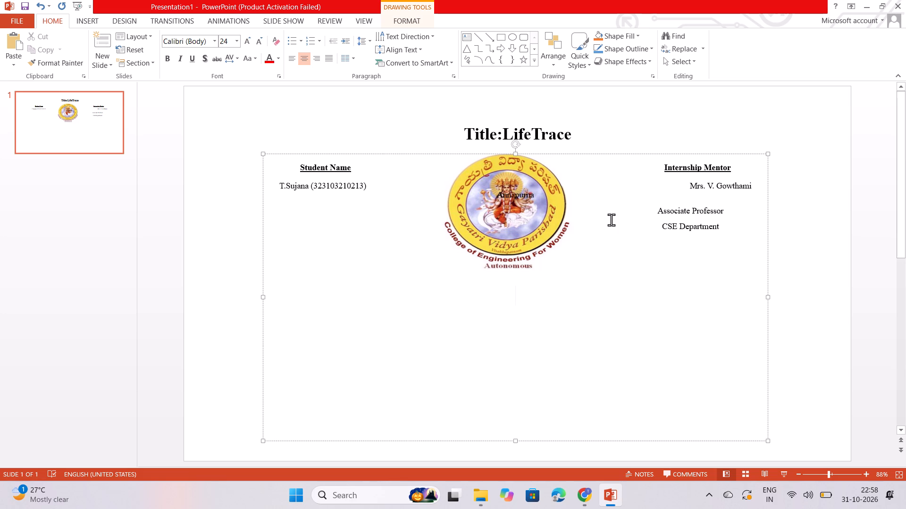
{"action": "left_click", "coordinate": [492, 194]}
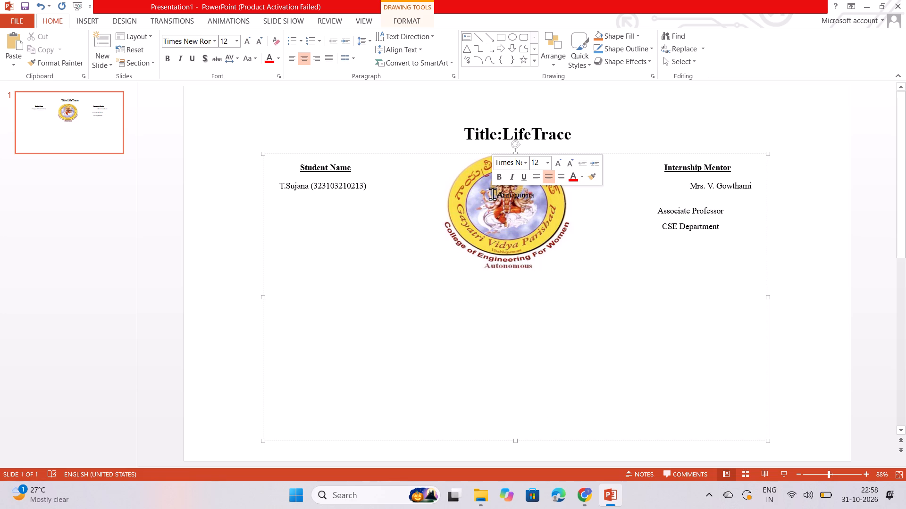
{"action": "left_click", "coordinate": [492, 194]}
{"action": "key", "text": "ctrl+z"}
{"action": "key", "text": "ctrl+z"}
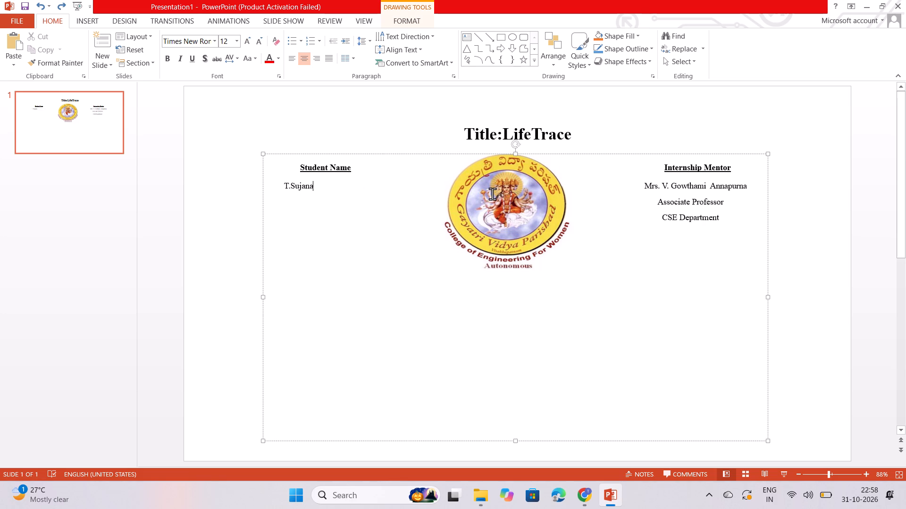
Delete the surplus spaces before the mentor's name to make room on the line for the student's roll number.
{"action": "left_click", "coordinate": [641, 183]}
{"action": "key", "text": "BackSpace"}
{"action": "key", "text": "BackSpace"}
{"action": "key", "text": "BackSpace"}
{"action": "key", "text": "BackSpace"}
{"action": "key", "text": "BackSpace"}
{"action": "key", "text": "BackSpace"}
{"action": "key", "text": "BackSpace"}
{"action": "key", "text": "BackSpace"}
{"action": "key", "text": "BackSpace"}
{"action": "key", "text": "BackSpace"}
{"action": "key", "text": "BackSpace"}
{"action": "key", "text": "BackSpace"}
{"action": "key", "text": "BackSpace"}
{"action": "key", "text": "BackSpace"}
{"action": "key", "text": "BackSpace"}
{"action": "key", "text": "BackSpace"}
{"action": "key", "text": "BackSpace"}
{"action": "key", "text": "BackSpace"}
{"action": "key", "text": "BackSpace"}
{"action": "key", "text": "BackSpace"}
{"action": "key", "text": "BackSpace"}
{"action": "key", "text": "BackSpace"}
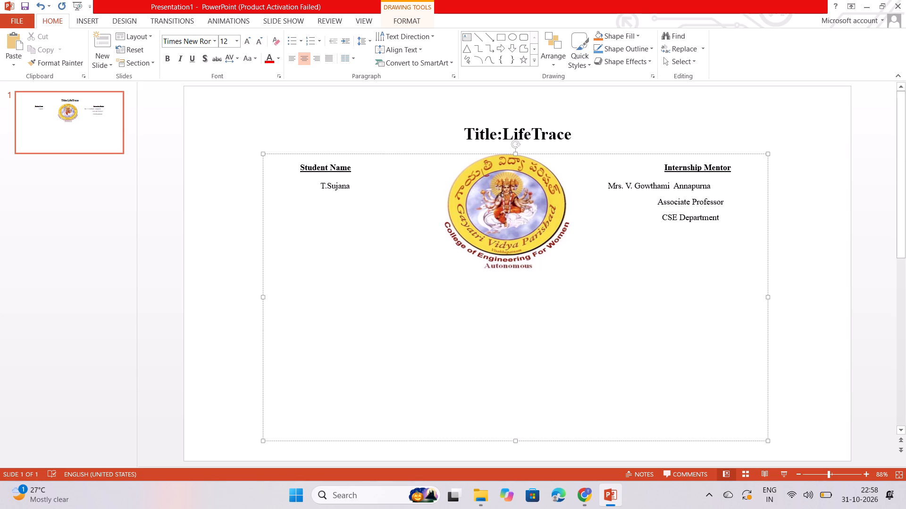
Enter the student's roll number in parentheses directly after the student's name.
{"action": "left_click", "coordinate": [354, 187]}
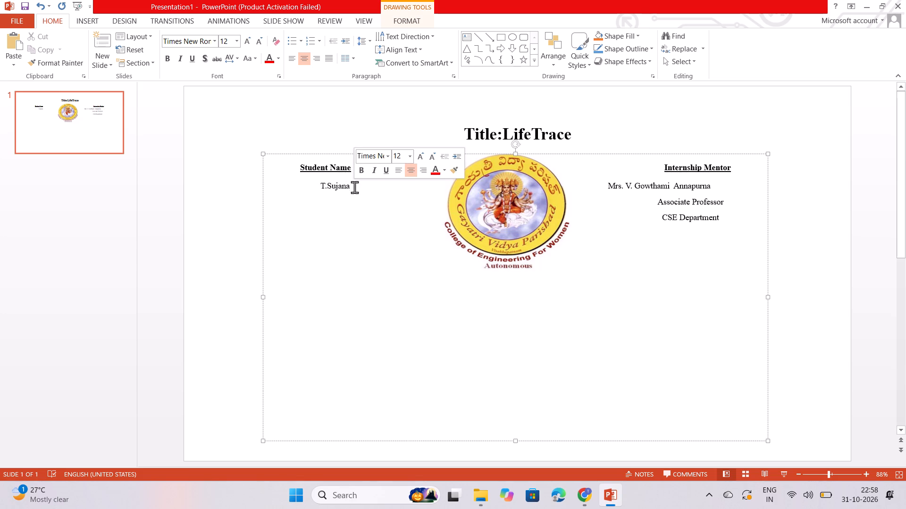
{"action": "key", "text": "shift+parenleft"}
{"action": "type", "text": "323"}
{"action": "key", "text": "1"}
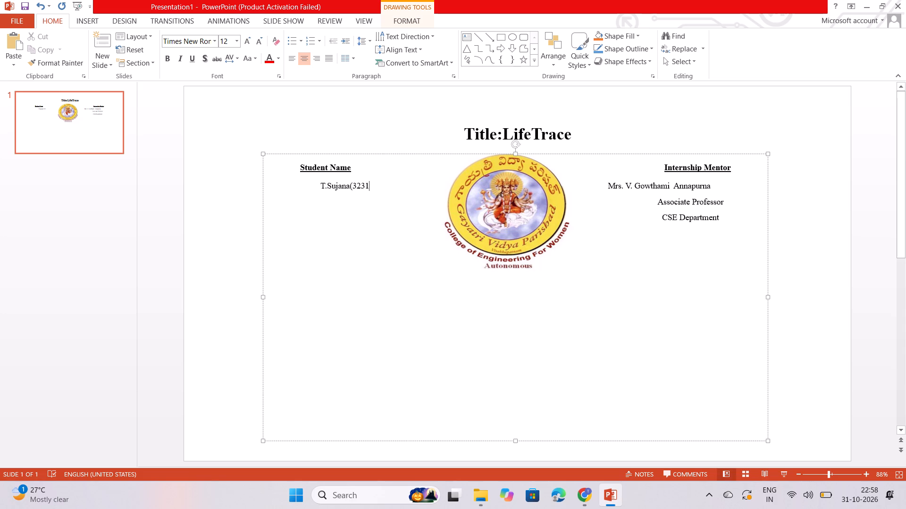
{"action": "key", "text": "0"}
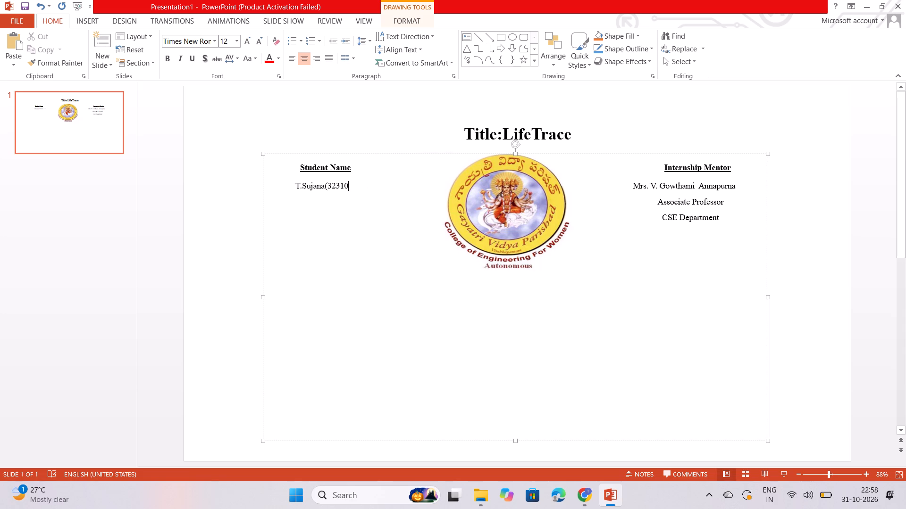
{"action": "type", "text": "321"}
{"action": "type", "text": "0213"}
Complete the student's roll number entry with a closing parenthesis and move the cursor out of that line to the blank area below.
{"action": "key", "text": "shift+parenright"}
{"action": "left_click", "coordinate": [438, 272]}
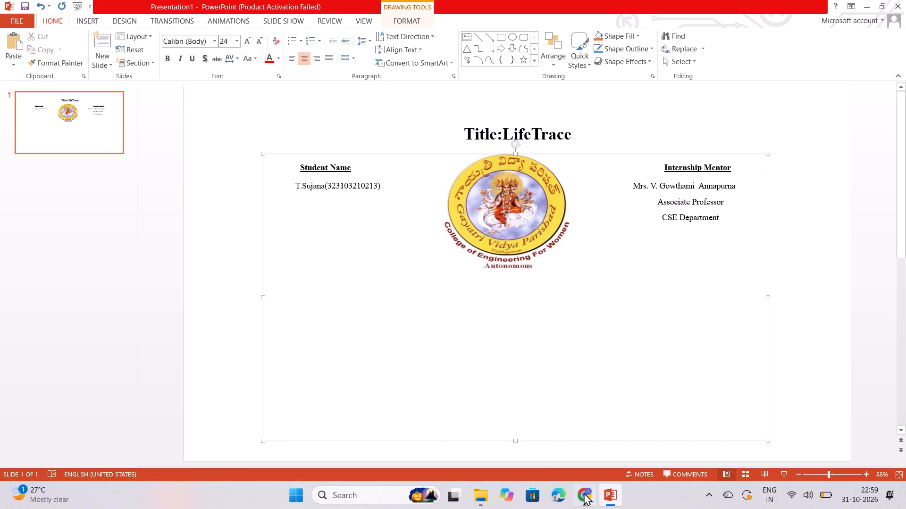
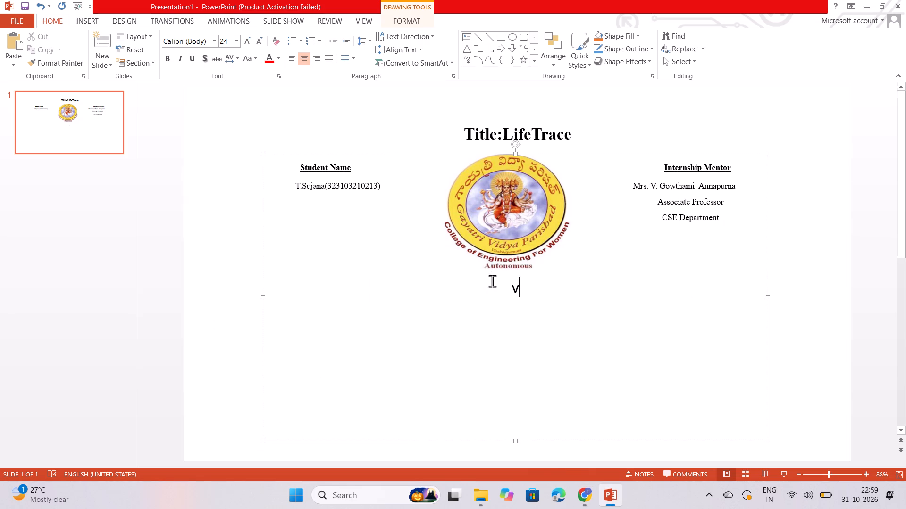
Replace the stray letter v below the emblem with the copied department, college, approval, accreditation, address and academic batch lines.
{"action": "key", "text": "BackSpace"}
{"action": "key", "text": "ctrl+v"}
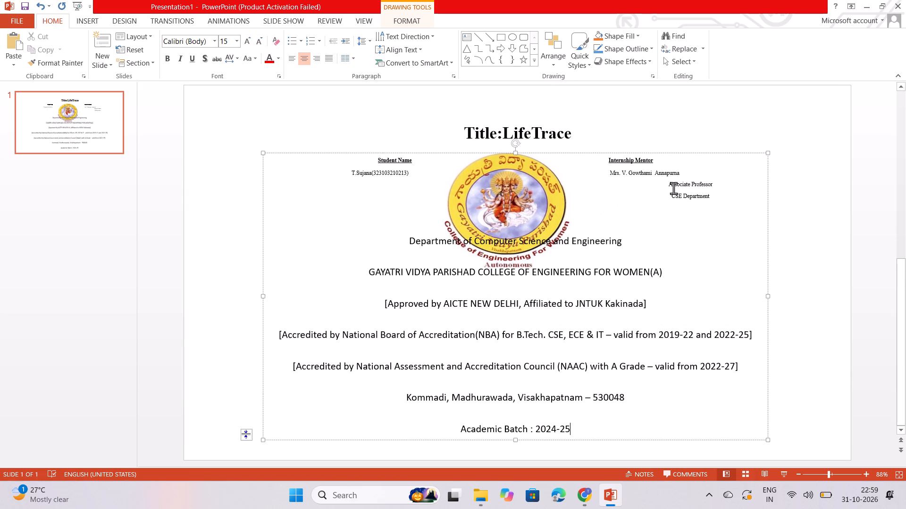
Set the lines from Department of Computer Science and Engineering through Academic Batch to Times New Roman, font size 12.
{"action": "left_click", "coordinate": [690, 185]}
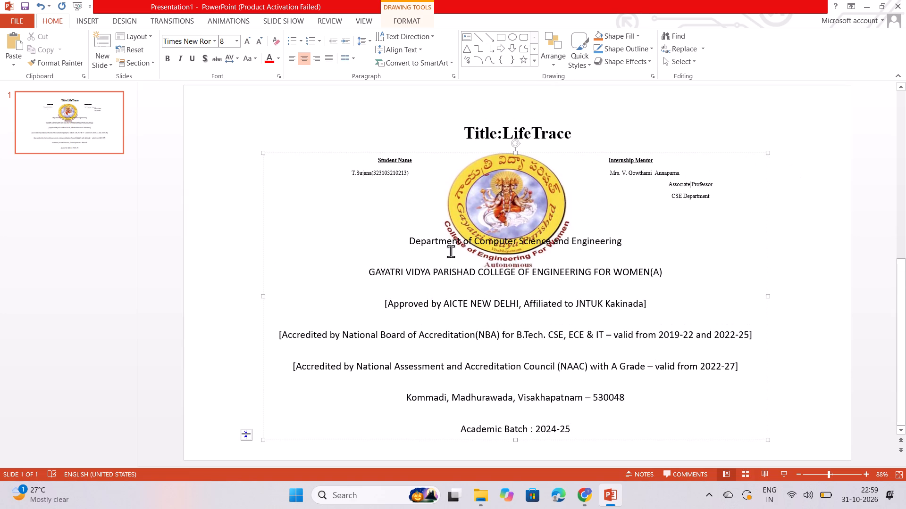
{"action": "left_click_drag", "start_coordinate": [410, 239], "coordinate": [545, 326]}
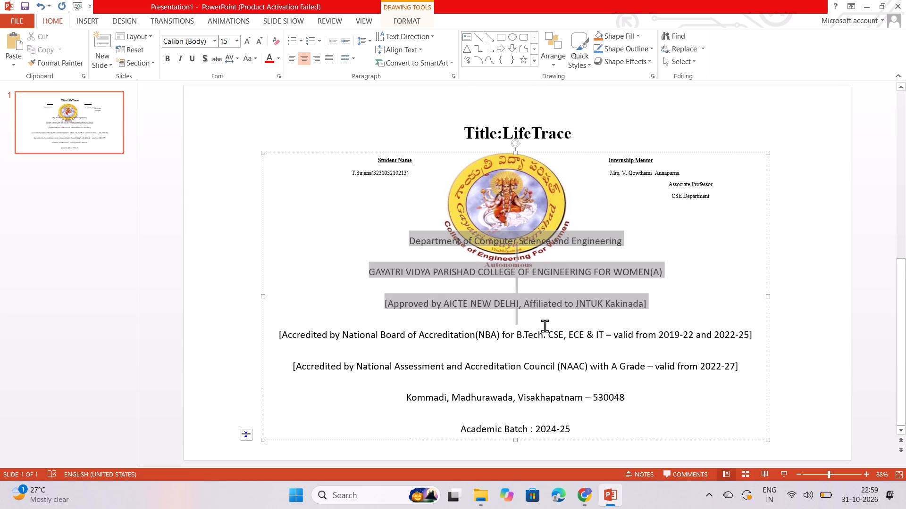
{"action": "left_click_drag", "start_coordinate": [545, 326], "coordinate": [568, 428]}
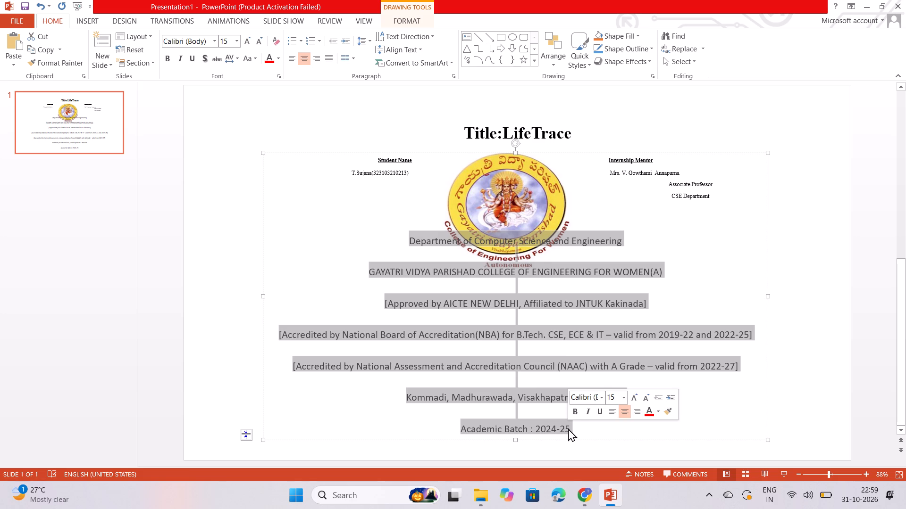
{"action": "left_click", "coordinate": [216, 43]}
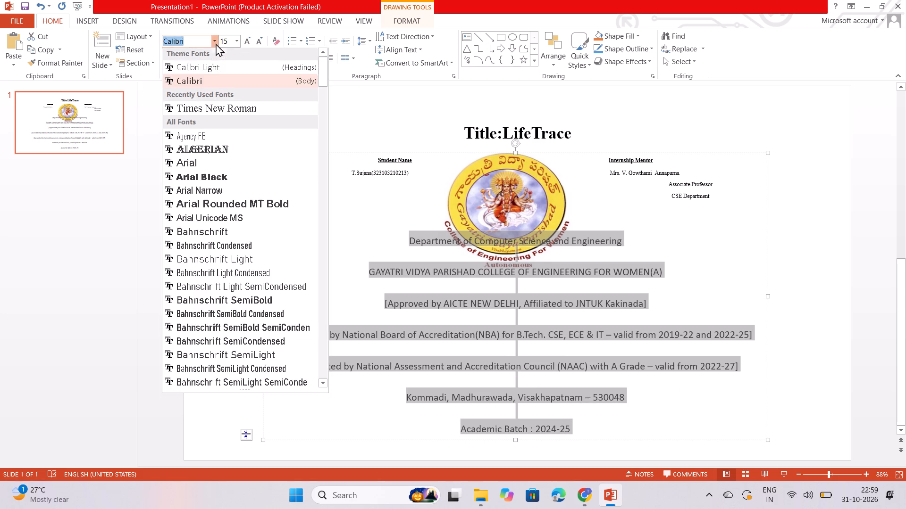
{"action": "left_click", "coordinate": [212, 107]}
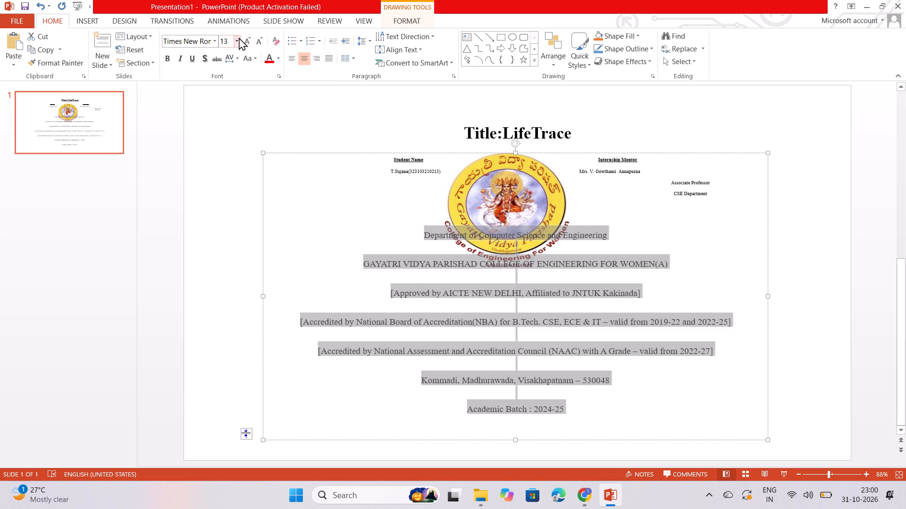
{"action": "left_click", "coordinate": [233, 43]}
{"action": "left_click", "coordinate": [237, 42]}
{"action": "left_click", "coordinate": [223, 108]}
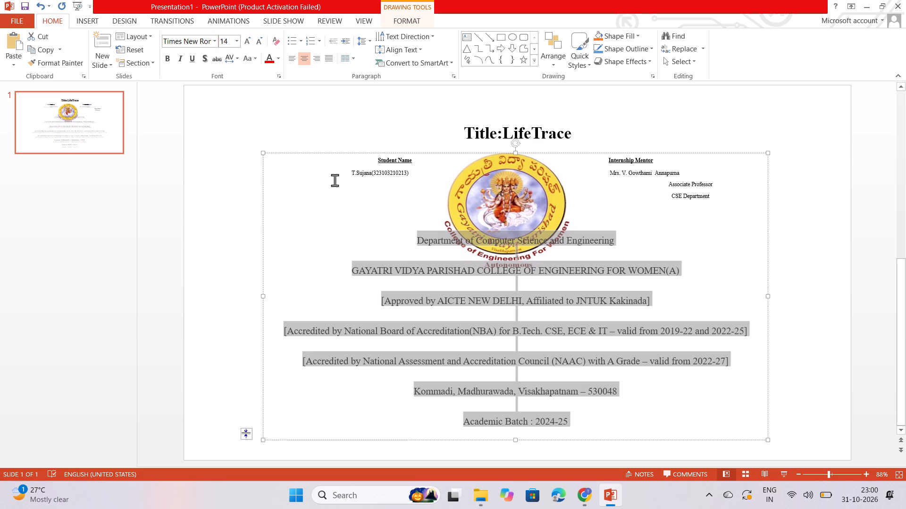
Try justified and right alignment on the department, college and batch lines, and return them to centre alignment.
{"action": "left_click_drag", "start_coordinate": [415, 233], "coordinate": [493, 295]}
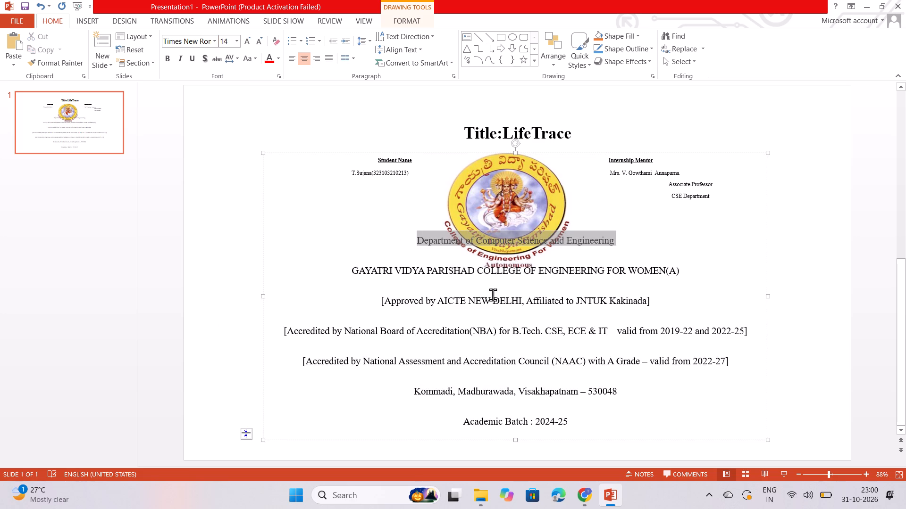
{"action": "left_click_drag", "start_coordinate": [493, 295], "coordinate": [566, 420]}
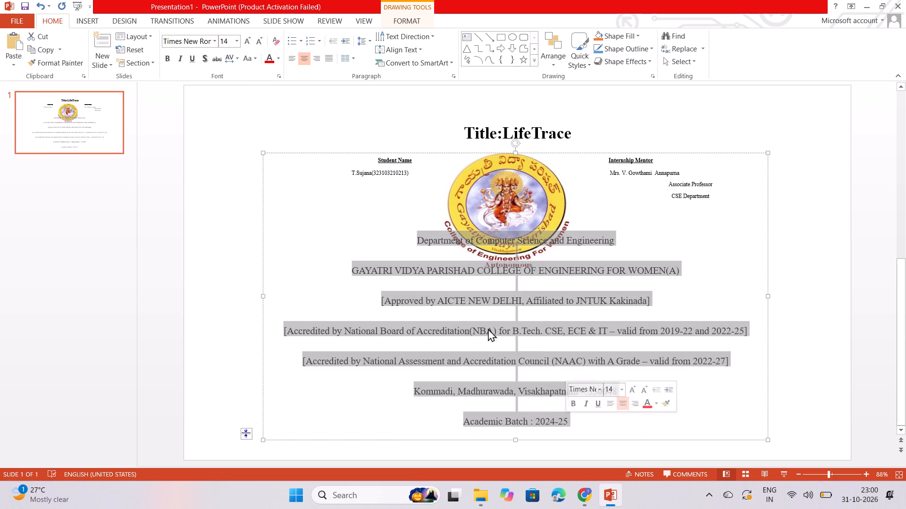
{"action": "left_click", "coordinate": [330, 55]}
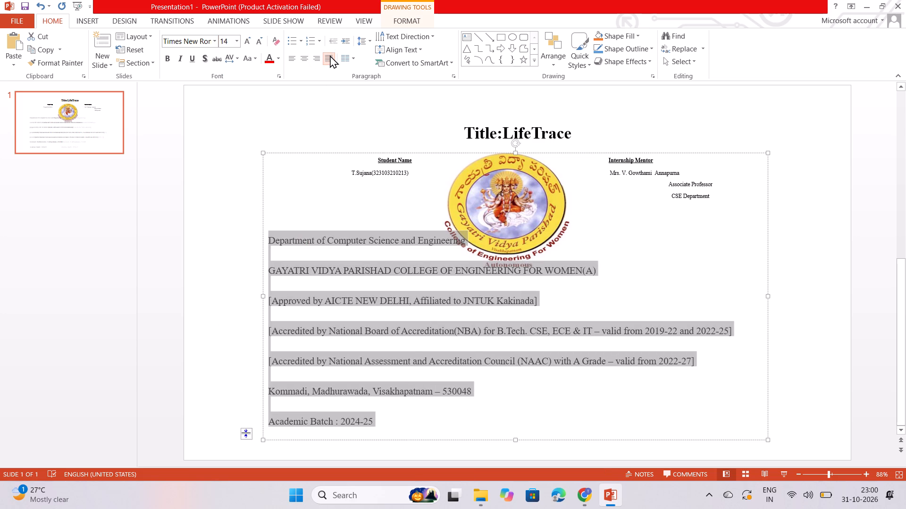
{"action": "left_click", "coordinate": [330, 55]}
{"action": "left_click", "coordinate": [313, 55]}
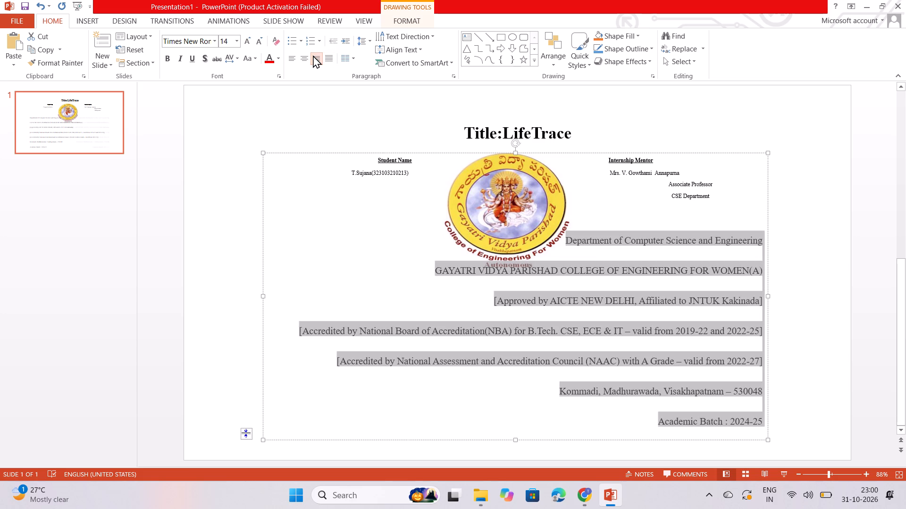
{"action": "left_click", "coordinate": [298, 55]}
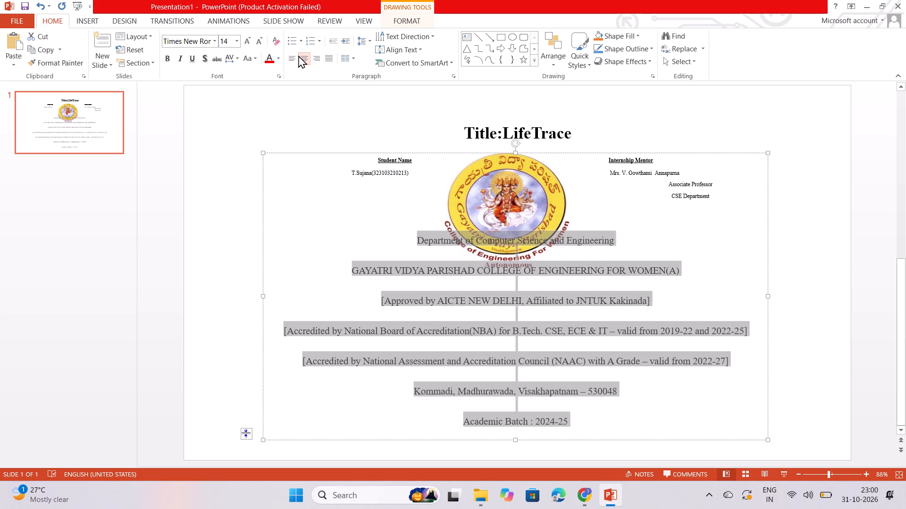
Apply font size 12 to the department, college, accreditation, address and batch lines again.
{"action": "left_click", "coordinate": [234, 40]}
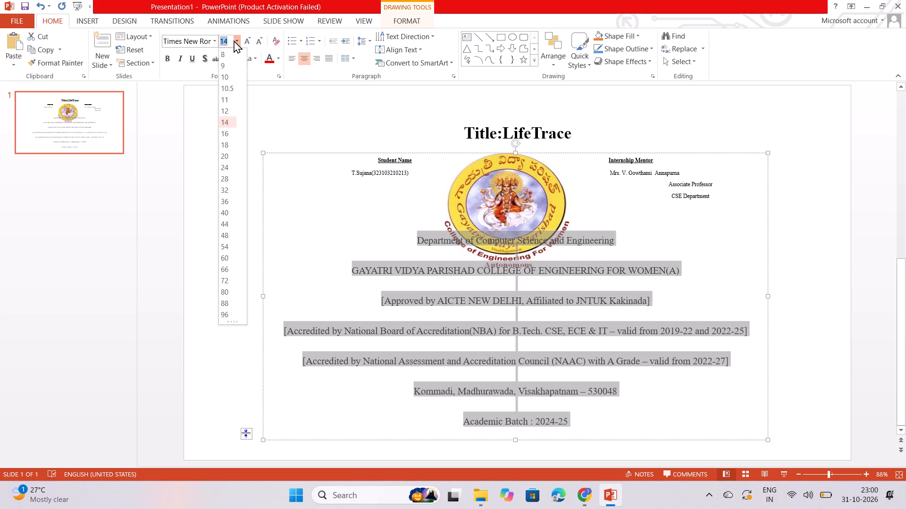
{"action": "left_click", "coordinate": [226, 108]}
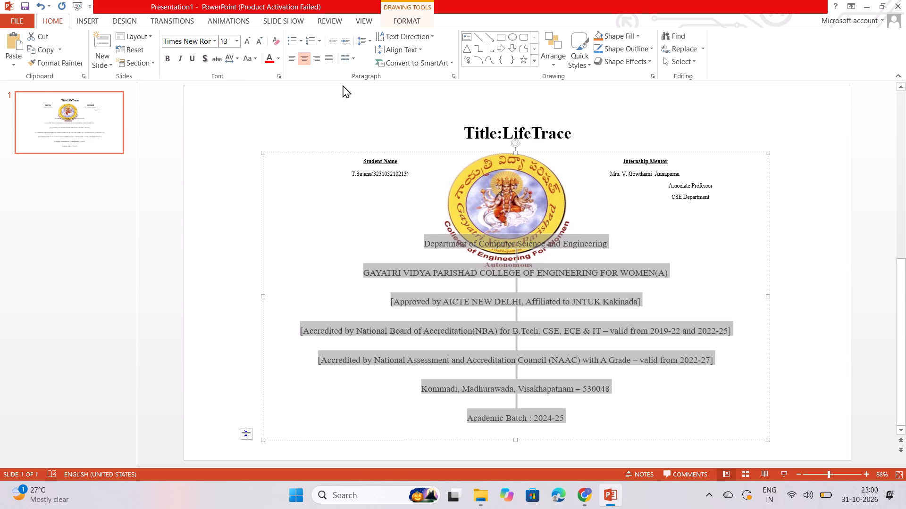
Increase the list level of the department, college, accreditation, address and batch lines by one.
{"action": "left_click", "coordinate": [353, 59]}
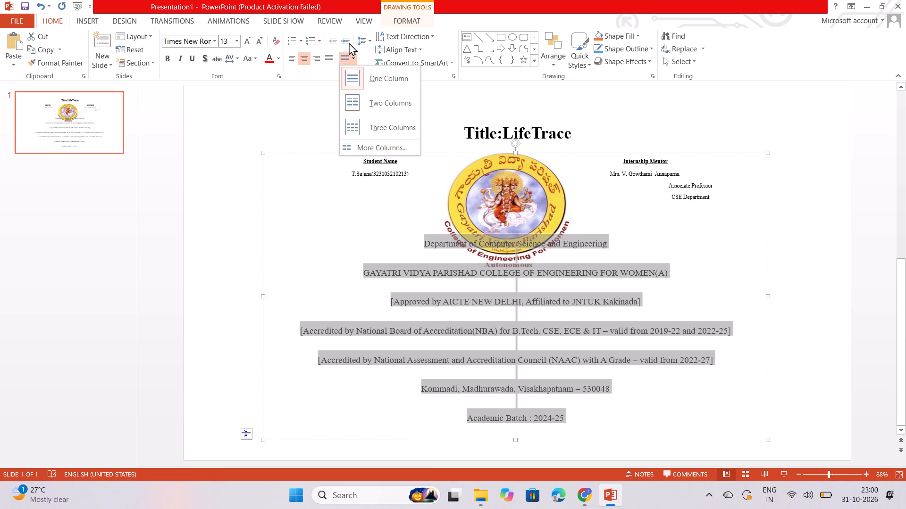
{"action": "left_click", "coordinate": [347, 41]}
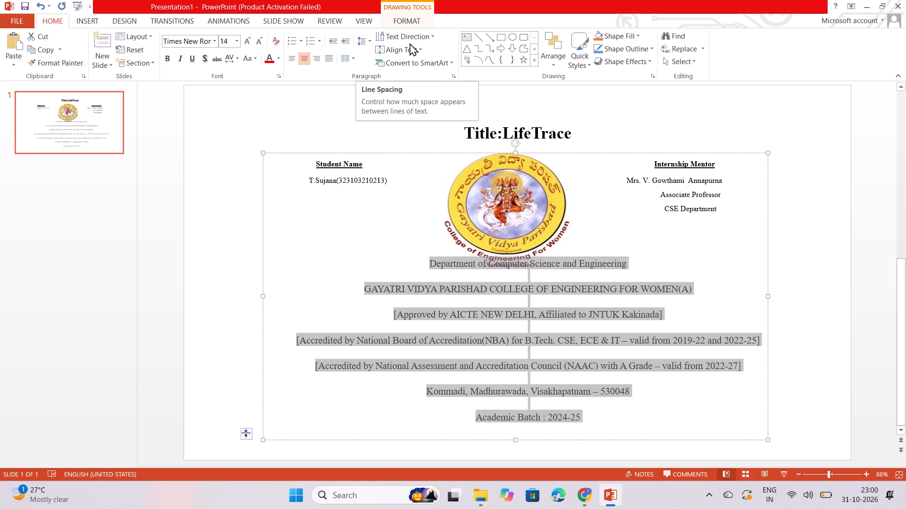
{"action": "left_click", "coordinate": [398, 126]}
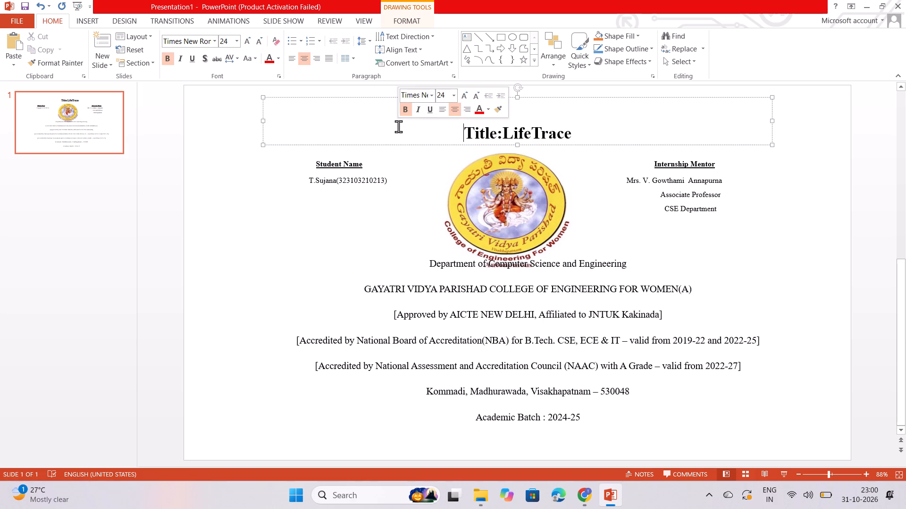
{"action": "left_click_drag", "start_coordinate": [428, 261], "coordinate": [455, 278]}
{"action": "left_click", "coordinate": [492, 201]}
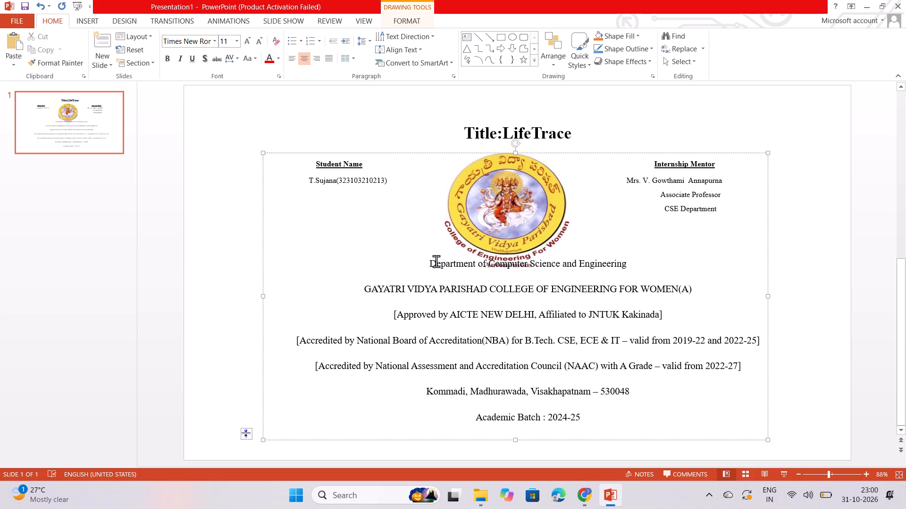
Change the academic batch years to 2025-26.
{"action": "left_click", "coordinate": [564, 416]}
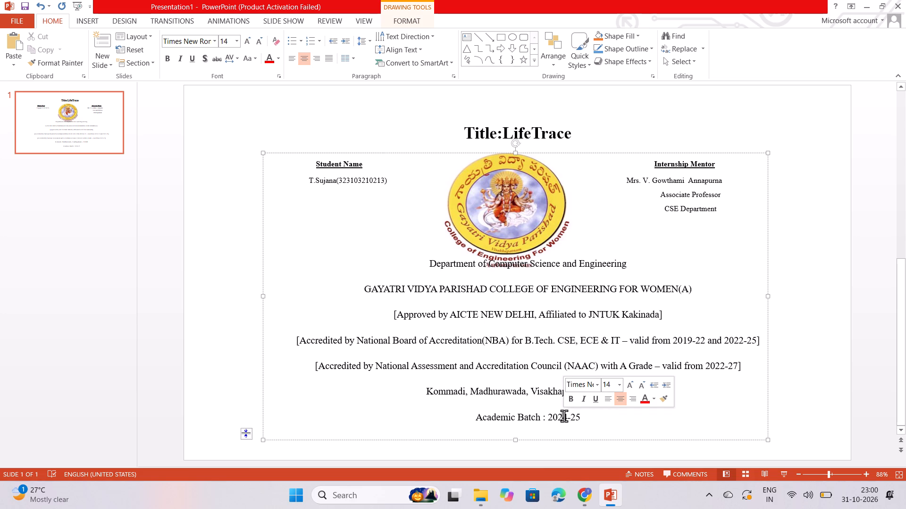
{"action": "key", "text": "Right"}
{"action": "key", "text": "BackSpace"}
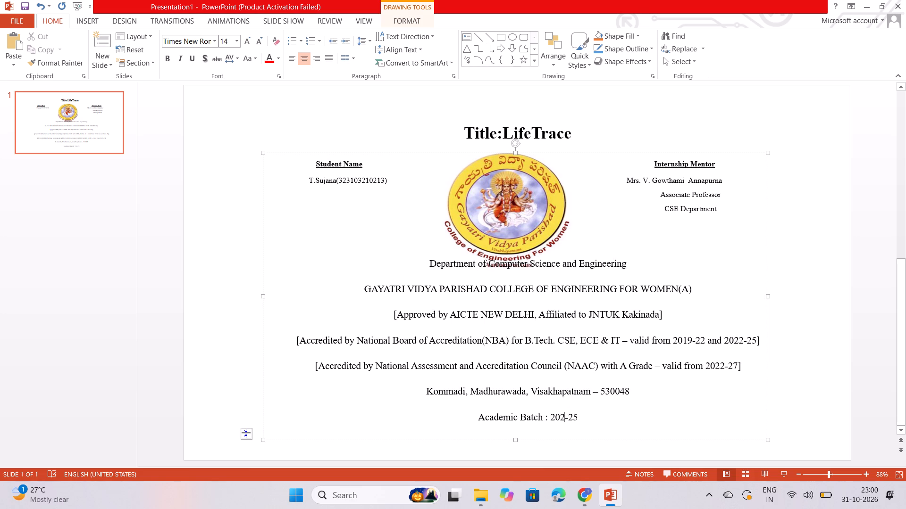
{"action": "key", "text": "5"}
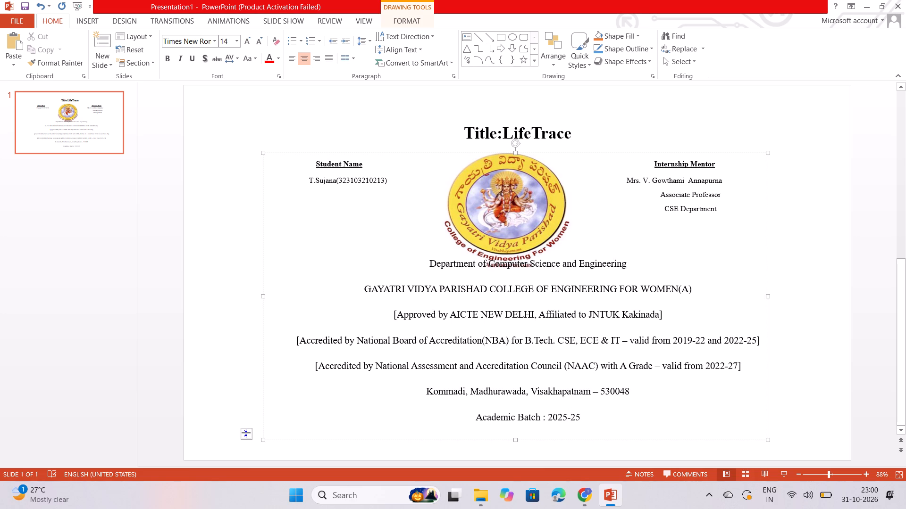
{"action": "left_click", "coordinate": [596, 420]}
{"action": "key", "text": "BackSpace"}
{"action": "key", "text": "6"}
Change the academic batch years to 2026-27.
{"action": "left_click", "coordinate": [567, 417]}
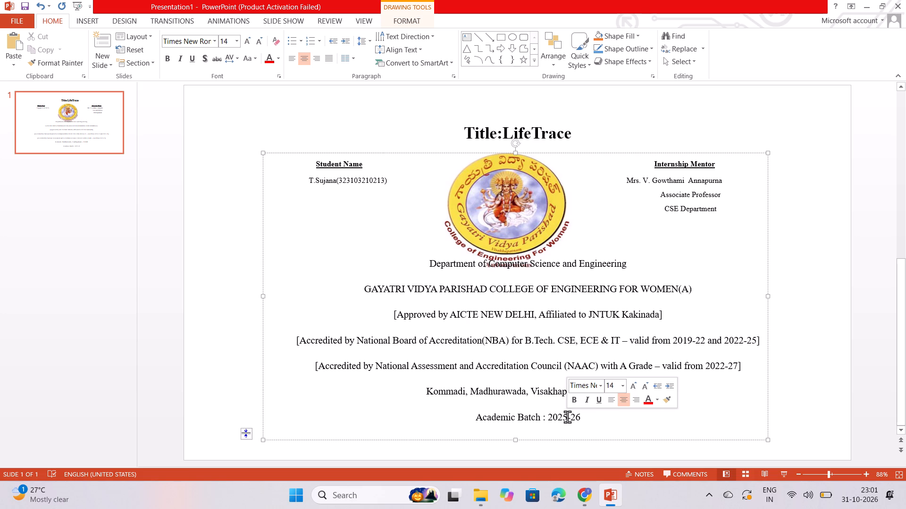
{"action": "key", "text": "BackSpace"}
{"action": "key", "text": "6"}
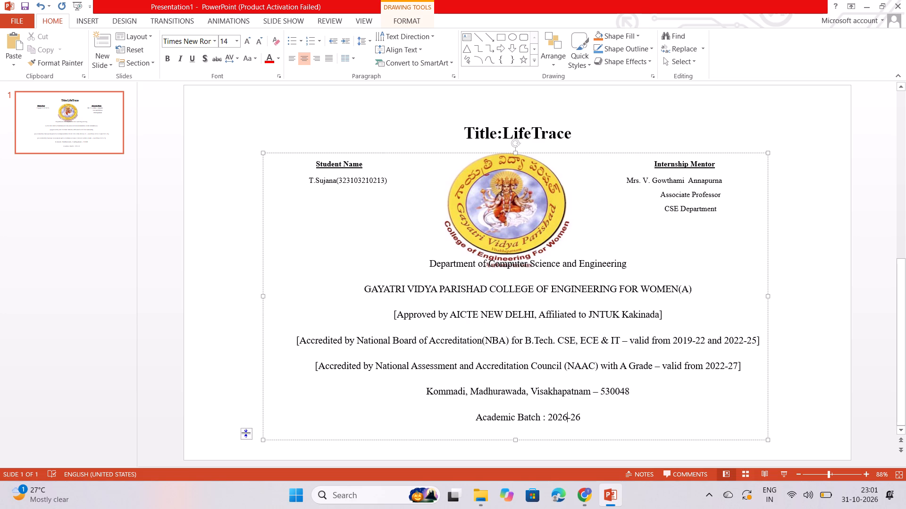
{"action": "left_click", "coordinate": [595, 418]}
{"action": "key", "text": "BackSpace"}
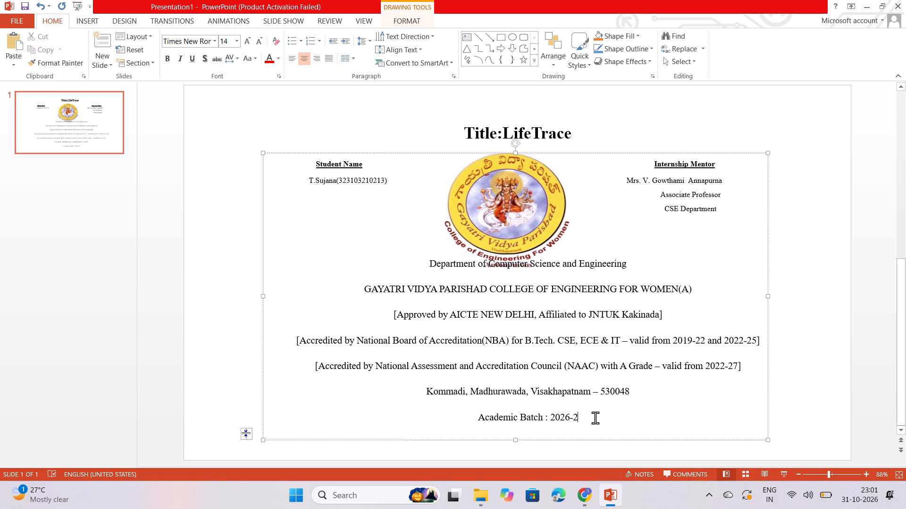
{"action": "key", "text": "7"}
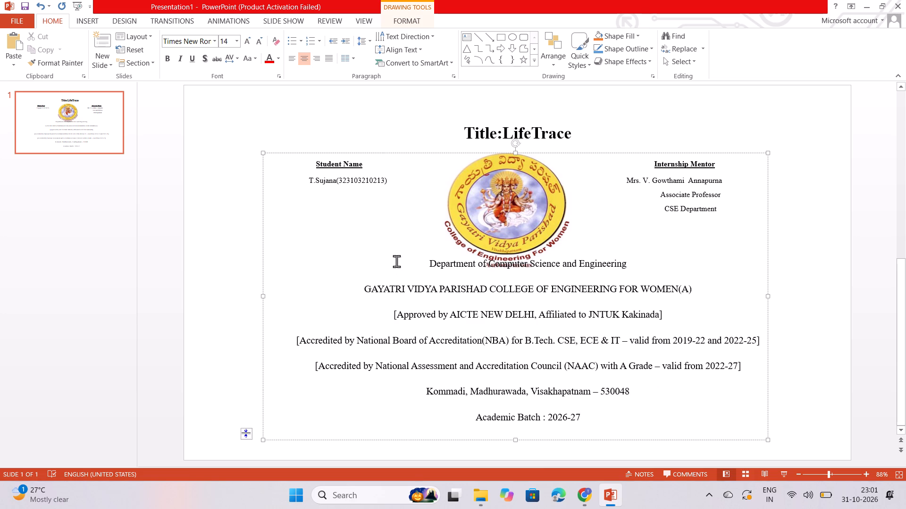
Set the line spacing of the lines from the department name through the academic batch to 1.0.
{"action": "left_click_drag", "start_coordinate": [428, 265], "coordinate": [591, 429]}
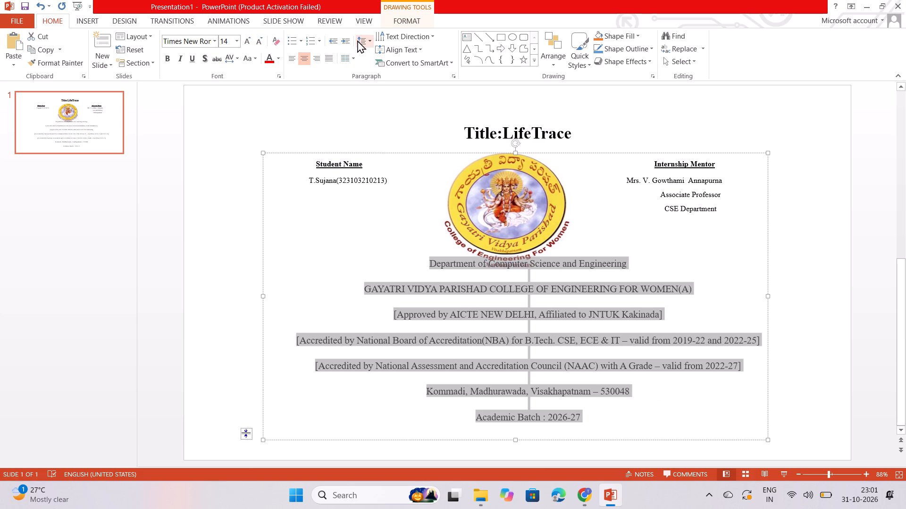
{"action": "left_click", "coordinate": [357, 40]}
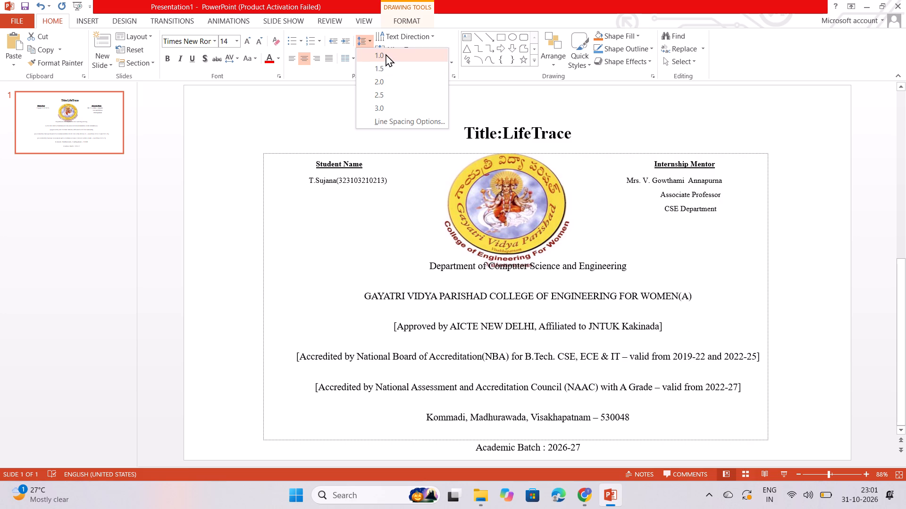
{"action": "left_click", "coordinate": [386, 54]}
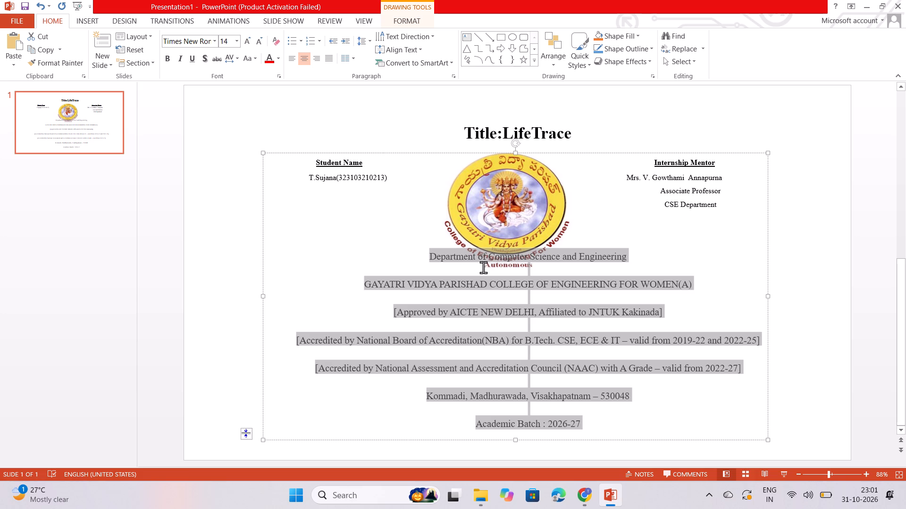
{"action": "left_click", "coordinate": [446, 266]}
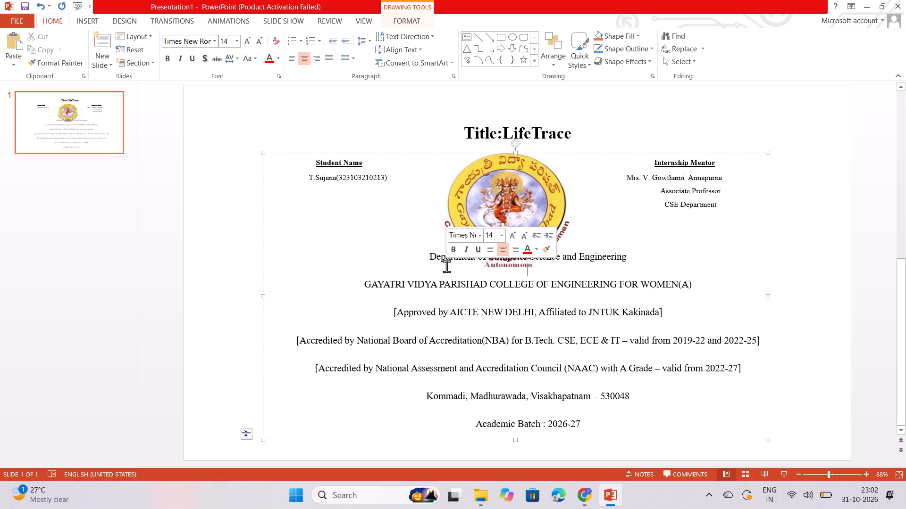
Delete the lines from the department name through the college address, including the leftover character, keeping the academic batch line.
{"action": "left_click_drag", "start_coordinate": [430, 259], "coordinate": [546, 388]}
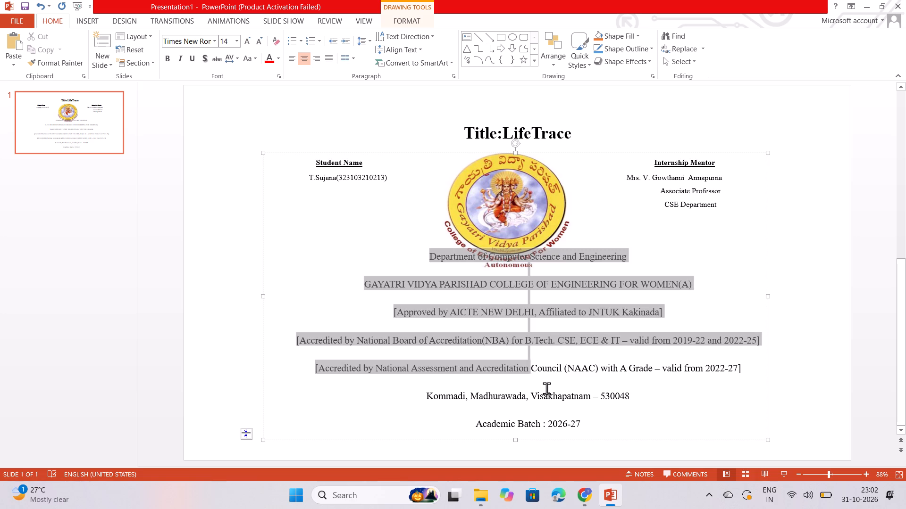
{"action": "left_click_drag", "start_coordinate": [546, 388], "coordinate": [626, 394]}
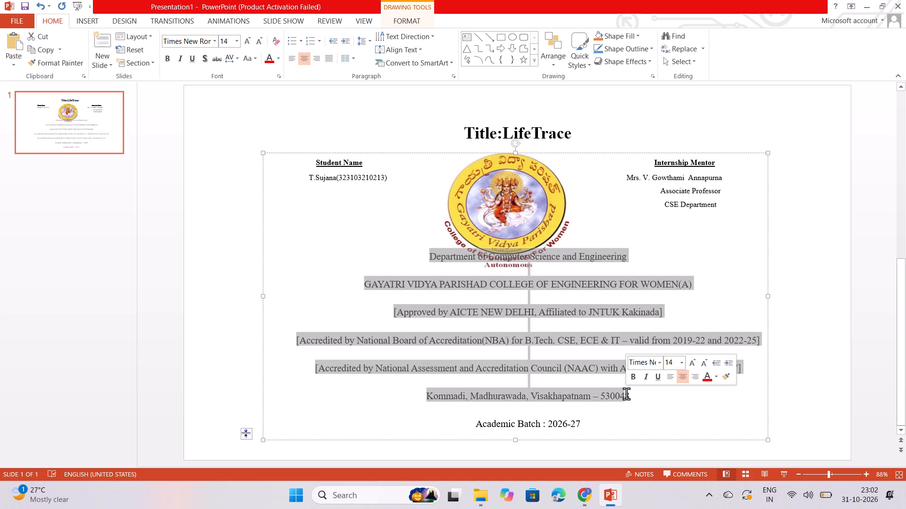
{"action": "key", "text": "BackSpace"}
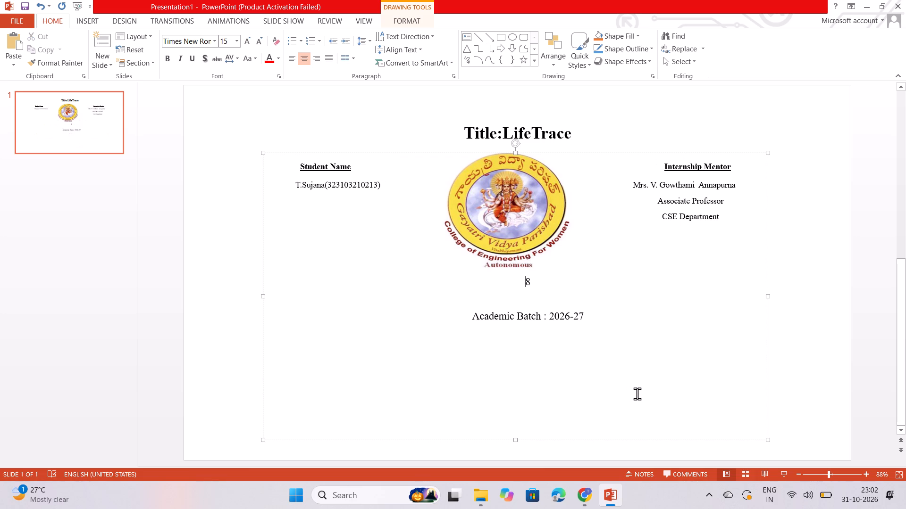
{"action": "key", "text": "BackSpace"}
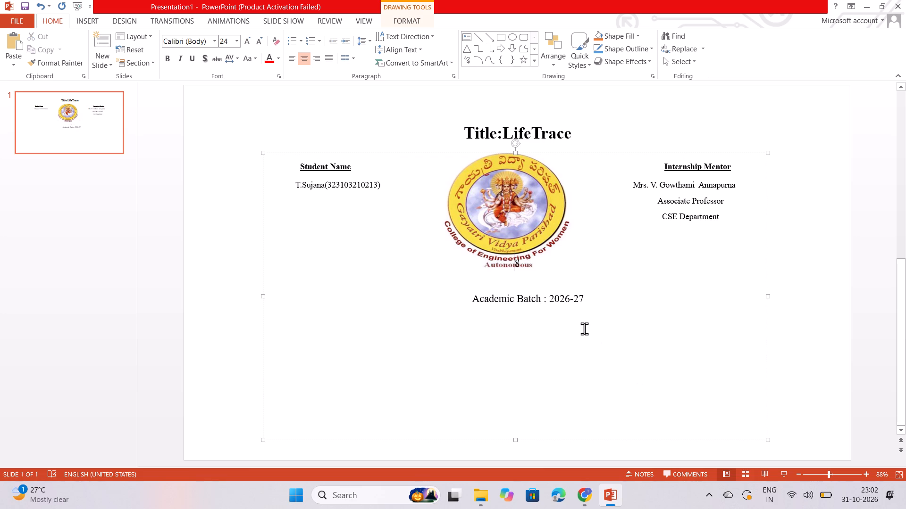
{"action": "left_click", "coordinate": [521, 259]}
{"action": "key", "text": "BackSpace"}
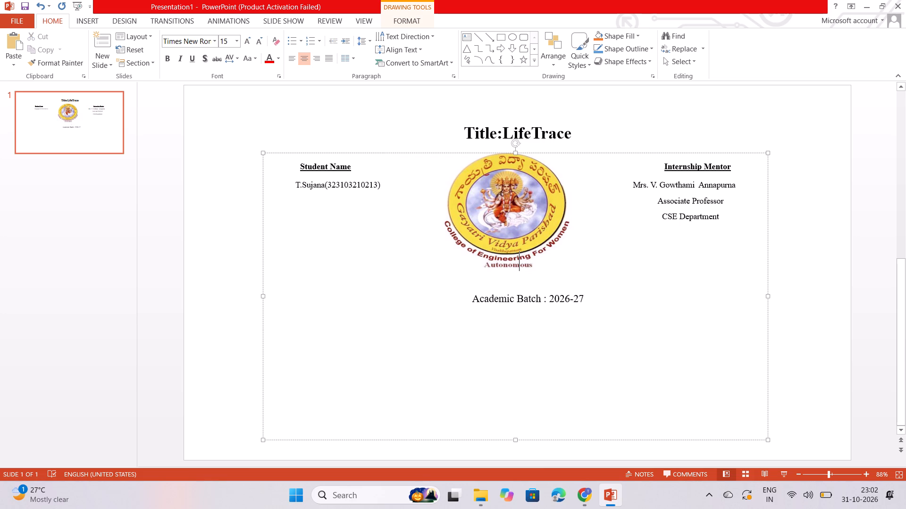
Insert two line breaks above the academic batch line to move the text position below the emblem.
{"action": "key", "text": "Return"}
{"action": "key", "text": "Return"}
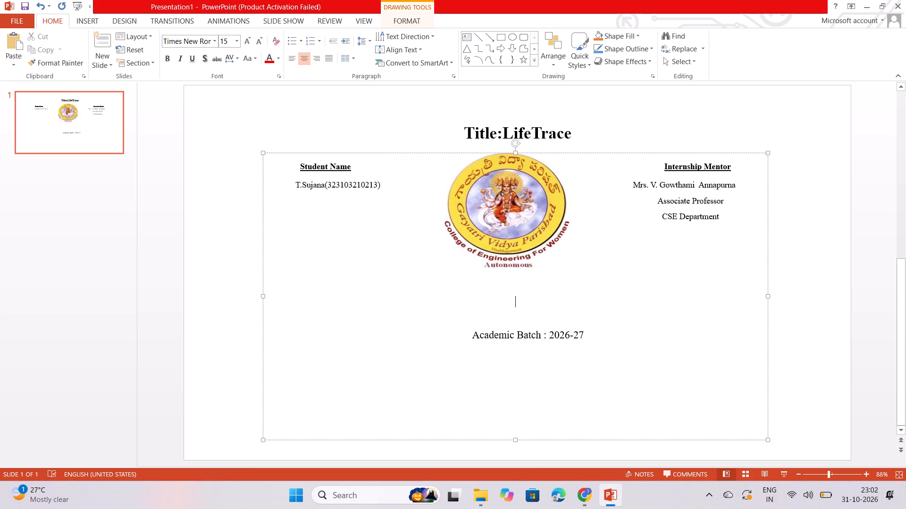
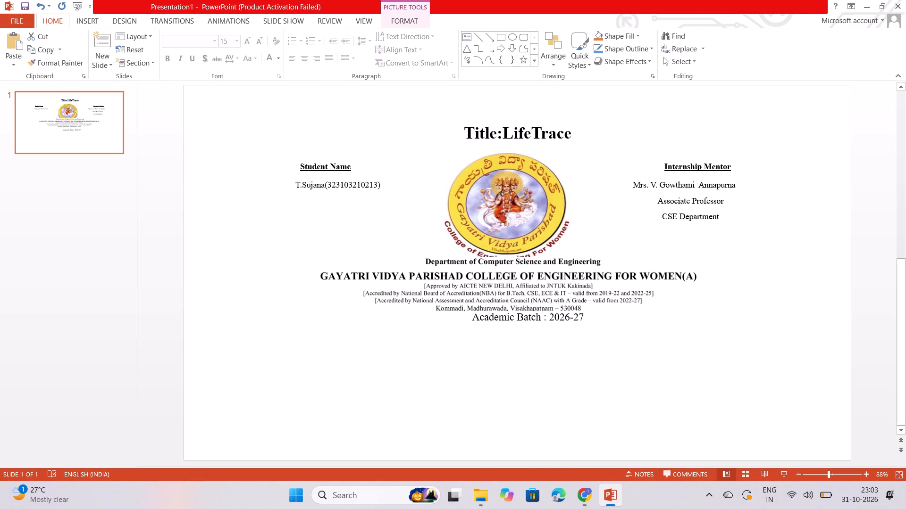
Delete the Academic Batch line below the college address.
{"action": "left_click_drag", "start_coordinate": [507, 283], "coordinate": [507, 282]}
{"action": "left_click_drag", "start_coordinate": [518, 317], "coordinate": [518, 330]}
{"action": "left_click", "coordinate": [518, 330]}
{"action": "left_click", "coordinate": [613, 347]}
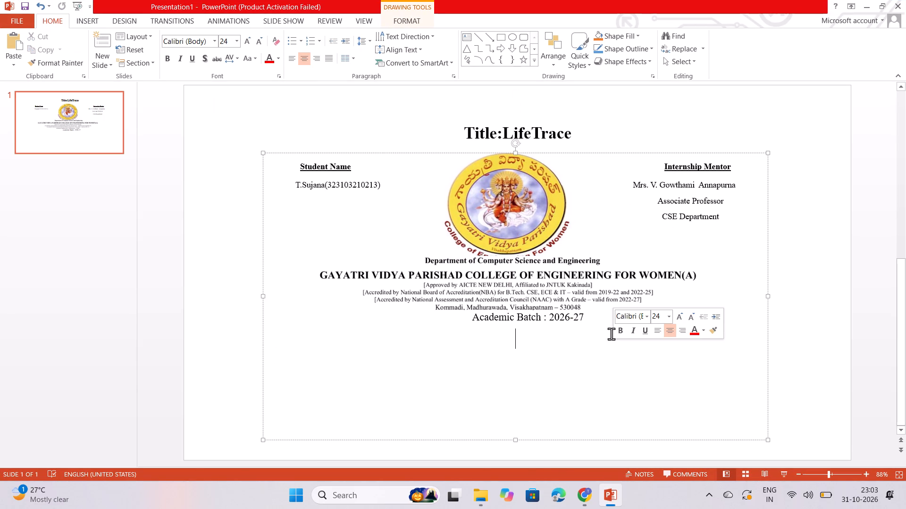
{"action": "left_click_drag", "start_coordinate": [593, 323], "coordinate": [479, 311]}
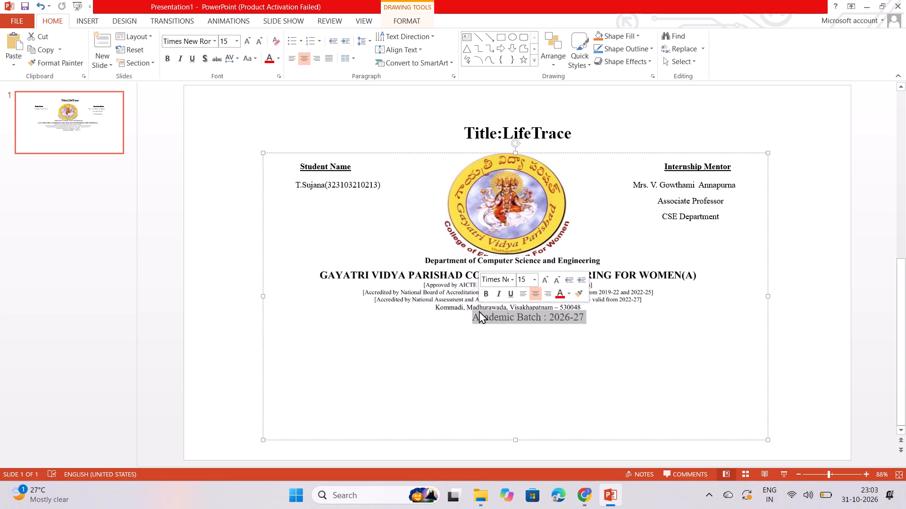
{"action": "key", "text": "BackSpace"}
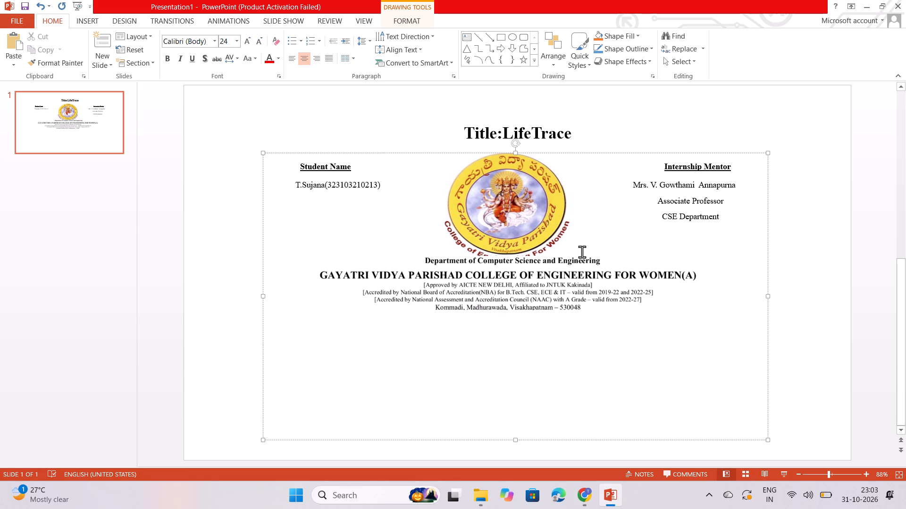
Move the department and college details picture down and slightly left, just below the emblem's Autonomous caption.
{"action": "left_click_drag", "start_coordinate": [536, 277], "coordinate": [526, 290]}
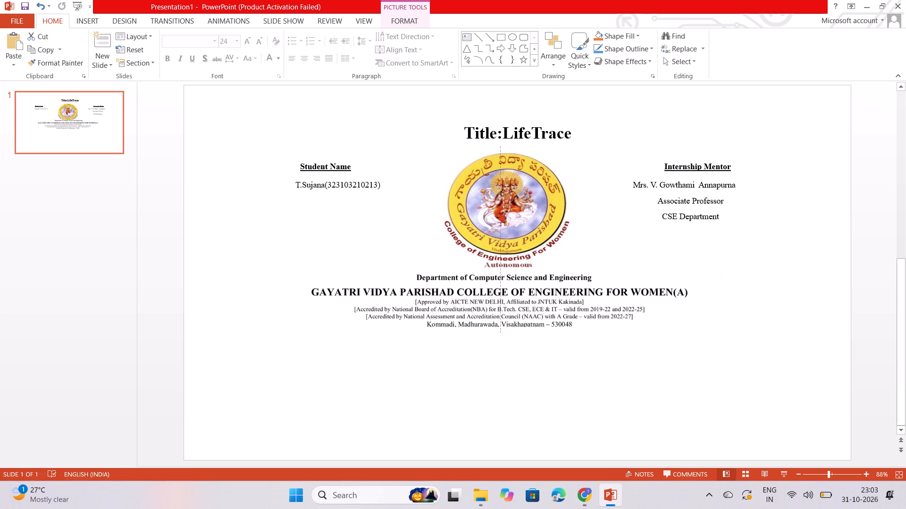
{"action": "left_click_drag", "start_coordinate": [526, 290], "coordinate": [520, 298]}
Lower the top edge of the text box holding the student and mentor details slightly, shifting its lines down beside the emblem.
{"action": "left_click", "coordinate": [545, 397]}
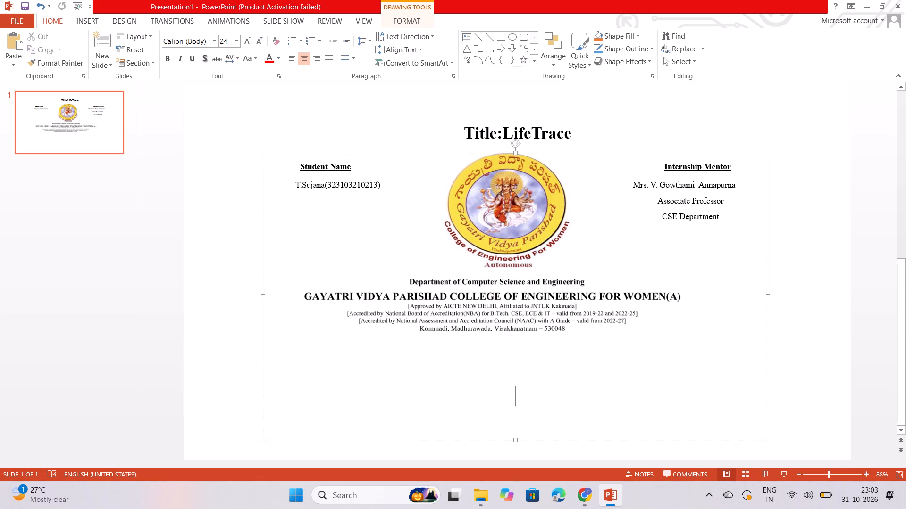
{"action": "left_click_drag", "start_coordinate": [515, 153], "coordinate": [513, 163]}
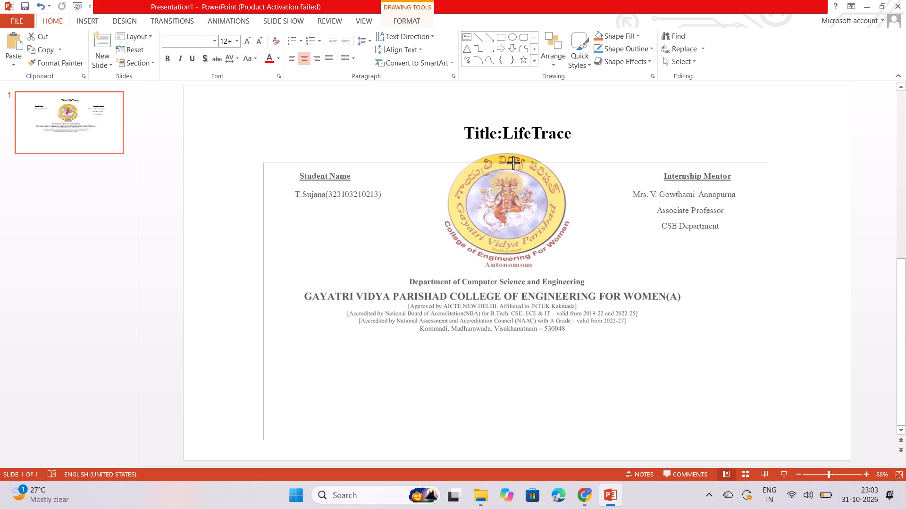
{"action": "left_click_drag", "start_coordinate": [513, 163], "coordinate": [513, 162]}
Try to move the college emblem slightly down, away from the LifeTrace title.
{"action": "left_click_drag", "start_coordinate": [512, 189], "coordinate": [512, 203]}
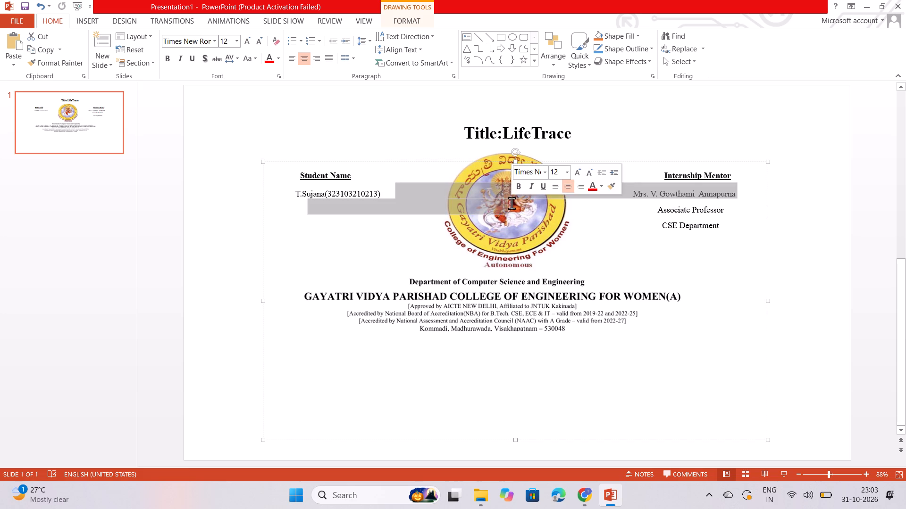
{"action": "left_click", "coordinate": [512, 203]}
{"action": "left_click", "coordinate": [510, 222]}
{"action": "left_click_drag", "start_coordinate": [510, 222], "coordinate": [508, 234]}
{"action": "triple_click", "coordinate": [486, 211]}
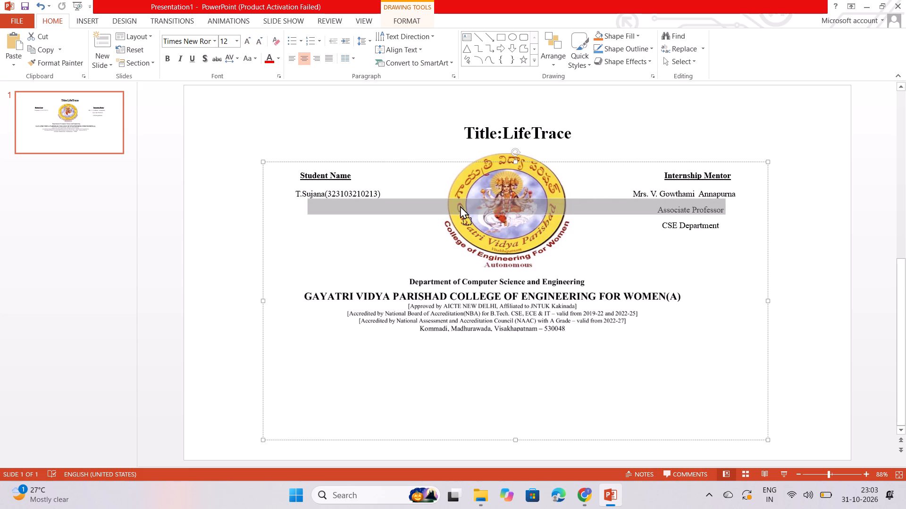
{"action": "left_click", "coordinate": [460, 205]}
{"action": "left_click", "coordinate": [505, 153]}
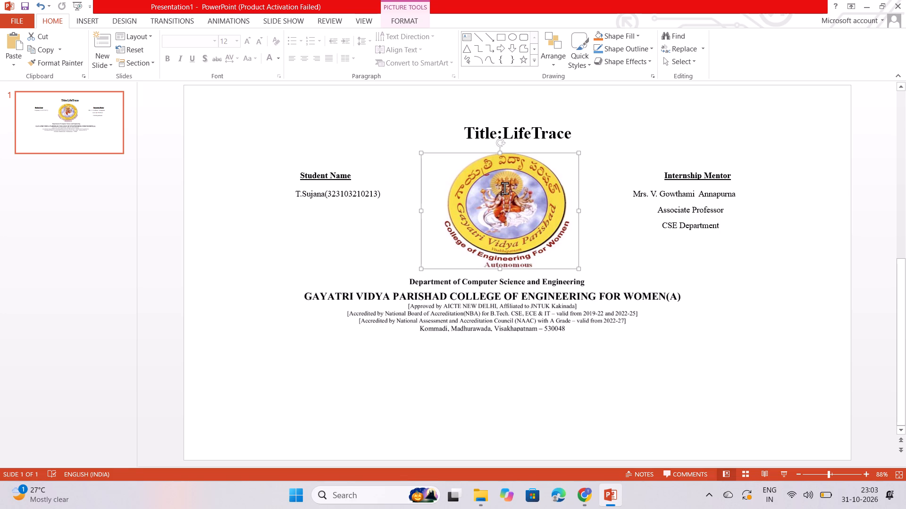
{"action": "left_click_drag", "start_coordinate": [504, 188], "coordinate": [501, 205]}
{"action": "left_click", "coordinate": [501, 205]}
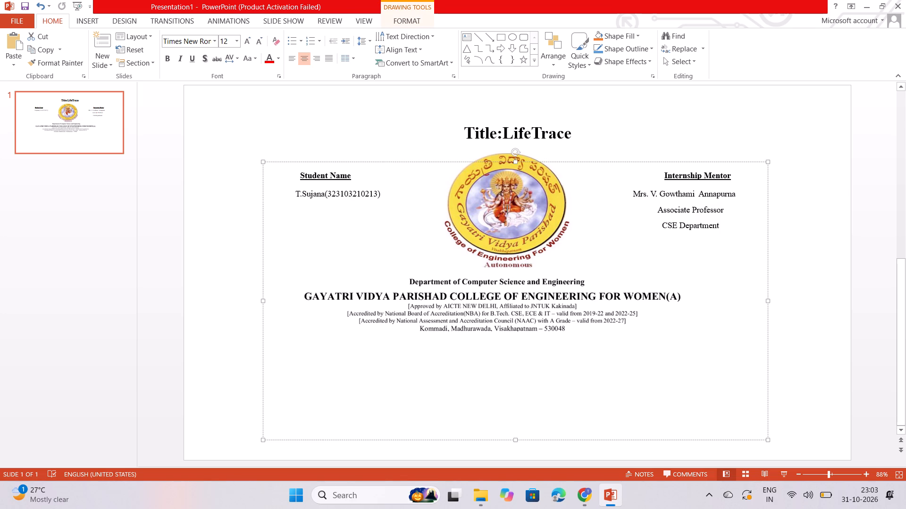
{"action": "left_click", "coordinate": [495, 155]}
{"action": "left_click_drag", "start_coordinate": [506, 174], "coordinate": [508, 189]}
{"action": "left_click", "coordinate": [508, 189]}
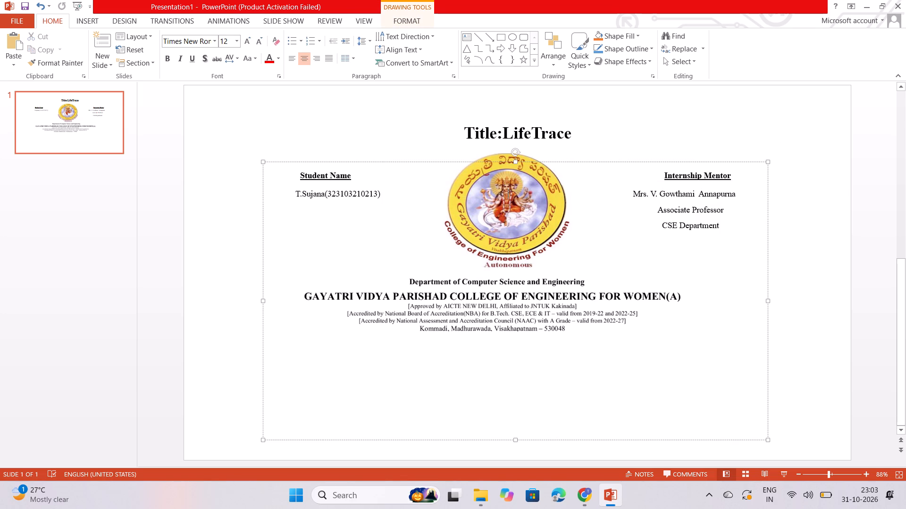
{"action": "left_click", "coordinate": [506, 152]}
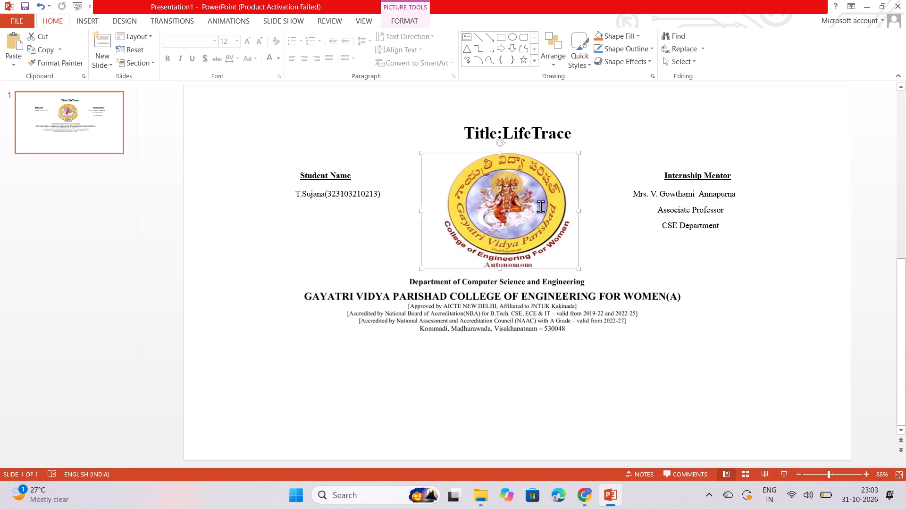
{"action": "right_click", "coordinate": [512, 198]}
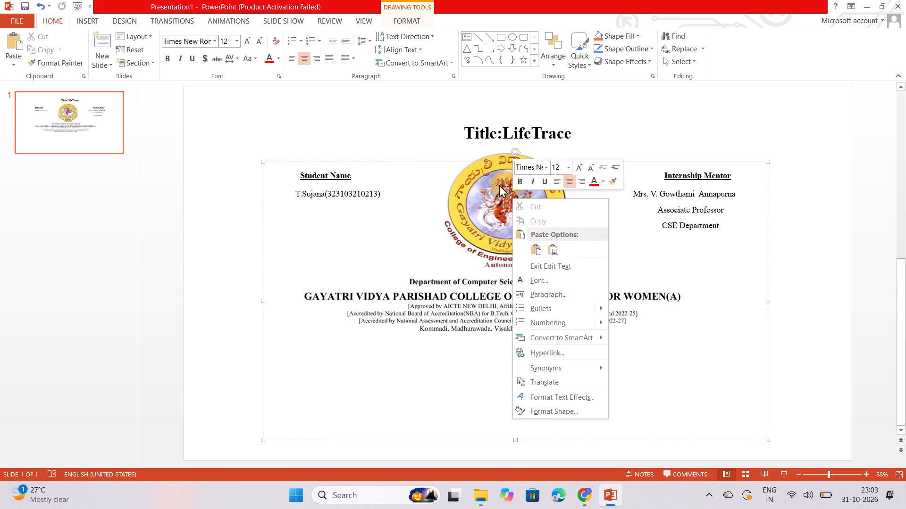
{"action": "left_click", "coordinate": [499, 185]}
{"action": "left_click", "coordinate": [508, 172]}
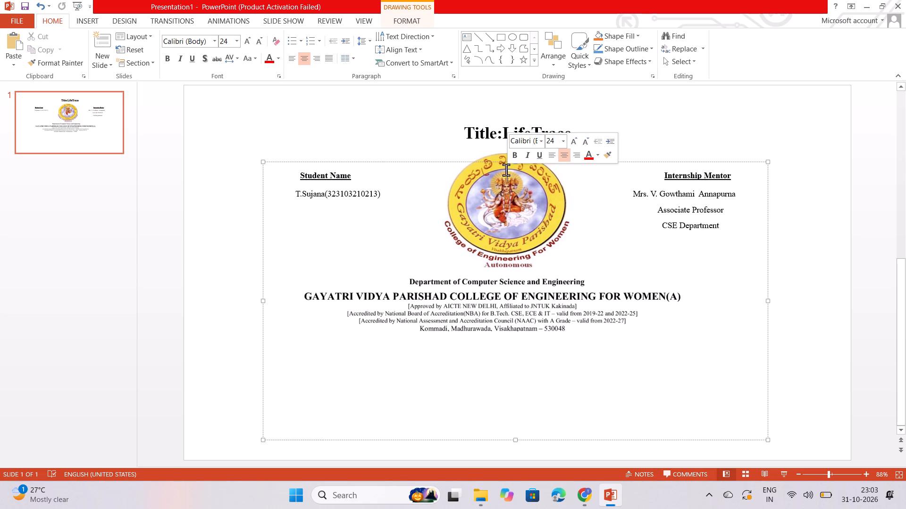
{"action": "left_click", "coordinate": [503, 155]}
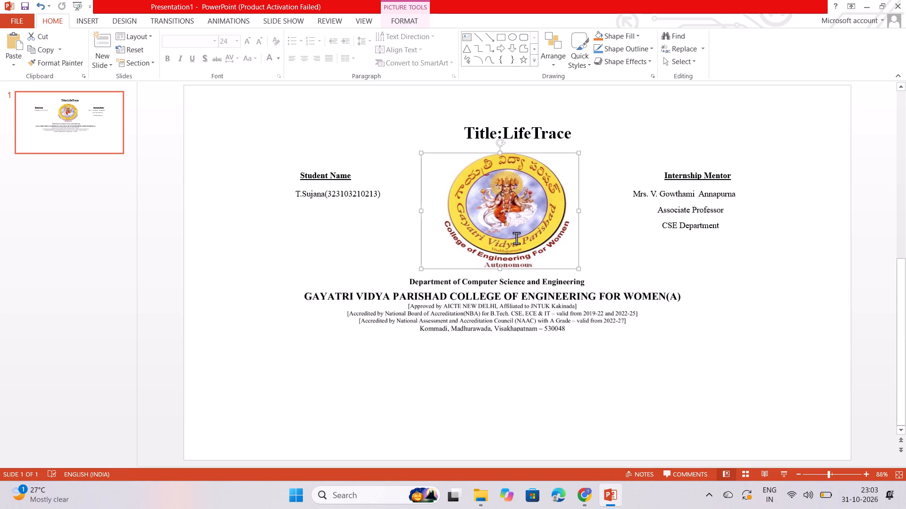
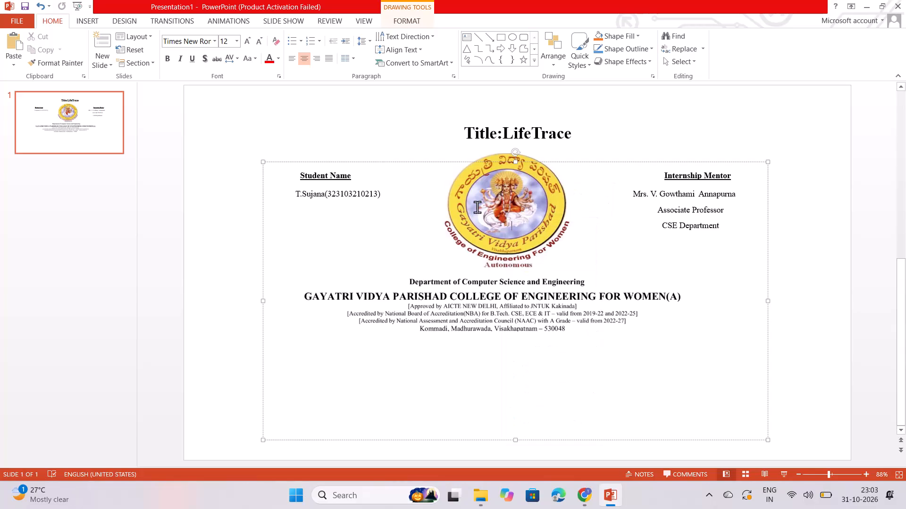
Make the department and college details picture taller, with its top just below the emblem's Autonomous caption, and shift it slightly right to centre it.
{"action": "left_click_drag", "start_coordinate": [510, 310], "coordinate": [512, 318]}
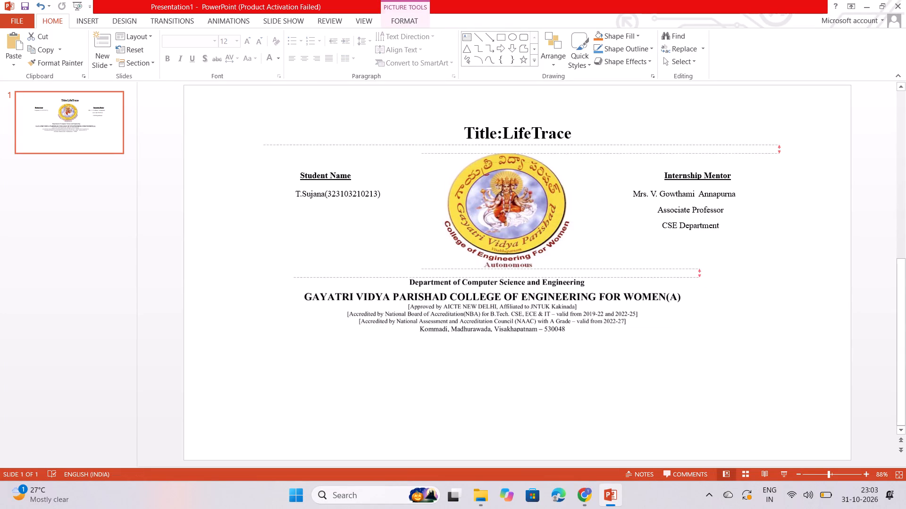
{"action": "left_click_drag", "start_coordinate": [512, 318], "coordinate": [513, 330]}
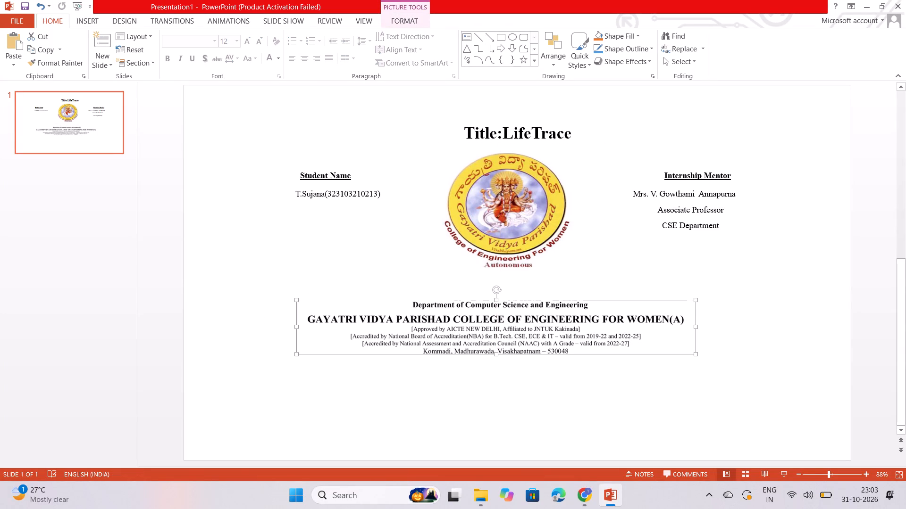
{"action": "left_click_drag", "start_coordinate": [495, 301], "coordinate": [501, 270]}
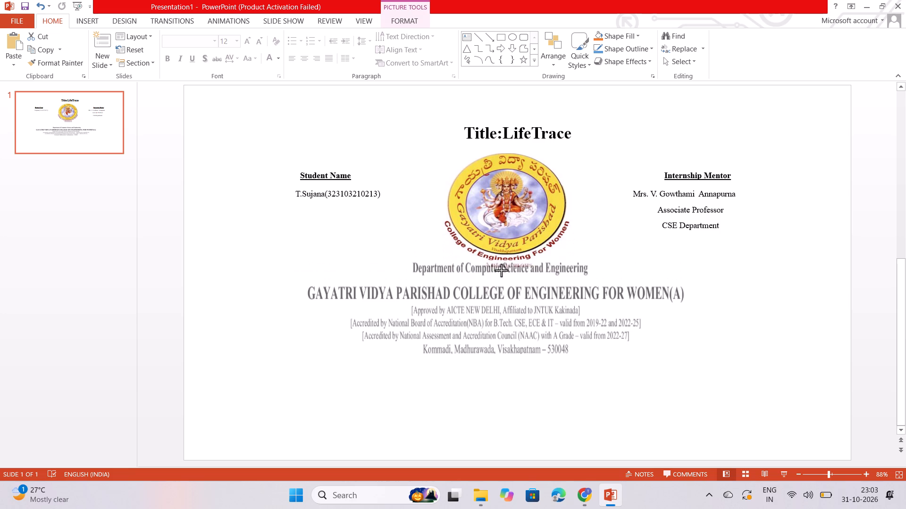
{"action": "left_click_drag", "start_coordinate": [501, 270], "coordinate": [502, 275]}
{"action": "left_click_drag", "start_coordinate": [531, 318], "coordinate": [549, 316]}
{"action": "left_click", "coordinate": [549, 316]}
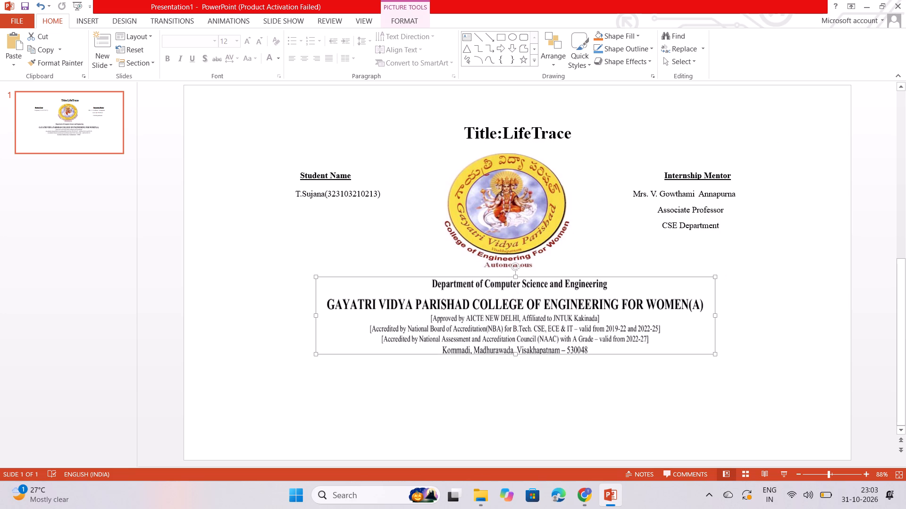
Widen the department and college details picture on both sides, keeping it centred beneath the emblem.
{"action": "left_click_drag", "start_coordinate": [716, 315], "coordinate": [746, 312]}
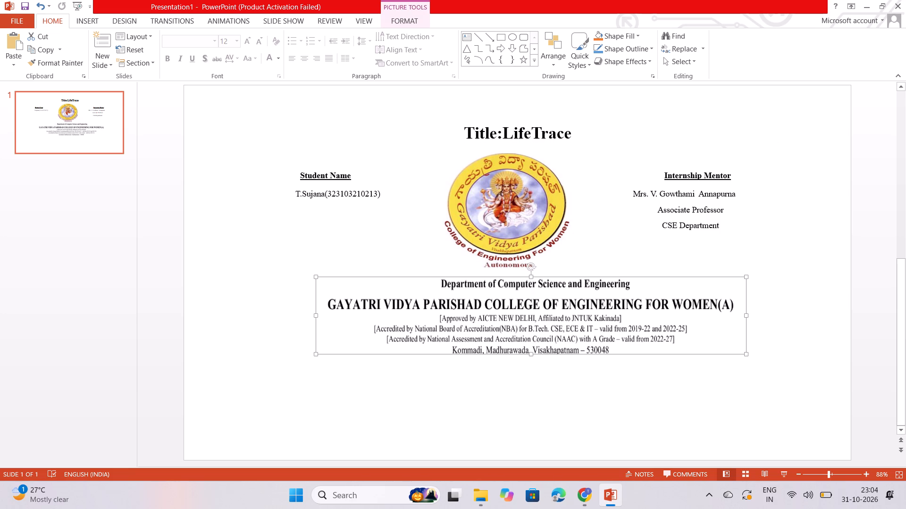
{"action": "left_click", "coordinate": [314, 316]}
{"action": "left_click_drag", "start_coordinate": [314, 316], "coordinate": [294, 315]}
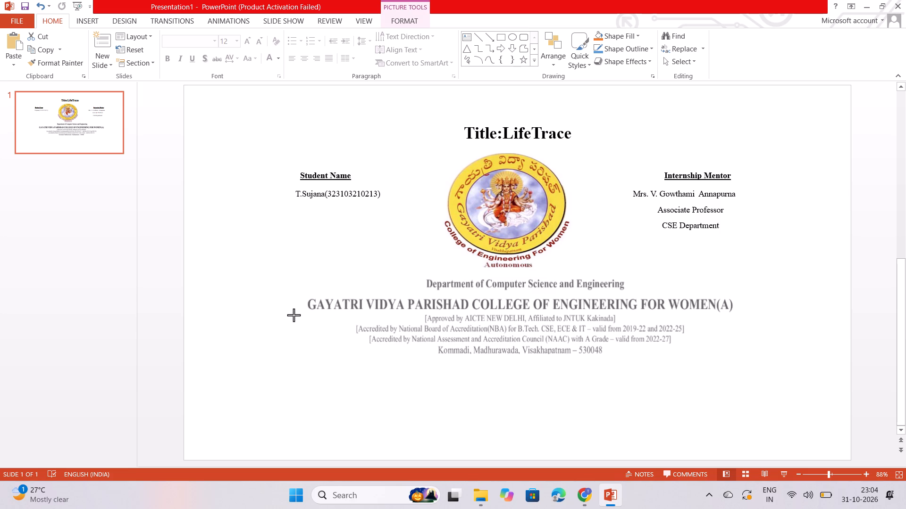
{"action": "left_click_drag", "start_coordinate": [294, 315], "coordinate": [285, 309]}
{"action": "left_click", "coordinate": [423, 397]}
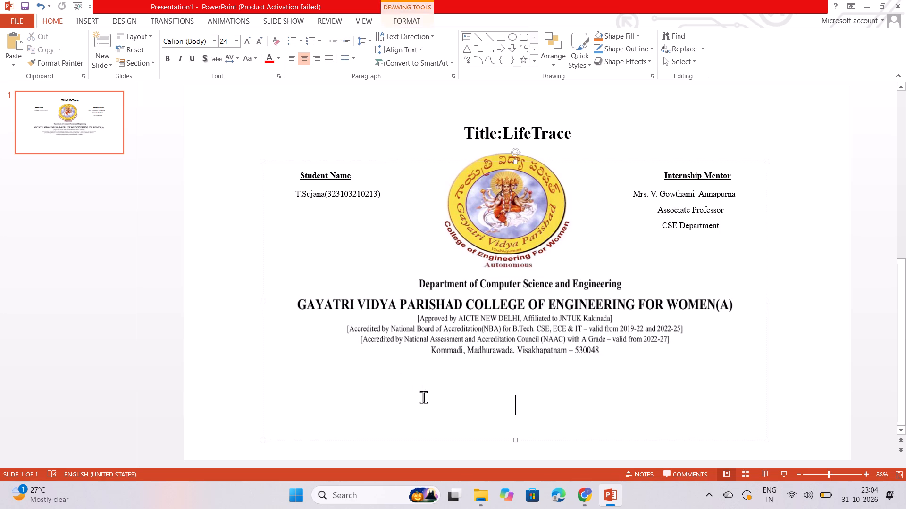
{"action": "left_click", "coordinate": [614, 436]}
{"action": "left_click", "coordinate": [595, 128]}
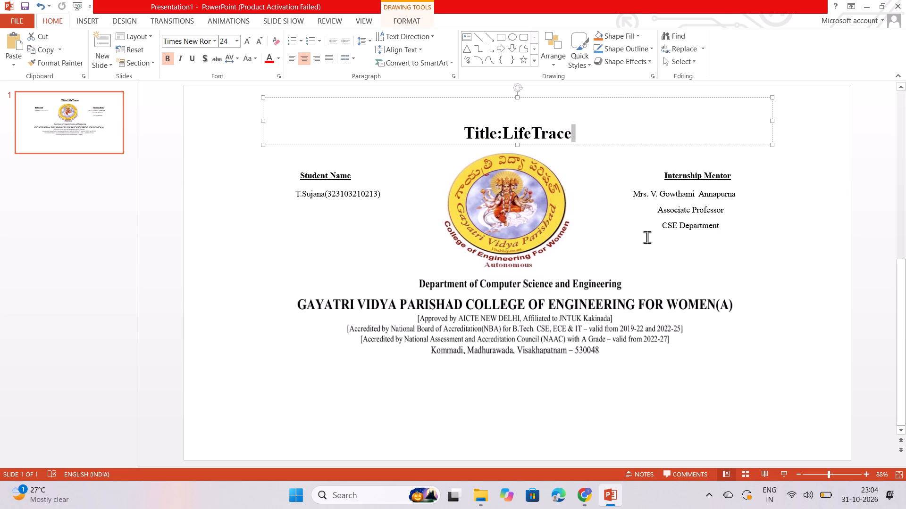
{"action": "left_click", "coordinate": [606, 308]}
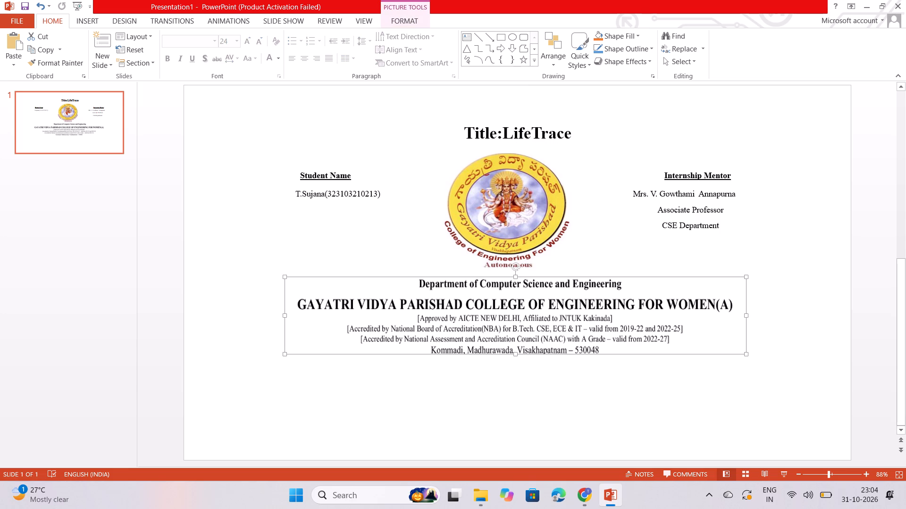
Replace the blank line below the college address in the student and mentor details text box.
{"action": "left_click", "coordinate": [569, 369]}
{"action": "key", "text": "BackSpace"}
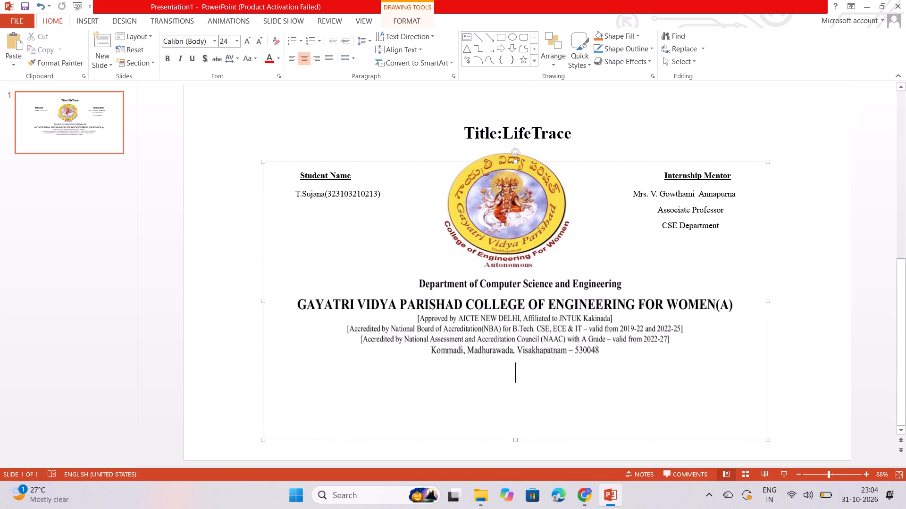
{"action": "key", "text": "Return"}
{"action": "key", "text": "s"}
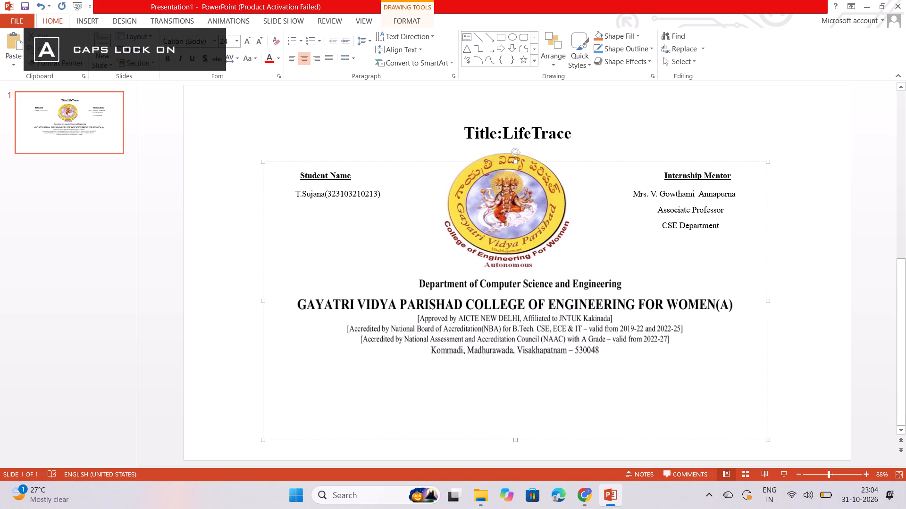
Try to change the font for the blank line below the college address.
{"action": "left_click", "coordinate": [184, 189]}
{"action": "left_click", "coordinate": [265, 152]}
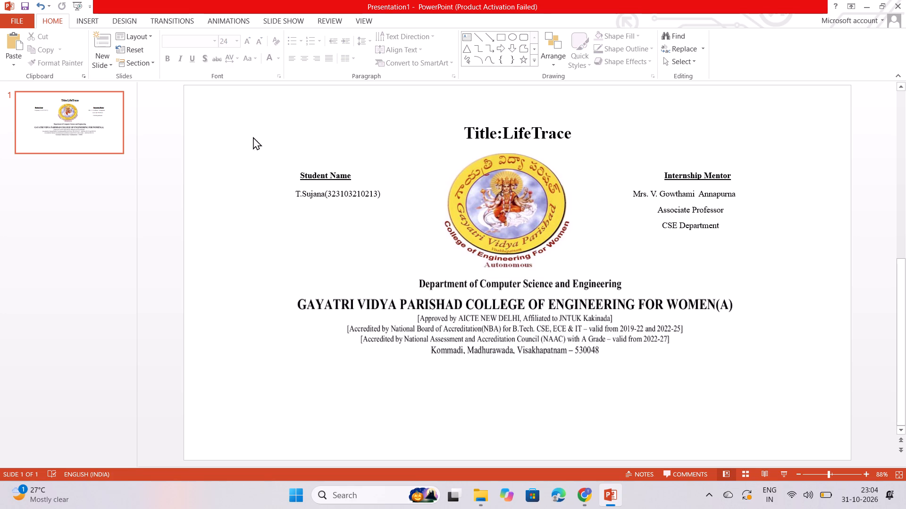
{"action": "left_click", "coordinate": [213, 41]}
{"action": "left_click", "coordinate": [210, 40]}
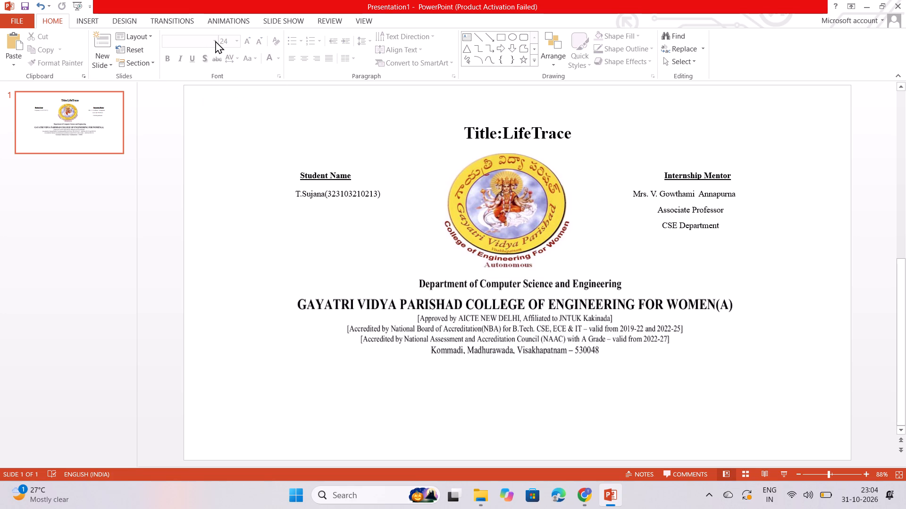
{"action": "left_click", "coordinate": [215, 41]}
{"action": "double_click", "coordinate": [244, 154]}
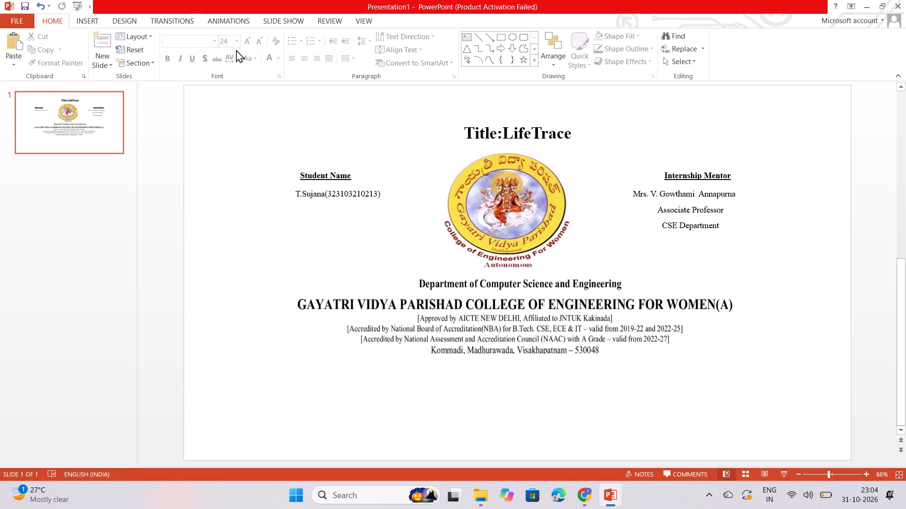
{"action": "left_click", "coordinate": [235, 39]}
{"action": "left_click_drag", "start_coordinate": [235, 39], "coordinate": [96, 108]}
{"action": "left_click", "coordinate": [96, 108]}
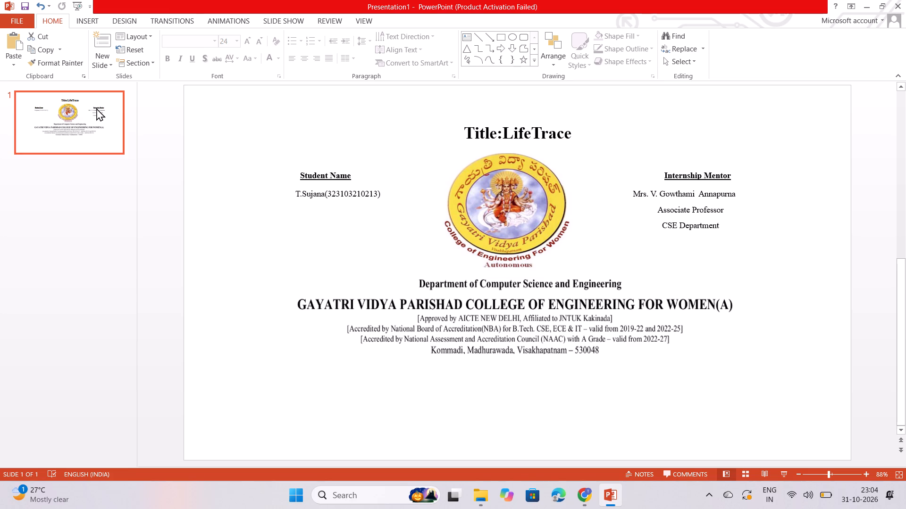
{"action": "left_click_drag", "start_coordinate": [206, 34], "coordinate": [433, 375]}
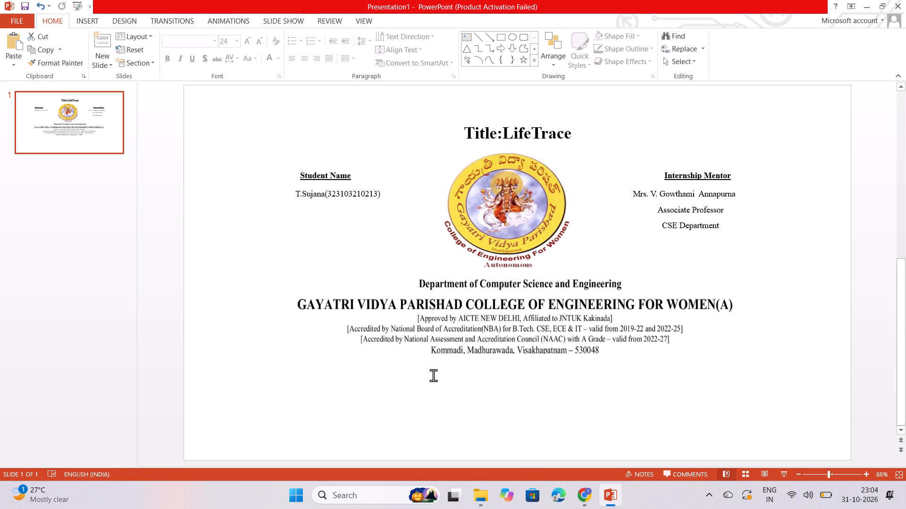
Set the blank line below the college address to Times New Roman, size 12.
{"action": "left_click", "coordinate": [433, 375]}
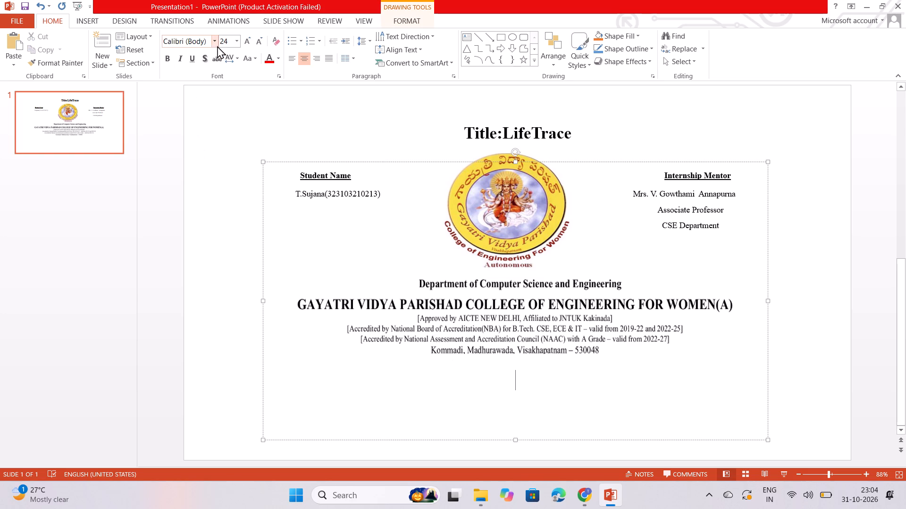
{"action": "left_click", "coordinate": [214, 42]}
{"action": "left_click", "coordinate": [215, 108]}
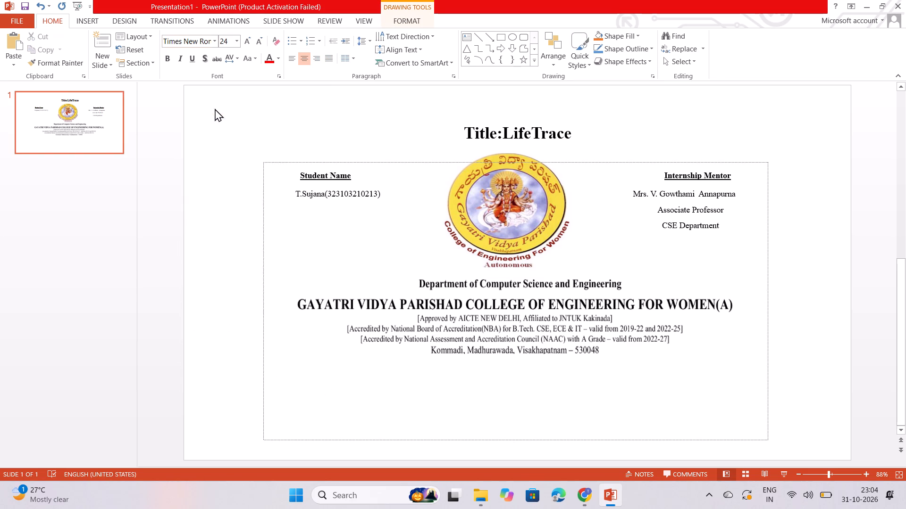
{"action": "left_click", "coordinate": [238, 43]}
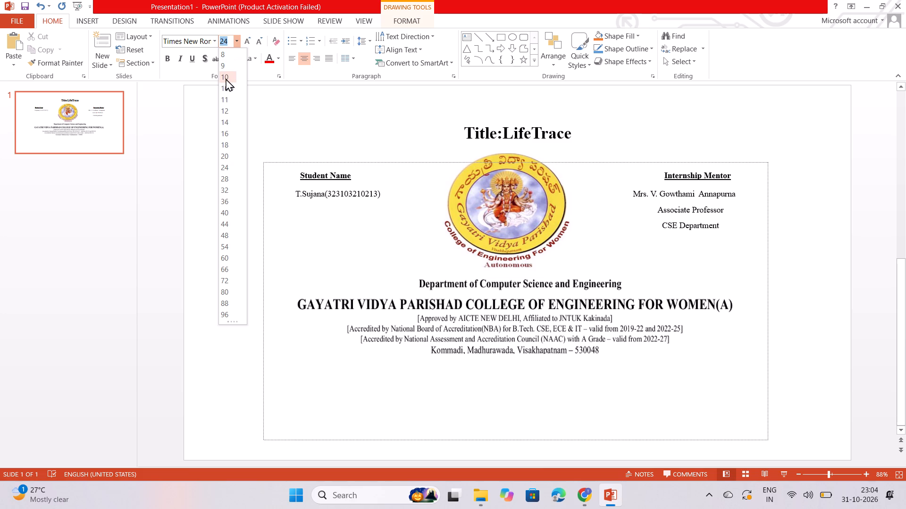
{"action": "left_click", "coordinate": [228, 108]}
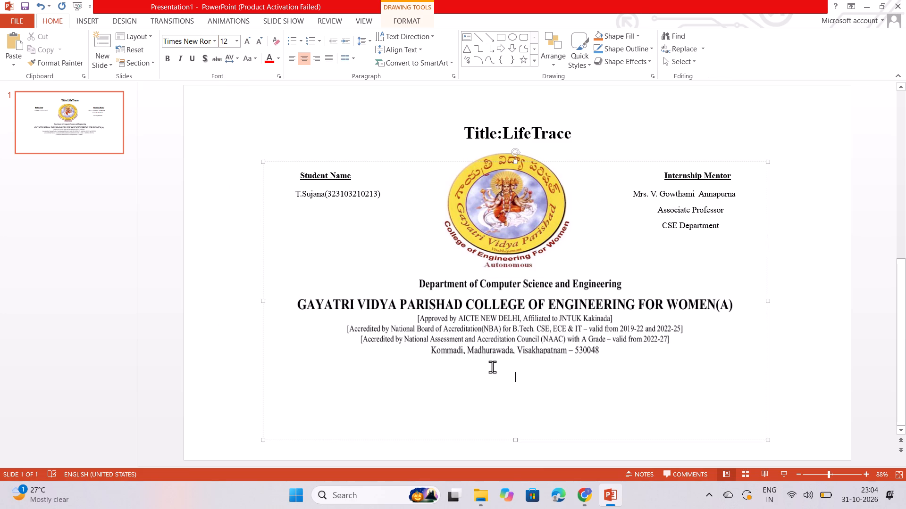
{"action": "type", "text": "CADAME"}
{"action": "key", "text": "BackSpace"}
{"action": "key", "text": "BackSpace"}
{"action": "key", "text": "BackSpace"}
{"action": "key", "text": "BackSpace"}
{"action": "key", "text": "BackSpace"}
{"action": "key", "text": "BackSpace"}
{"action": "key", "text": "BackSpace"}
Enter the word "Acadamic" on the blank centred line below the college address to begin the academic batch line.
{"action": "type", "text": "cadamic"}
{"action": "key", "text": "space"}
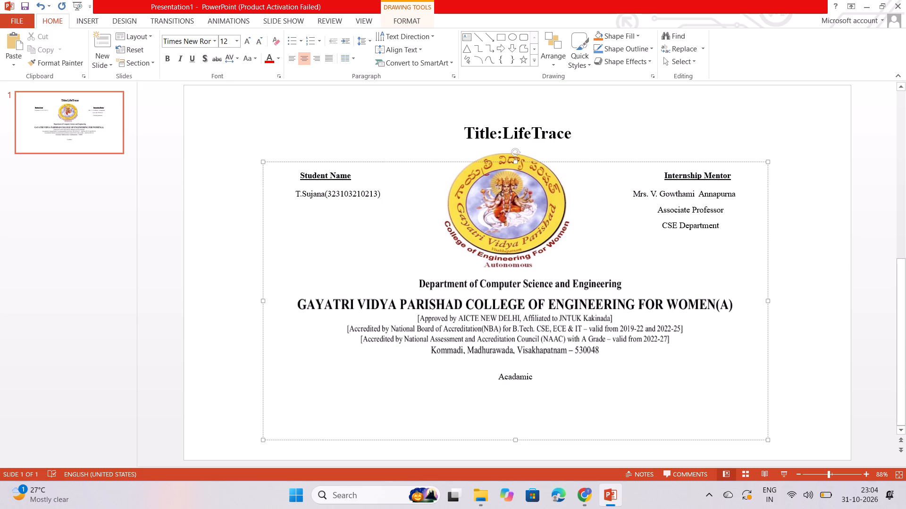
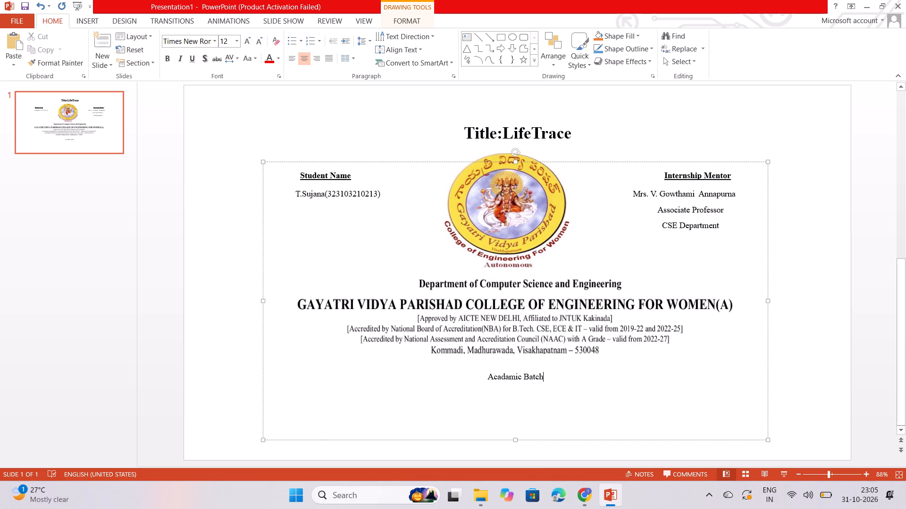
Complete the batch line below the college address so it reads "Acadamic Batch :2026-2027".
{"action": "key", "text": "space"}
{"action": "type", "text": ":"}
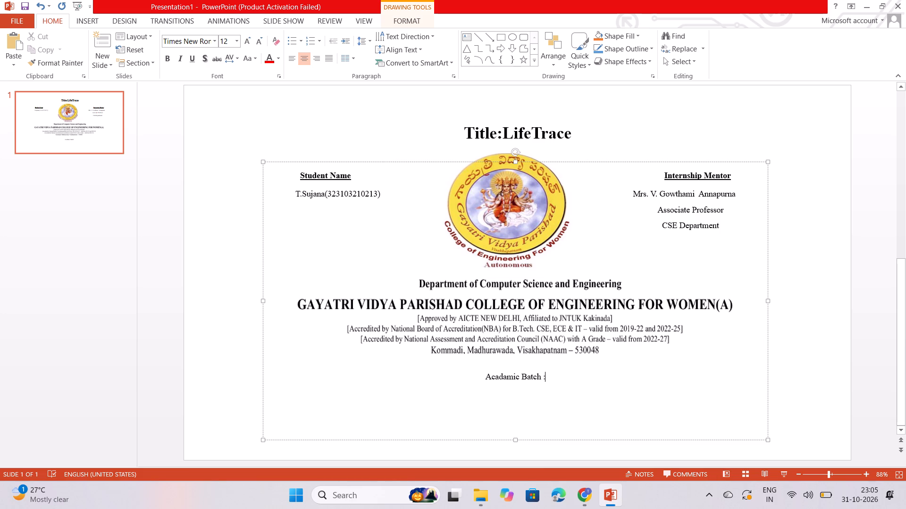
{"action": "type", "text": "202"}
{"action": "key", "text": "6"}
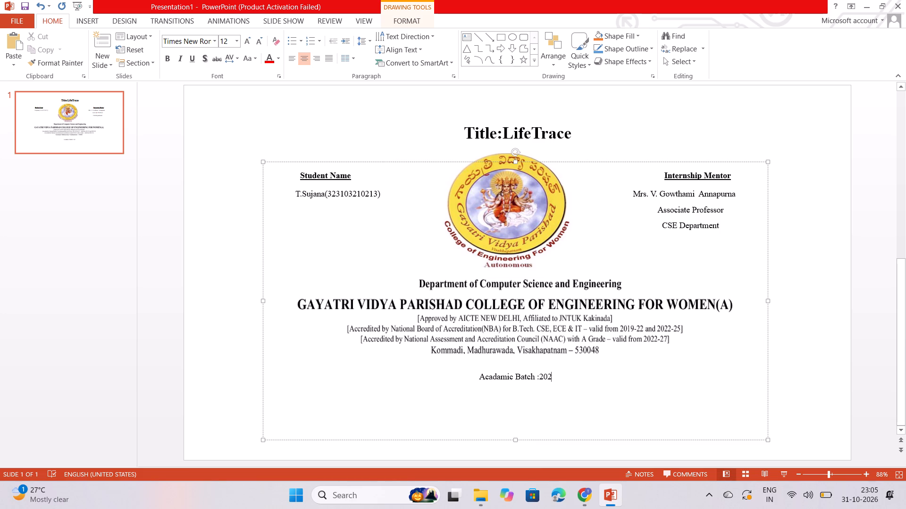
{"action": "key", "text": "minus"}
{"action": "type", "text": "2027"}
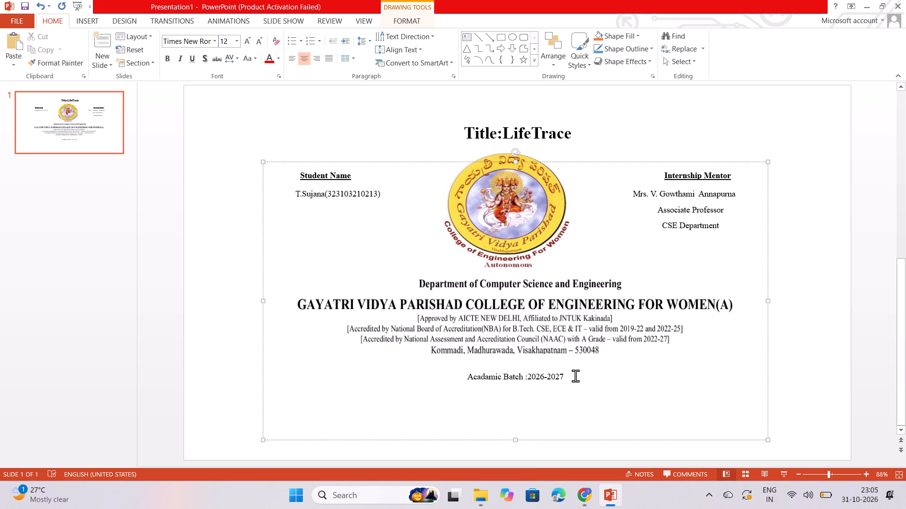
Select the whole academic batch line and open its font choices.
{"action": "left_click_drag", "start_coordinate": [575, 376], "coordinate": [470, 379]}
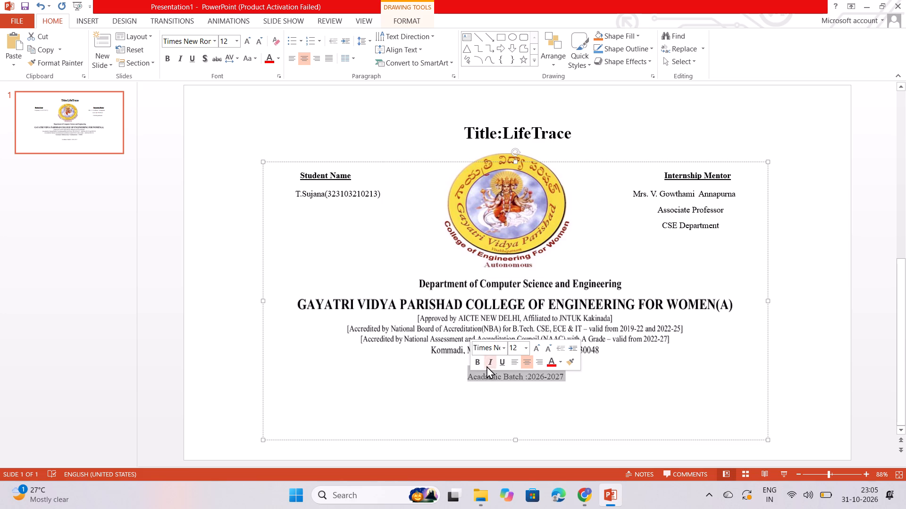
{"action": "left_click", "coordinate": [508, 350]}
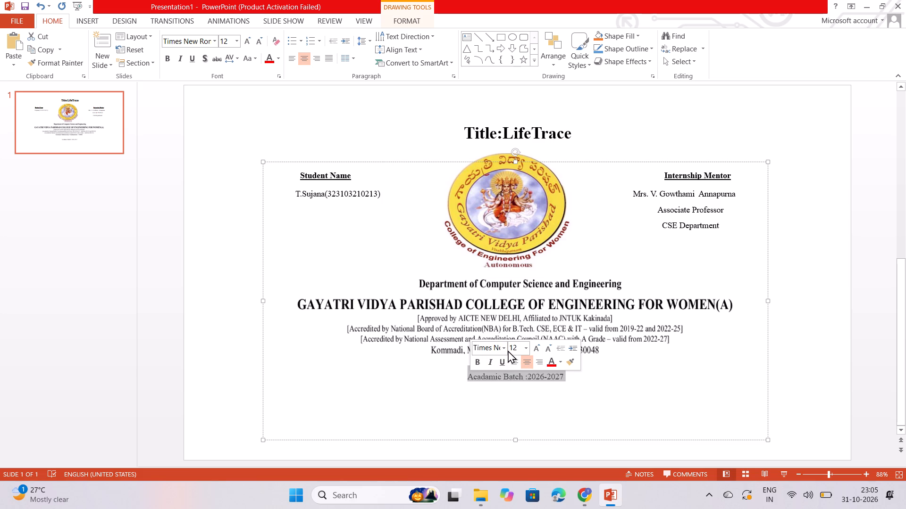
{"action": "left_click", "coordinate": [506, 347]}
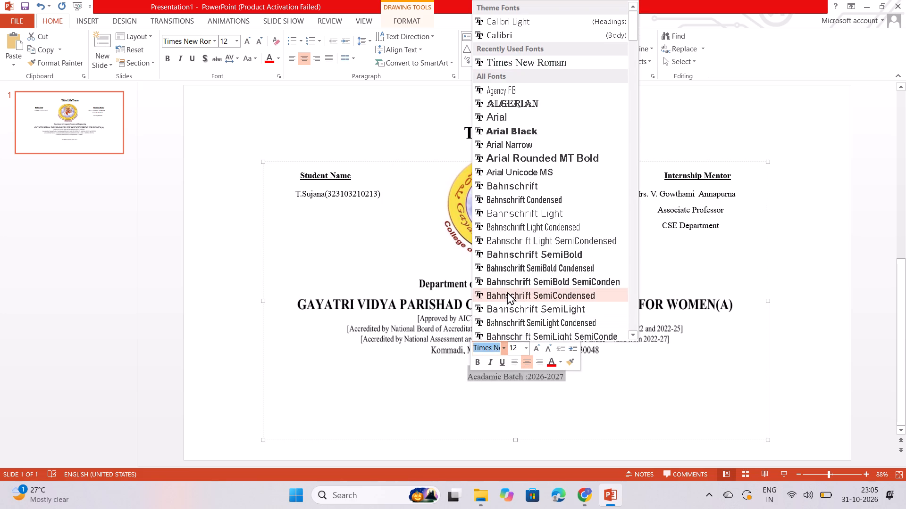
Set the "Acadamic Batch :2026-2027" line to Times New Roman, size 16.
{"action": "left_click", "coordinate": [534, 65]}
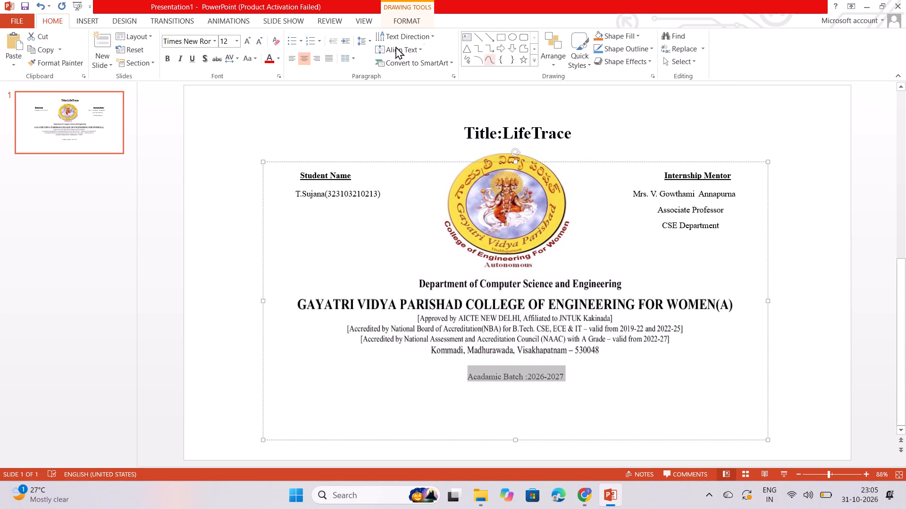
{"action": "left_click", "coordinate": [239, 41]}
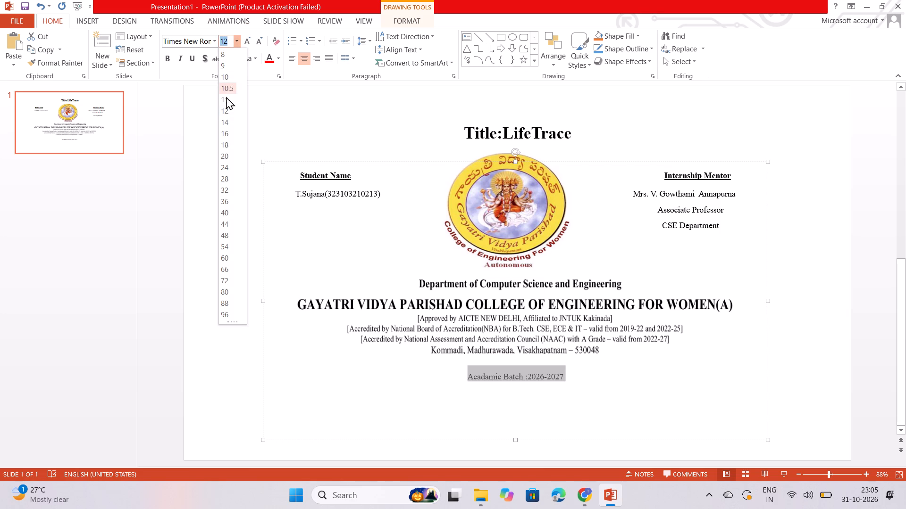
{"action": "left_click", "coordinate": [219, 136]}
Stretch the department and college details picture slightly downward from its bottom edge, keeping it above the academic batch line.
{"action": "left_click", "coordinate": [390, 349]}
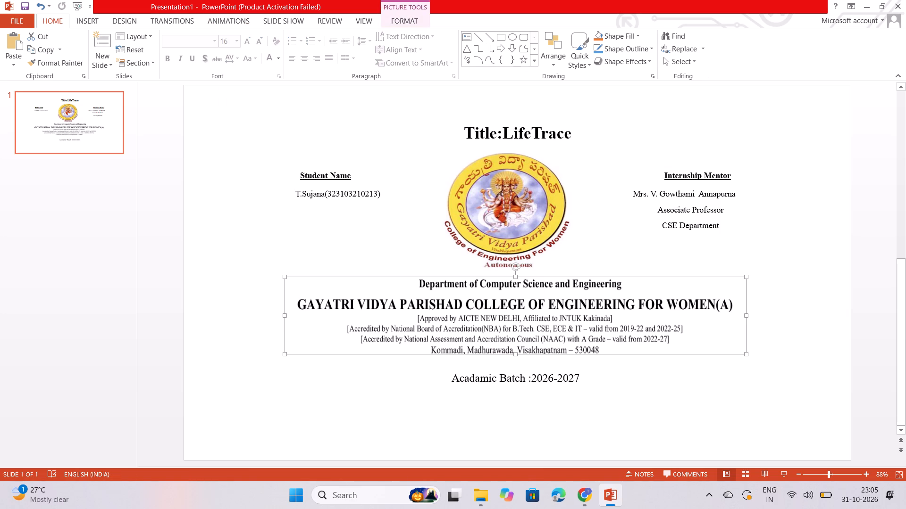
{"action": "left_click", "coordinate": [89, 118]}
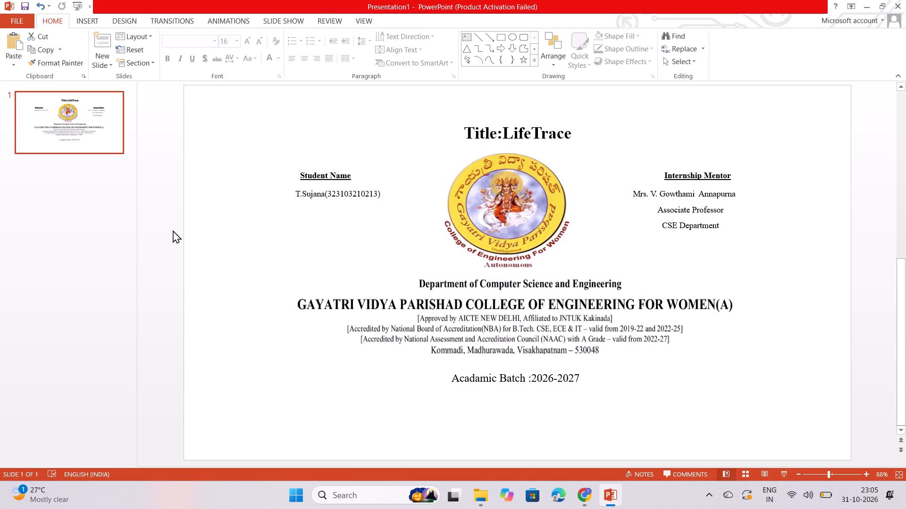
{"action": "left_click", "coordinate": [463, 325]}
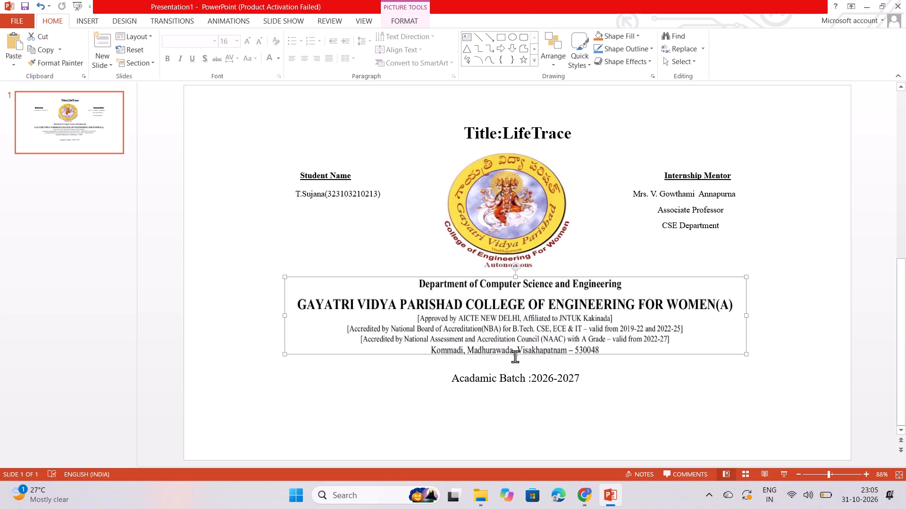
{"action": "left_click_drag", "start_coordinate": [515, 356], "coordinate": [514, 363]}
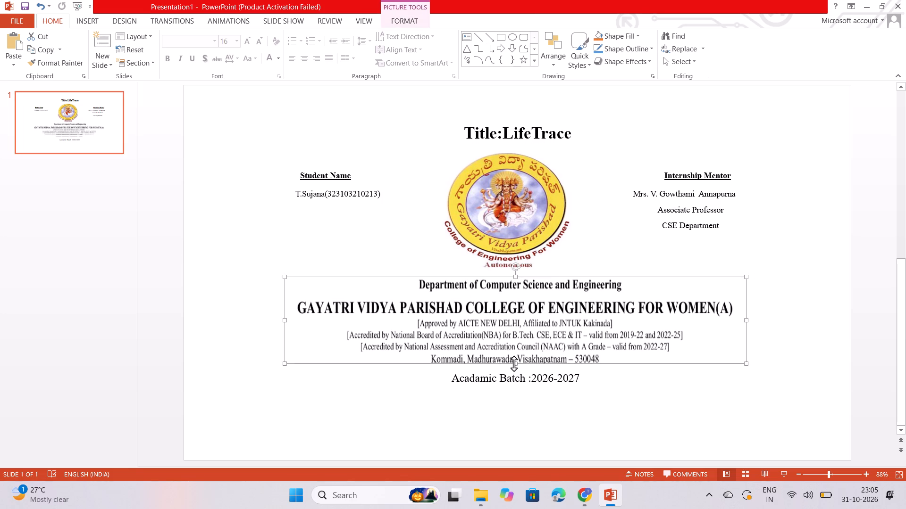
Deselect the department and college details picture and add a new slide after the title slide.
{"action": "left_click", "coordinate": [482, 411]}
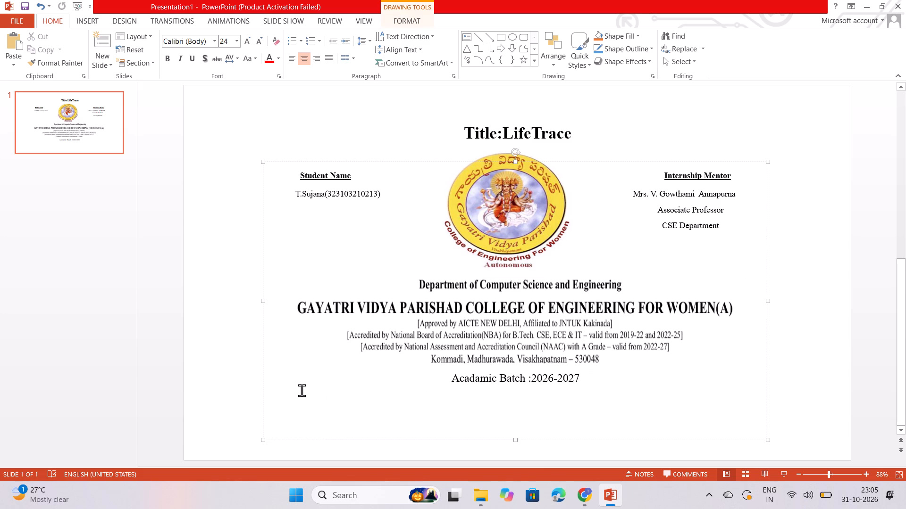
{"action": "left_click", "coordinate": [302, 390]}
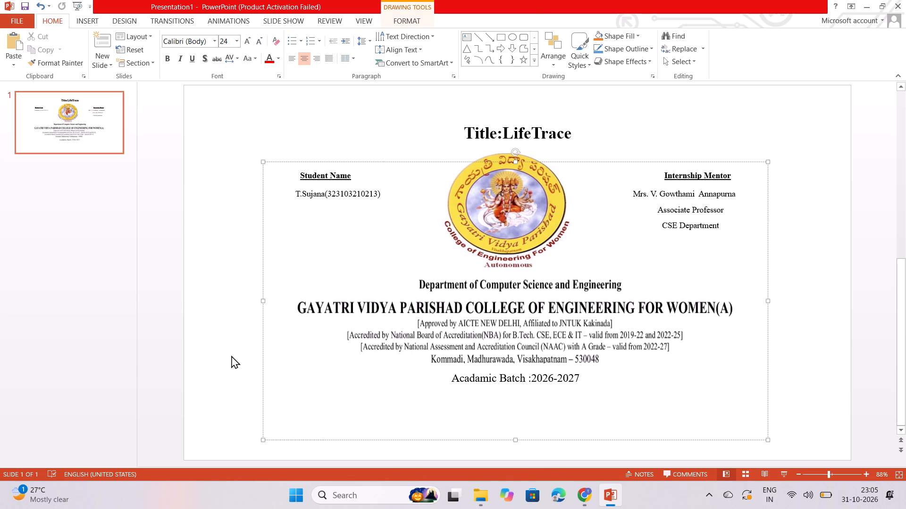
{"action": "double_click", "coordinate": [230, 355]}
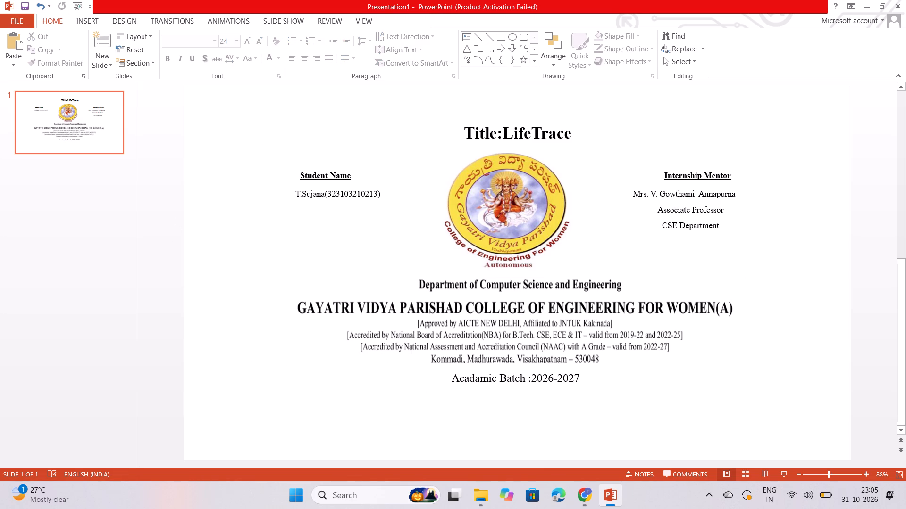
{"action": "left_click", "coordinate": [58, 104]}
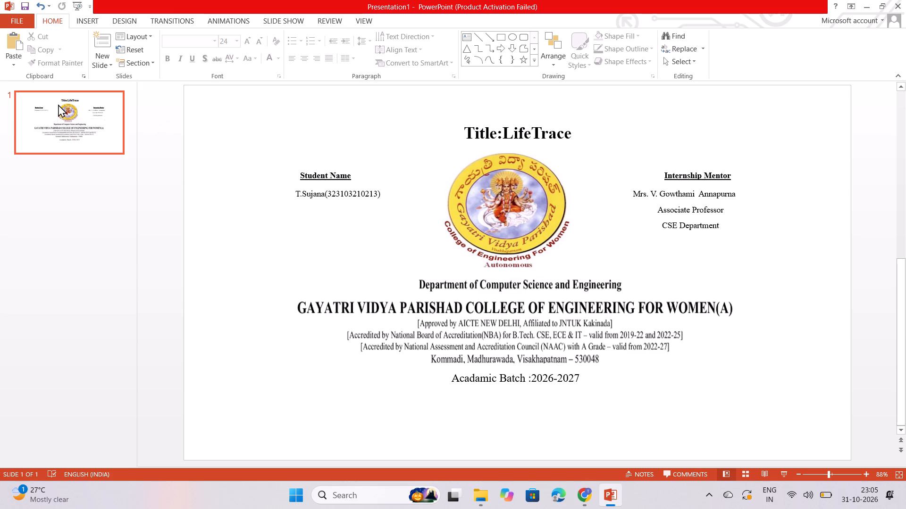
{"action": "left_click", "coordinate": [109, 44]}
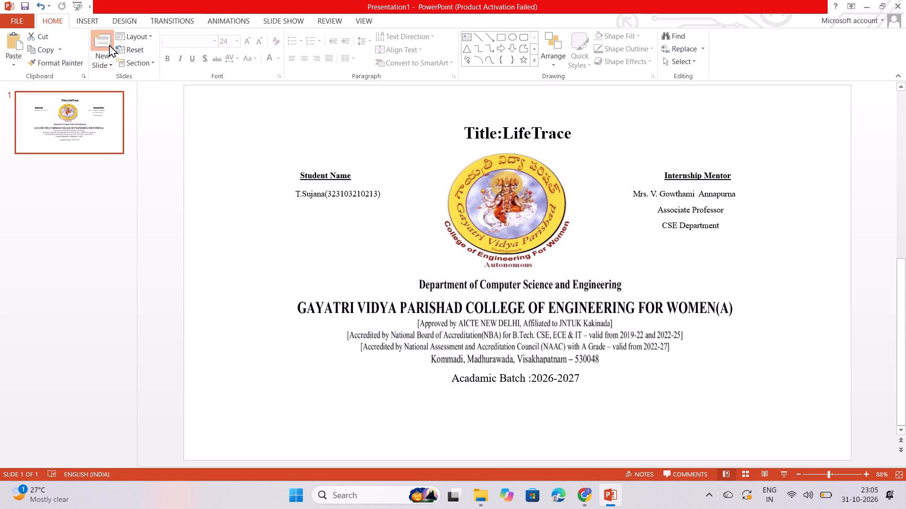
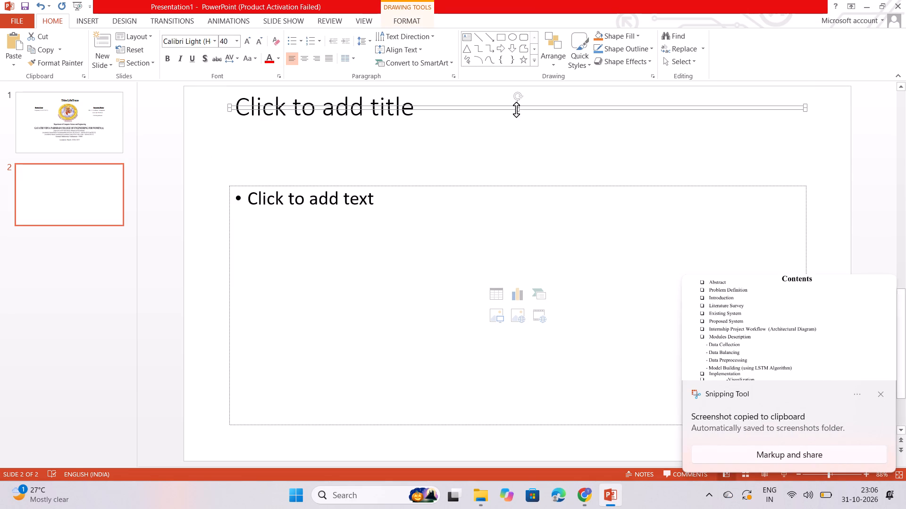
Extend slide 2's content placeholder upward so its top edge sits just below the flattened title placeholder.
{"action": "left_click", "coordinate": [473, 221]}
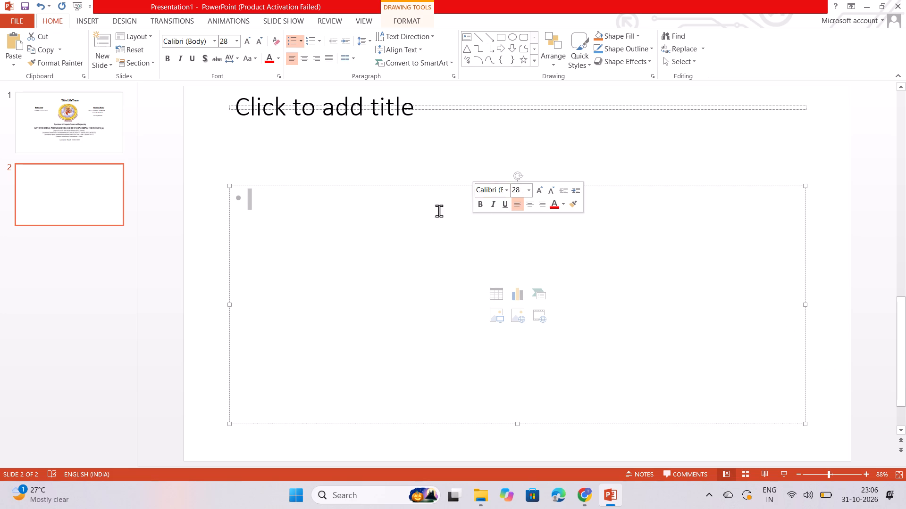
{"action": "left_click", "coordinate": [400, 230]}
{"action": "left_click_drag", "start_coordinate": [519, 185], "coordinate": [522, 75]}
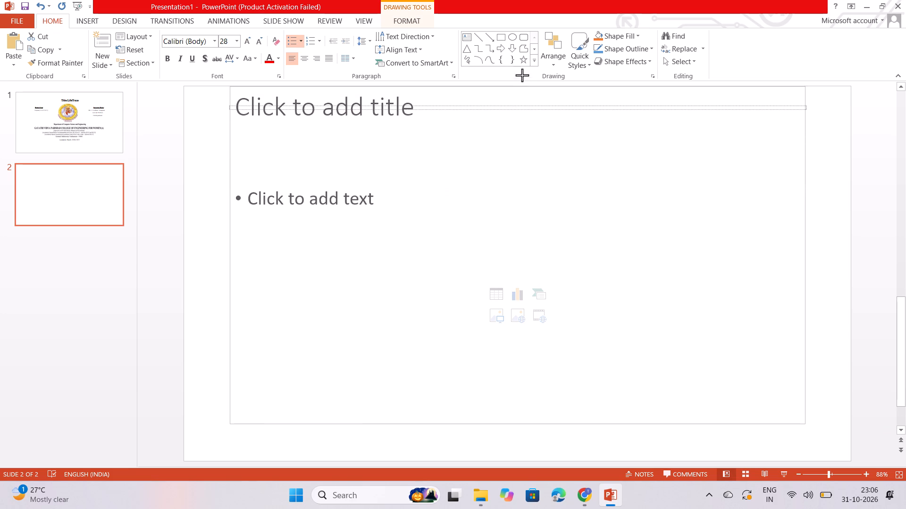
{"action": "left_click_drag", "start_coordinate": [522, 75], "coordinate": [519, 117]}
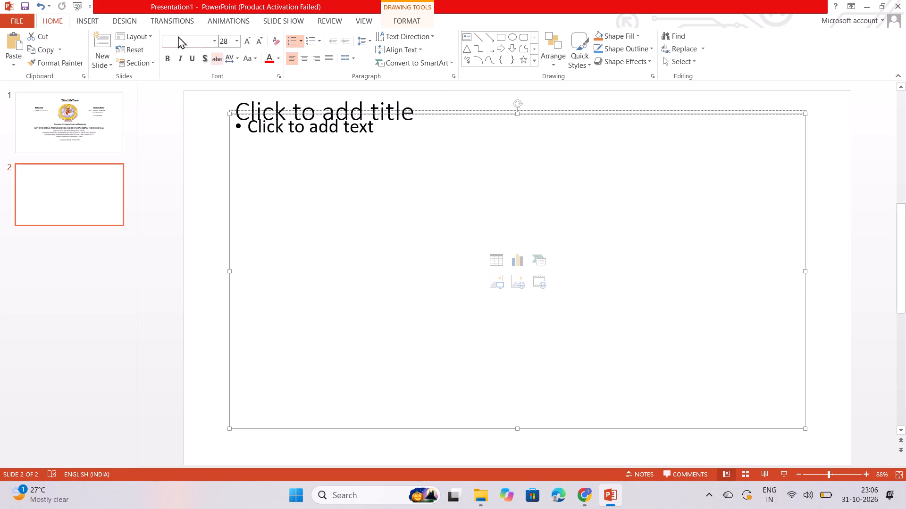
Insert the picture "Screenshot 2026-10-31 230627.png" from the Screenshots folder into slide 2.
{"action": "left_click", "coordinate": [92, 18]}
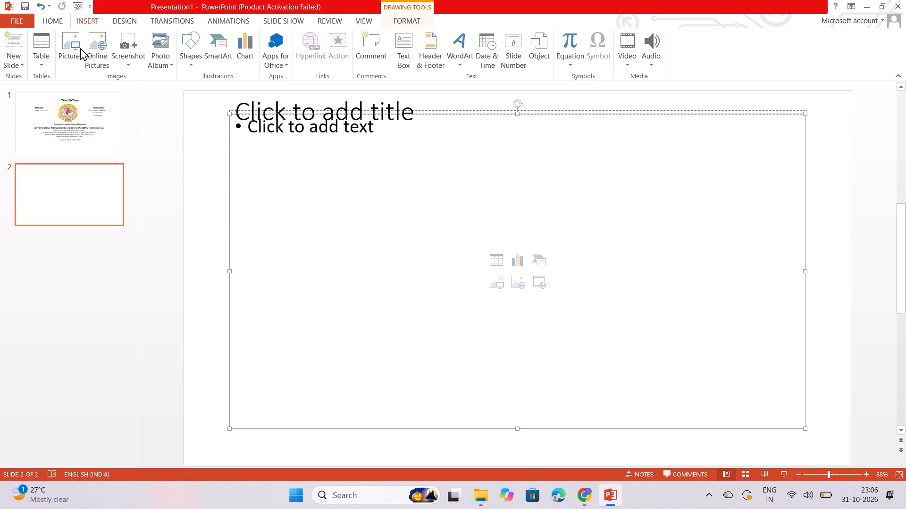
{"action": "left_click", "coordinate": [78, 48]}
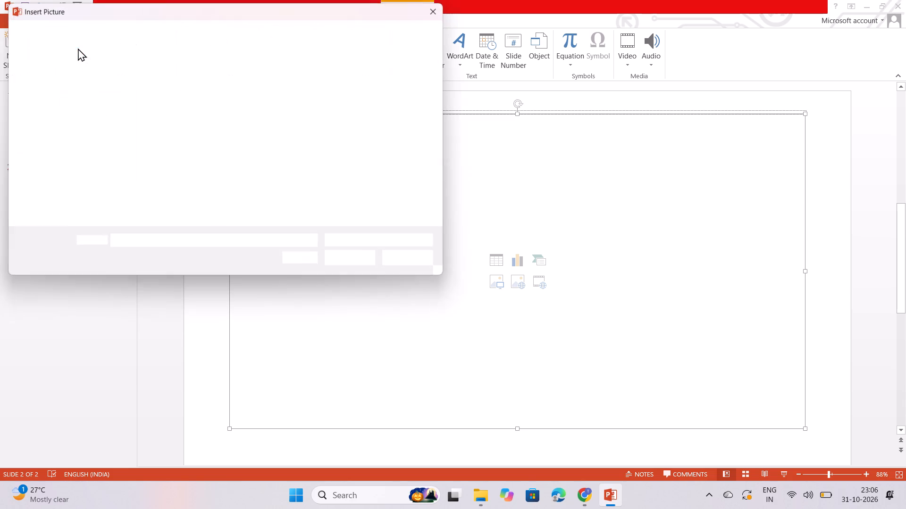
{"action": "scroll", "coordinate": [52, 185], "scroll_direction": "down", "scroll_amount": 1}
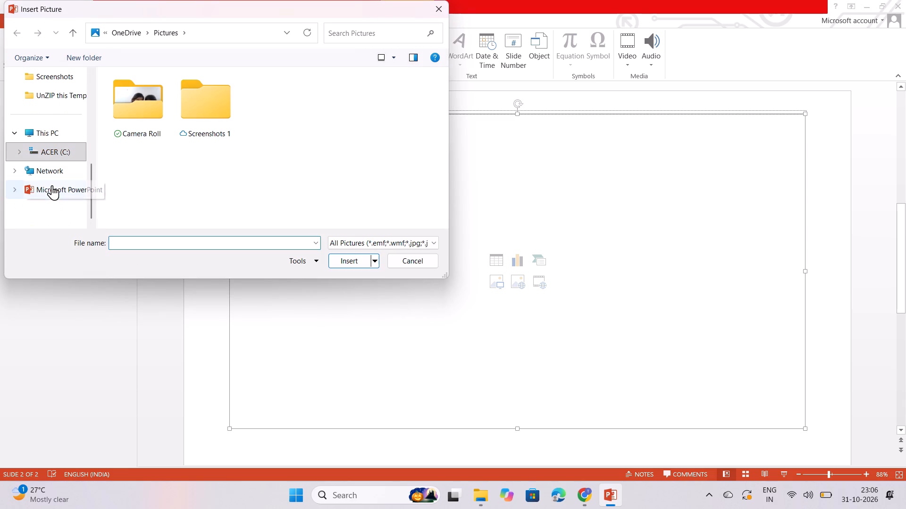
{"action": "scroll", "coordinate": [52, 185], "scroll_direction": "down", "scroll_amount": 1}
{"action": "scroll", "coordinate": [49, 148], "scroll_direction": "up", "scroll_amount": 2}
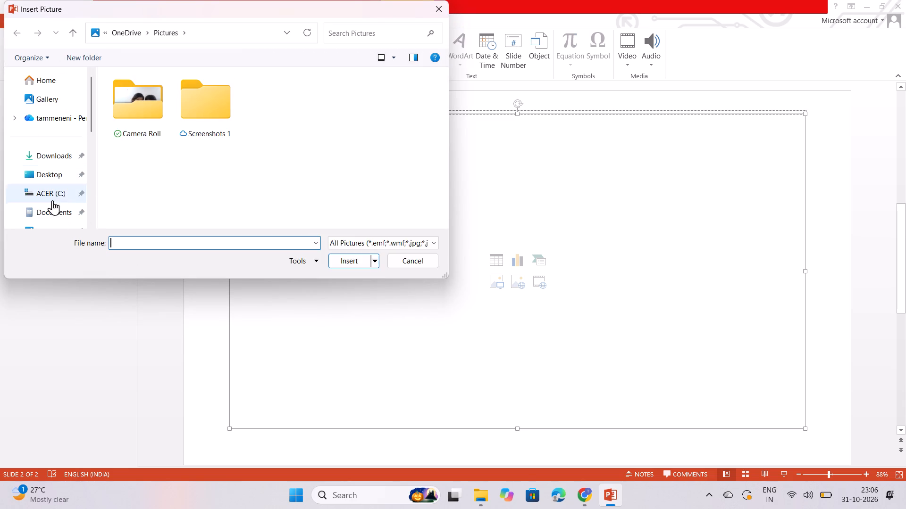
{"action": "scroll", "coordinate": [53, 214], "scroll_direction": "down", "scroll_amount": 1}
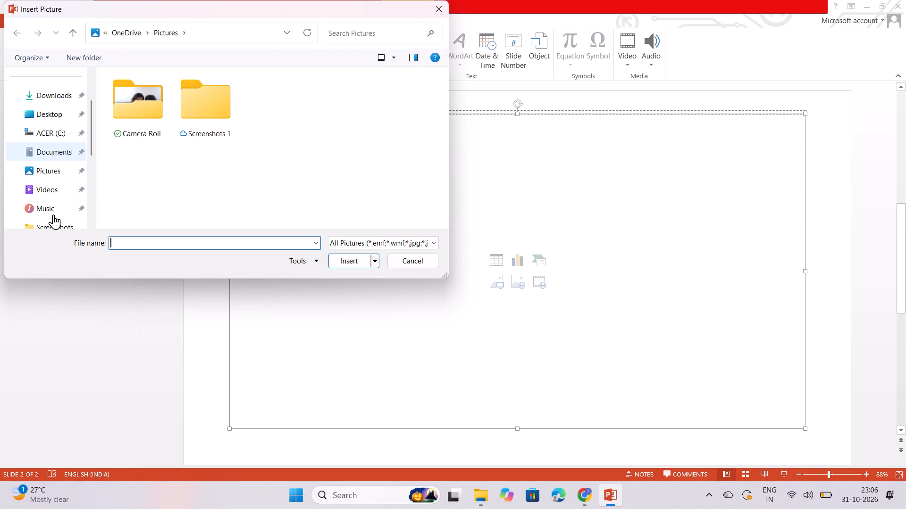
{"action": "scroll", "coordinate": [53, 214], "scroll_direction": "down", "scroll_amount": 1}
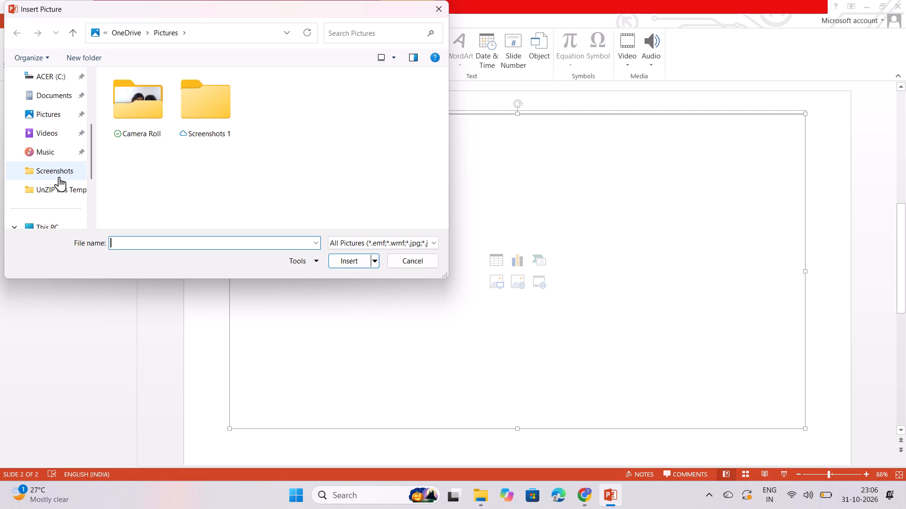
{"action": "left_click", "coordinate": [59, 177]}
{"action": "scroll", "coordinate": [213, 172], "scroll_direction": "down", "scroll_amount": 9}
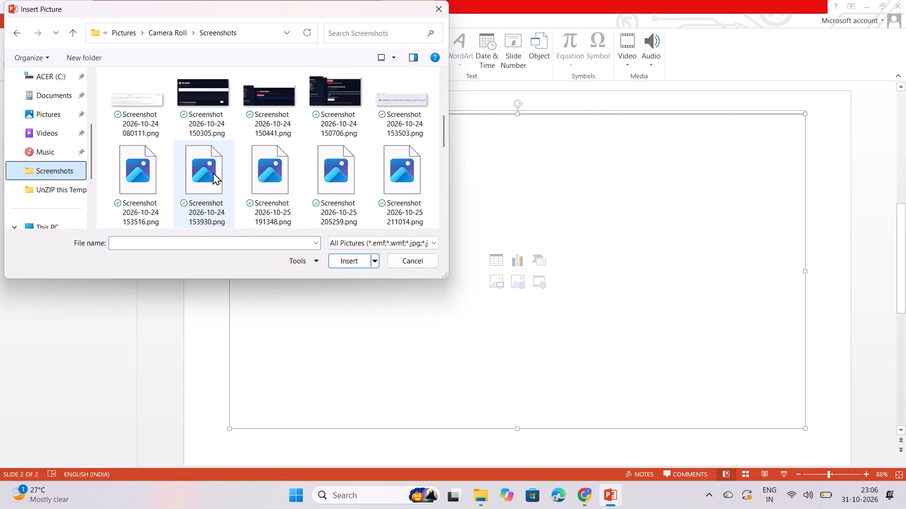
{"action": "scroll", "coordinate": [213, 172], "scroll_direction": "down", "scroll_amount": 8}
{"action": "left_click", "coordinate": [268, 185]}
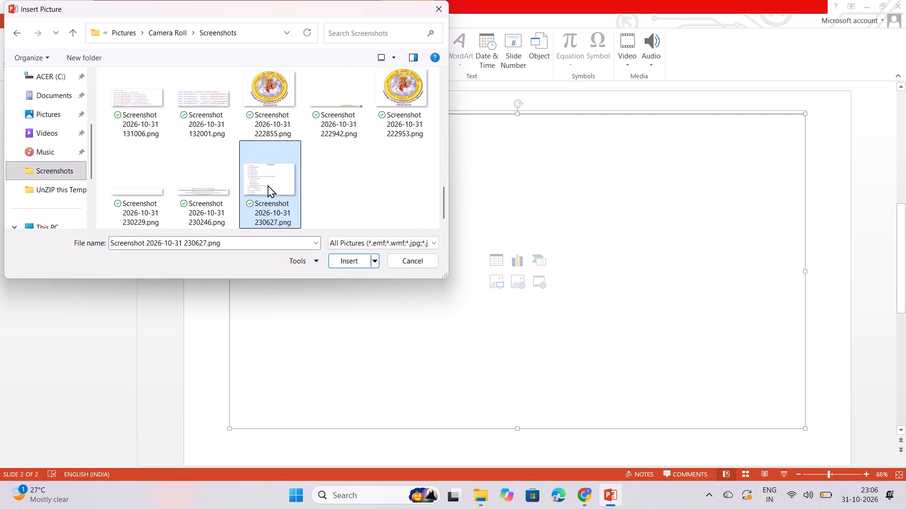
{"action": "left_click", "coordinate": [352, 255]}
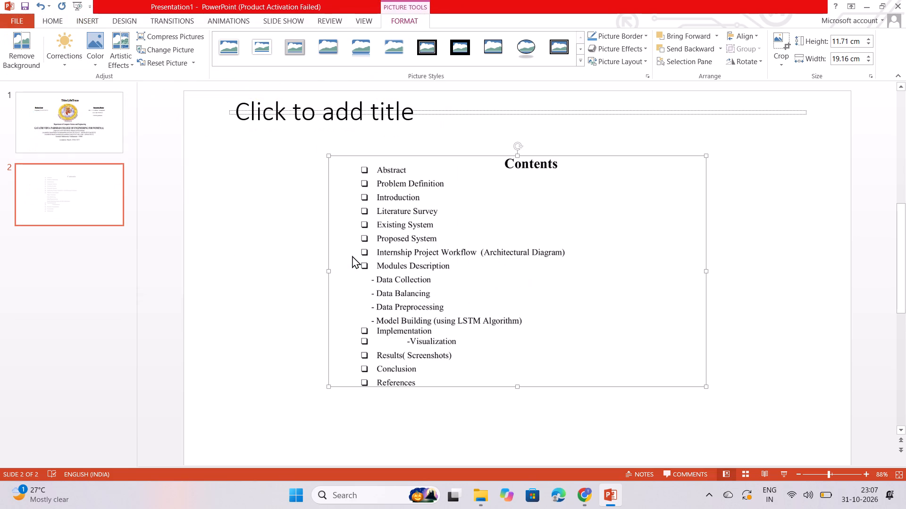
Place the Contents picture below the title placeholder, near the slide's left edge, and stretch it to about 14.85 cm high by 27.49 cm wide.
{"action": "left_click_drag", "start_coordinate": [424, 218], "coordinate": [298, 189]}
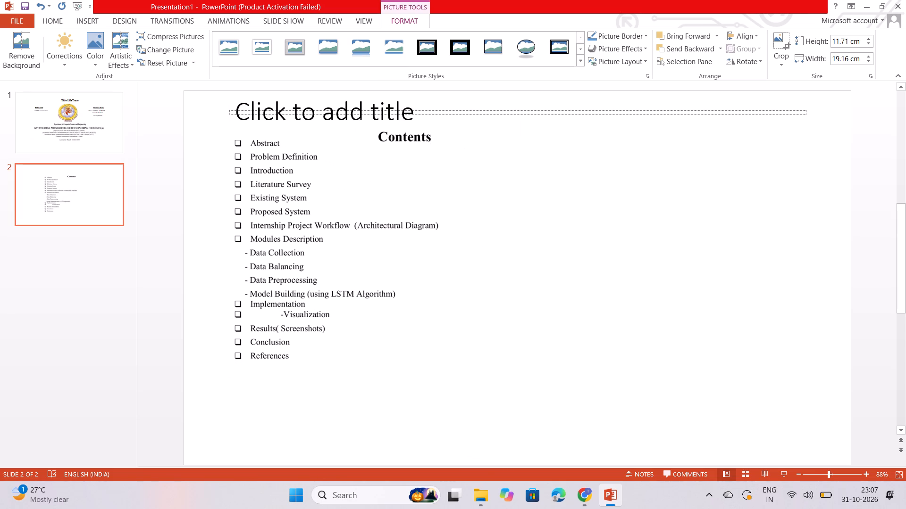
{"action": "left_click_drag", "start_coordinate": [298, 189], "coordinate": [299, 189]}
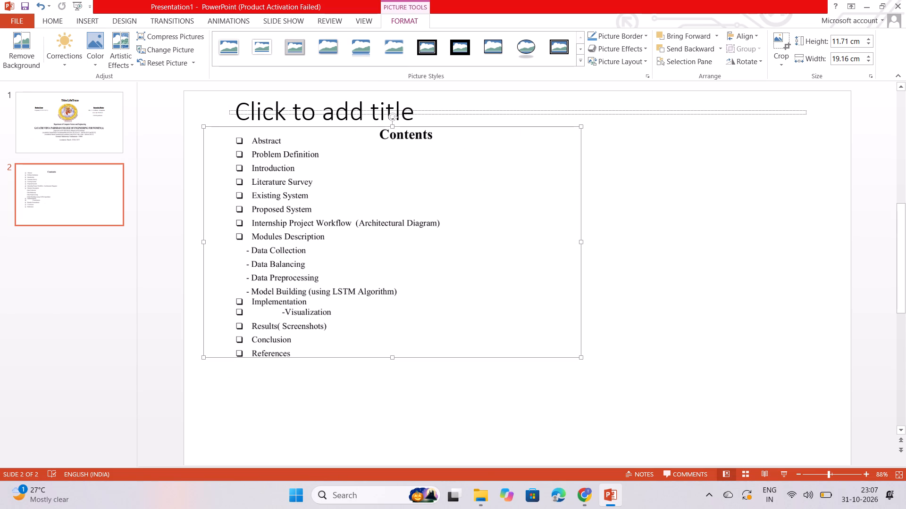
{"action": "left_click_drag", "start_coordinate": [394, 357], "coordinate": [409, 419]}
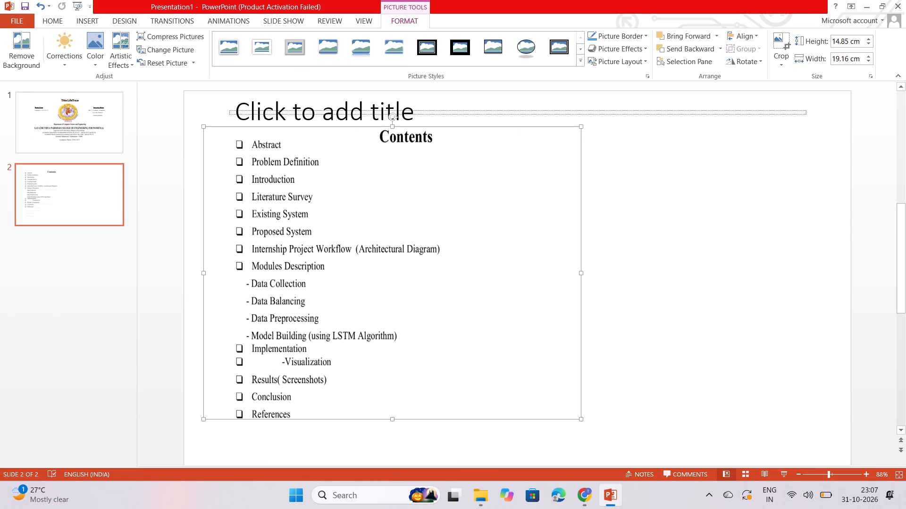
{"action": "left_click_drag", "start_coordinate": [582, 273], "coordinate": [604, 270]}
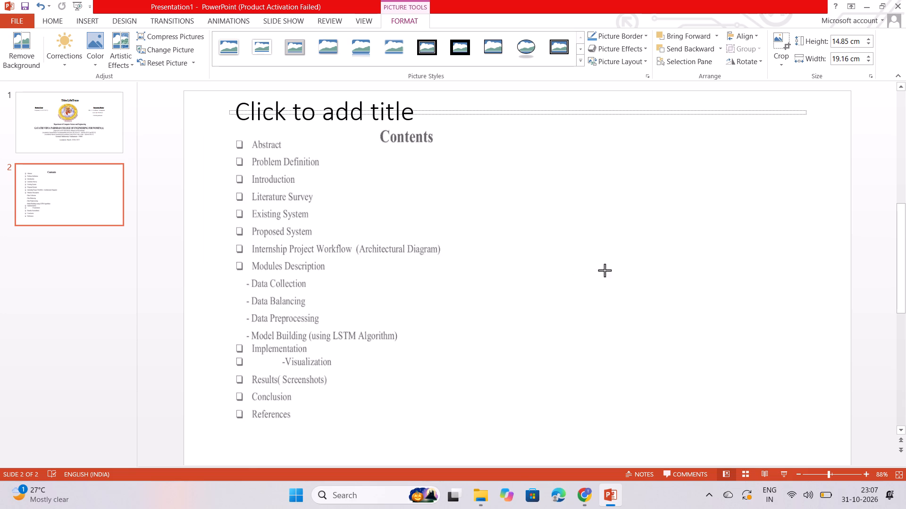
{"action": "left_click_drag", "start_coordinate": [604, 270], "coordinate": [745, 264]}
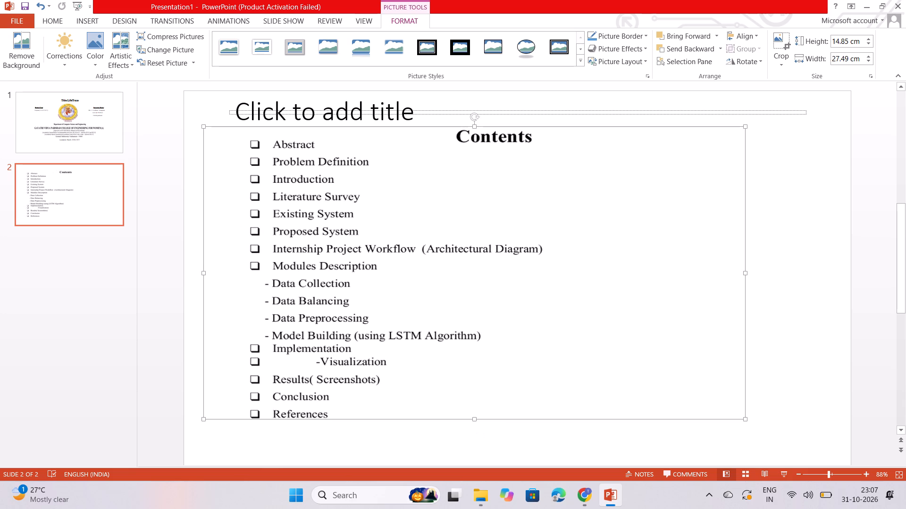
{"action": "left_click_drag", "start_coordinate": [472, 419], "coordinate": [472, 429]}
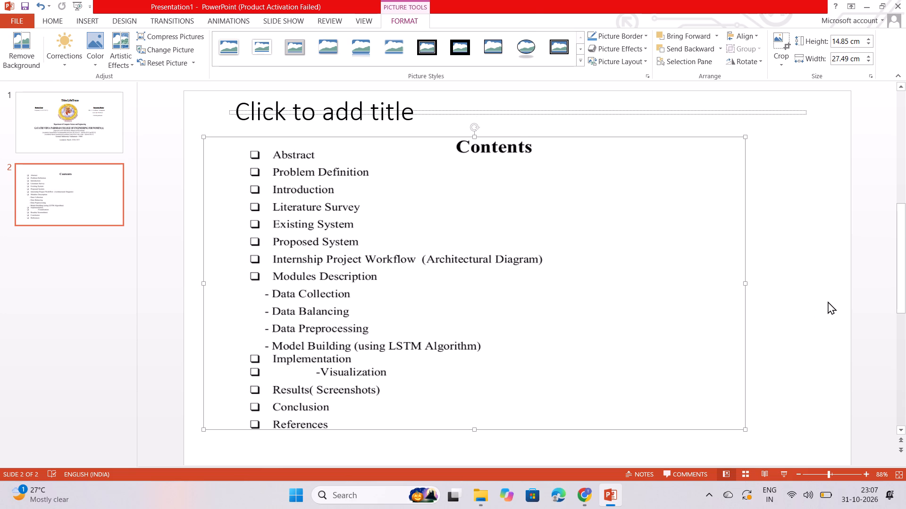
{"action": "left_click", "coordinate": [828, 301]}
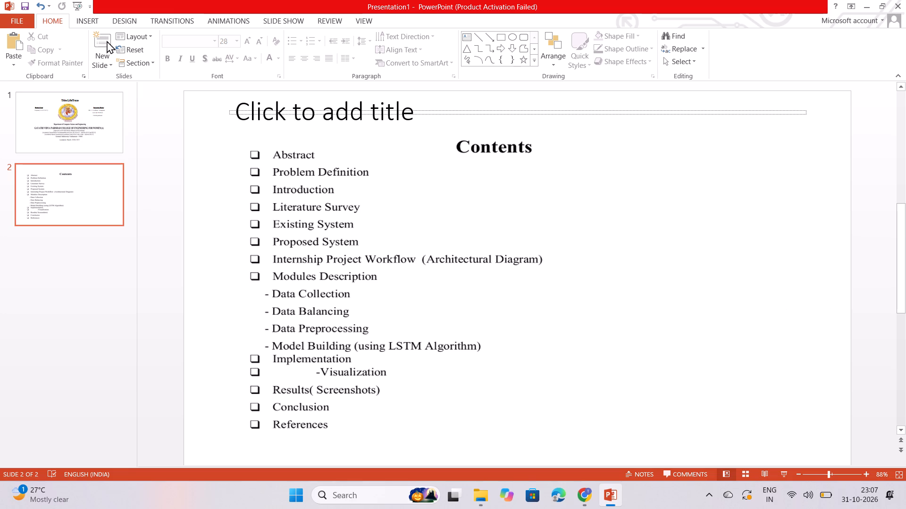
Add a third slide with the Title and Content layout after the Contents slide.
{"action": "left_click", "coordinate": [96, 51]}
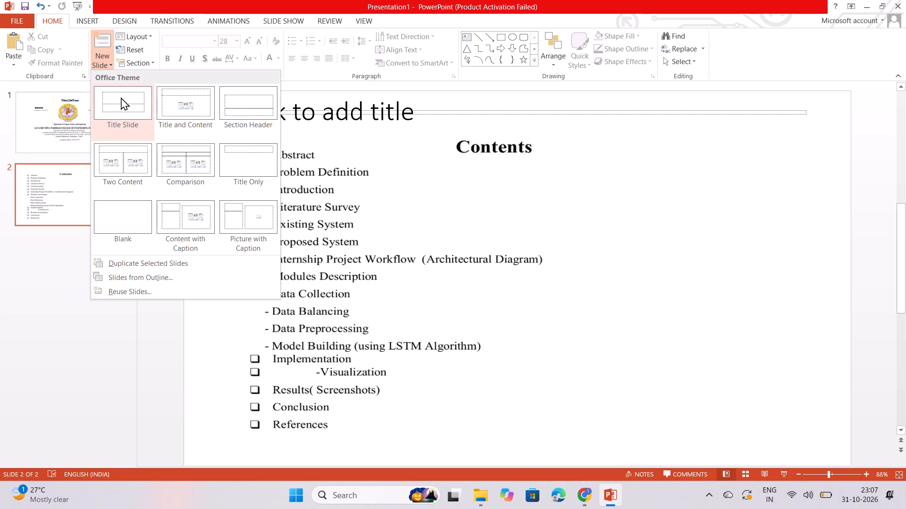
{"action": "left_click", "coordinate": [182, 108]}
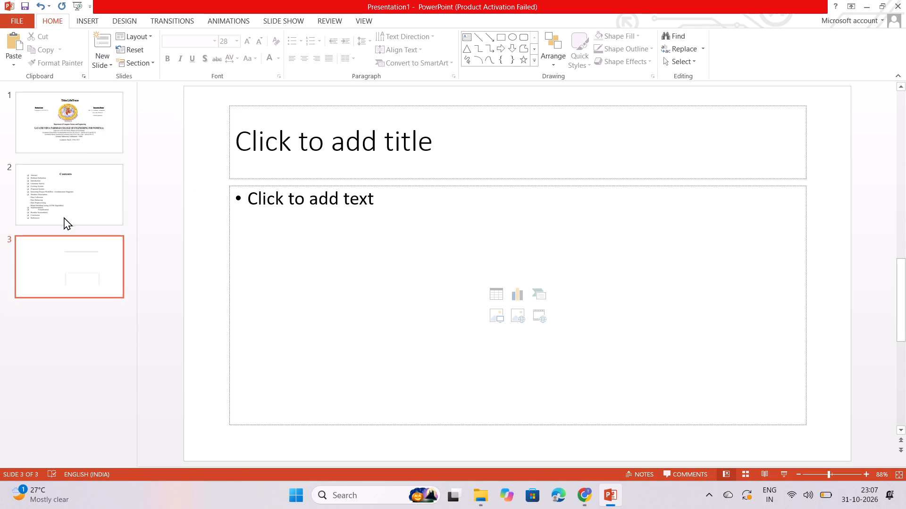
Look over the title slide, the Contents slide's title placeholder and picture, and the blank third slide.
{"action": "left_click", "coordinate": [64, 212]}
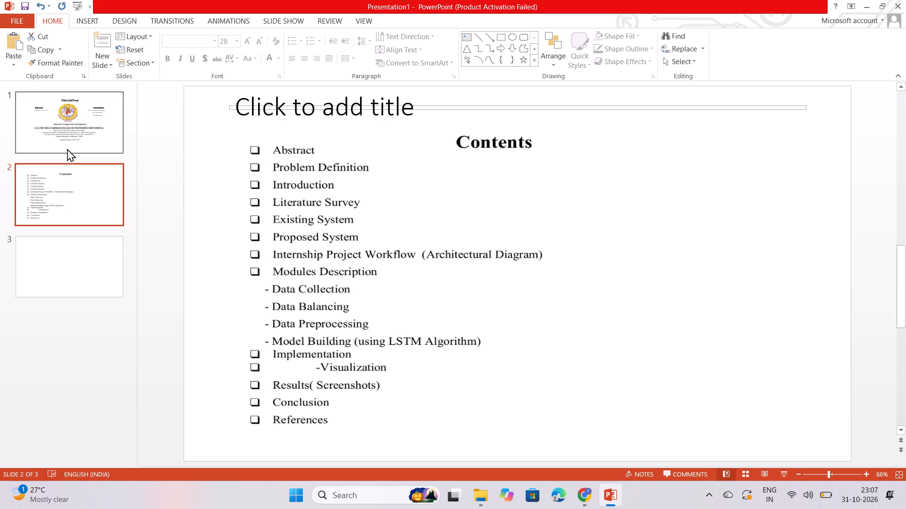
{"action": "left_click", "coordinate": [67, 148]}
{"action": "left_click", "coordinate": [64, 265]}
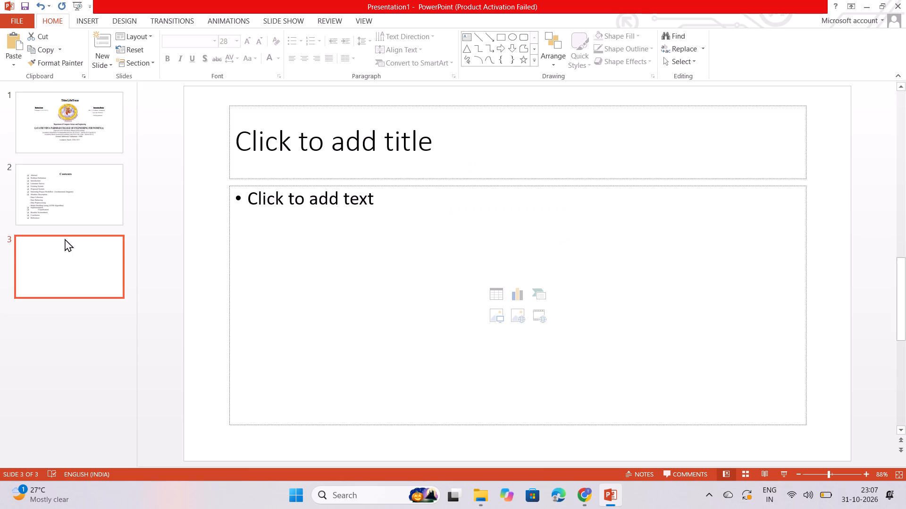
{"action": "left_click", "coordinate": [68, 205]}
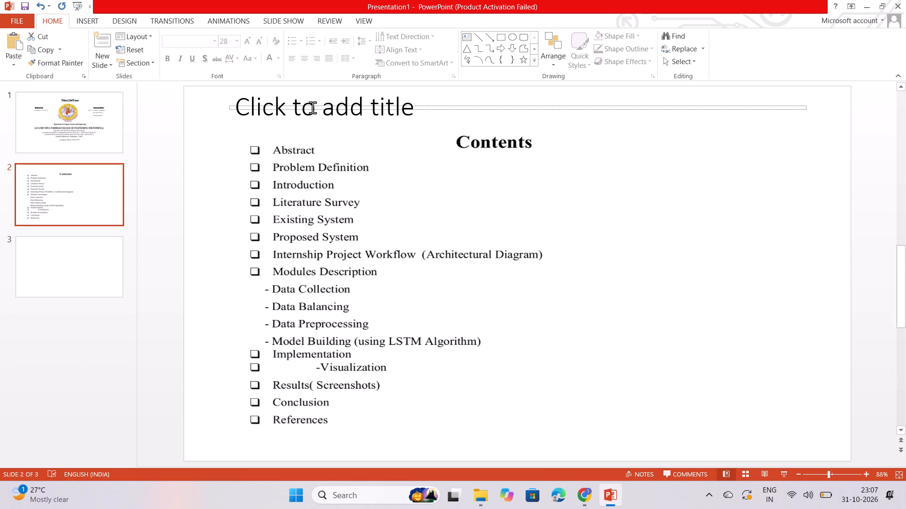
{"action": "left_click", "coordinate": [313, 107]}
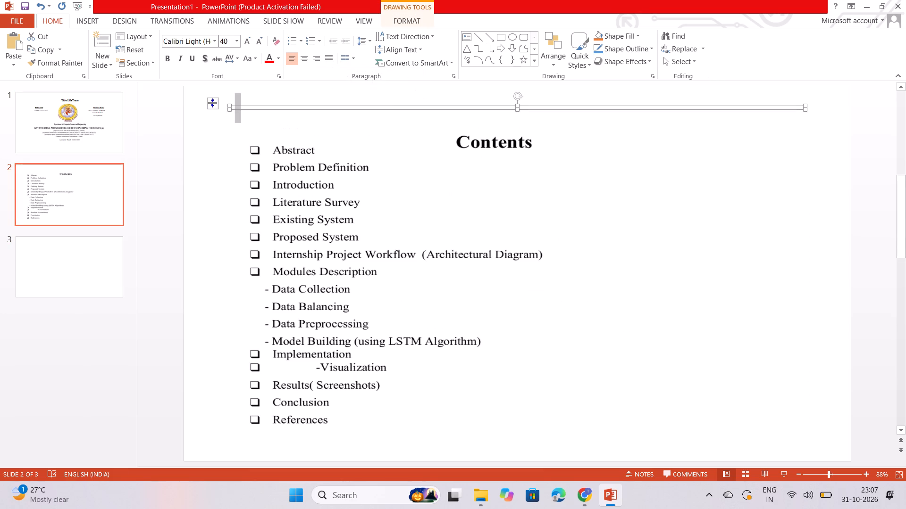
{"action": "left_click", "coordinate": [477, 273]}
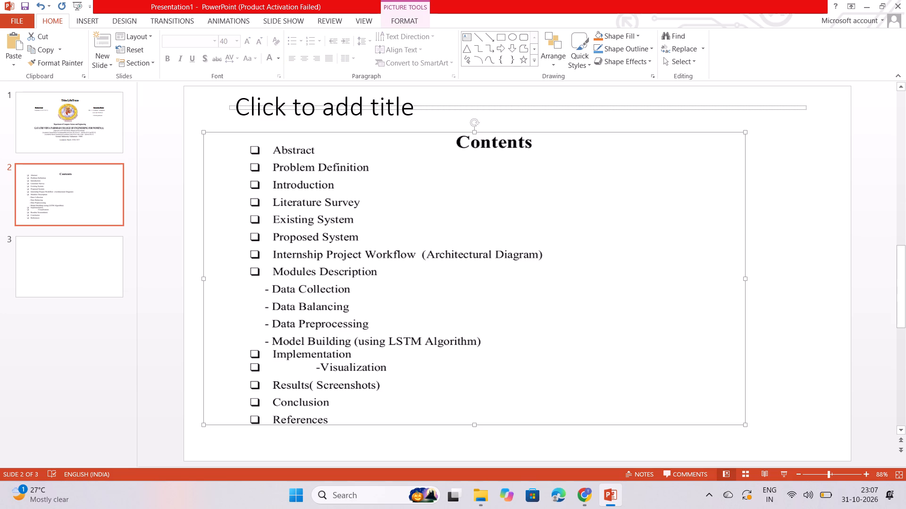
{"action": "scroll", "coordinate": [342, 210], "scroll_direction": "down", "scroll_amount": 1}
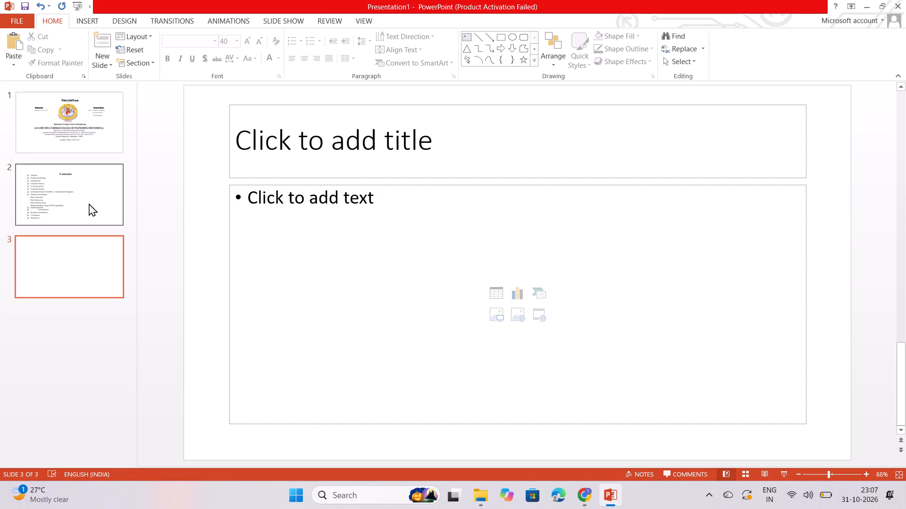
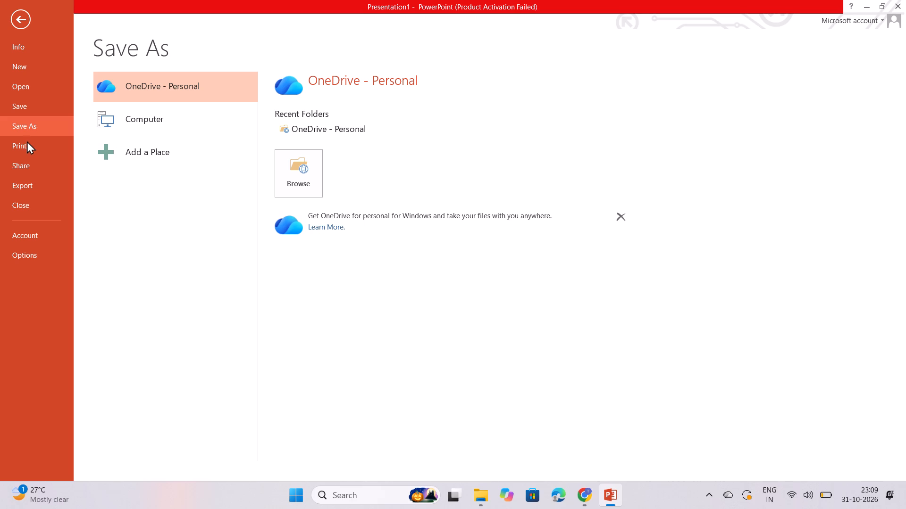
Save the presentation on the computer, choosing the Downloads folder as the location.
{"action": "left_click", "coordinate": [141, 116]}
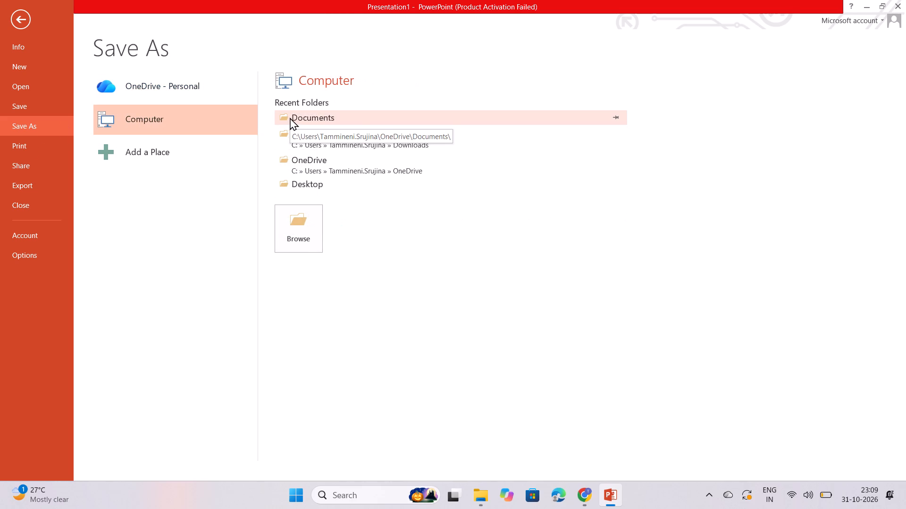
{"action": "left_click", "coordinate": [292, 135]}
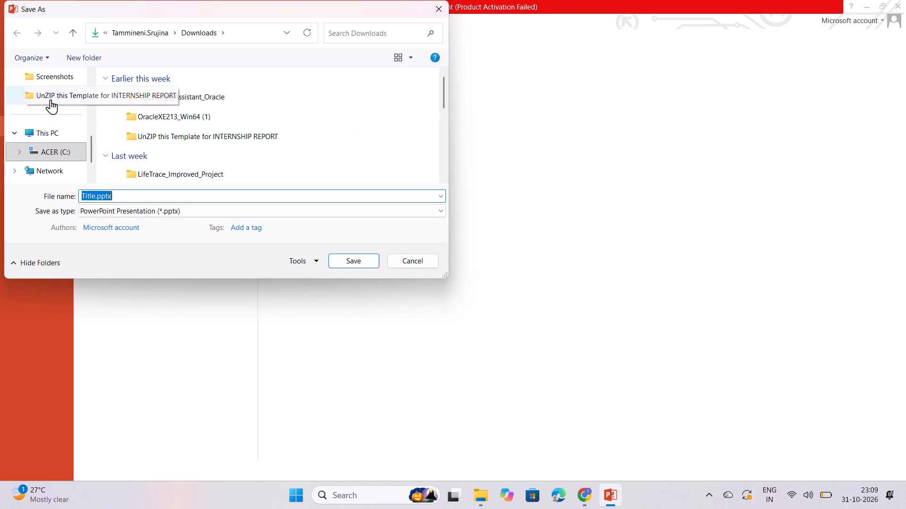
Choose the Downloads folder as the location for saving the presentation as a PowerPoint Presentation (*.pptx) file.
{"action": "scroll", "coordinate": [56, 129], "scroll_direction": "down", "scroll_amount": 1}
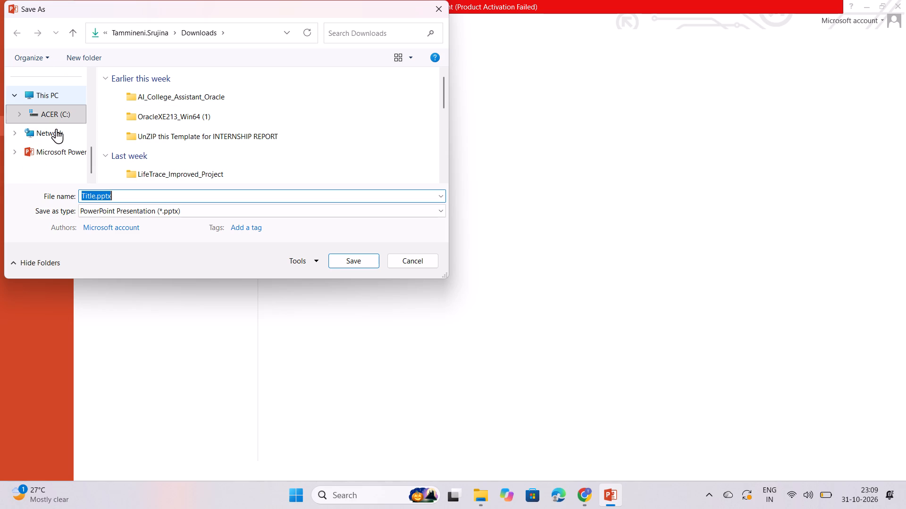
{"action": "scroll", "coordinate": [56, 129], "scroll_direction": "up", "scroll_amount": 1}
{"action": "left_click", "coordinate": [61, 99]}
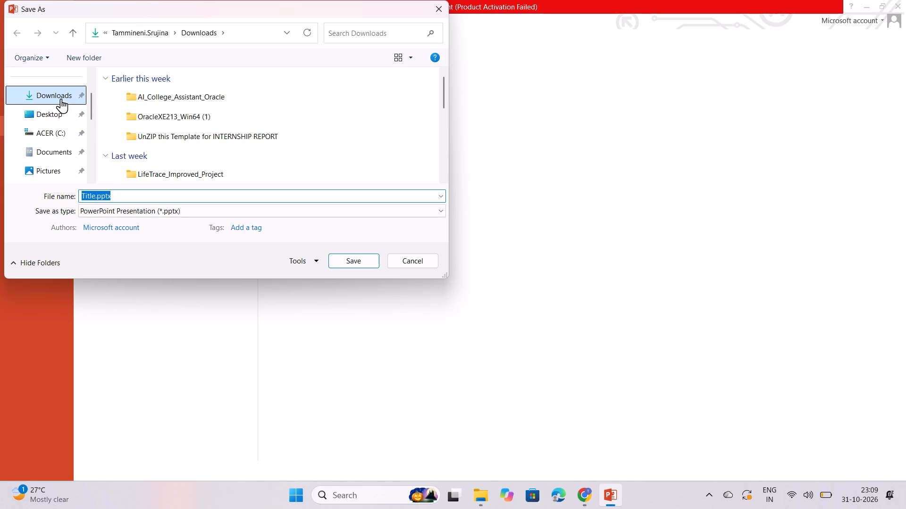
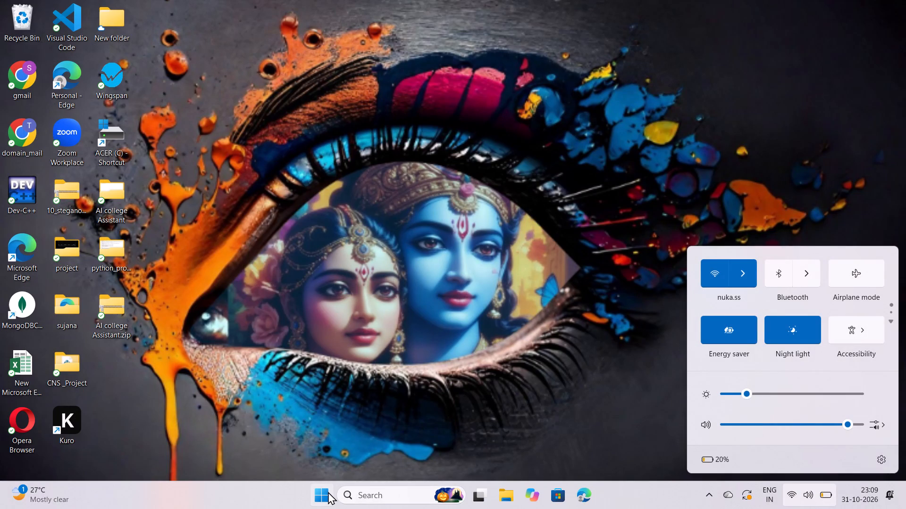
Shut down the computer without installing the pending updates.
{"action": "left_click", "coordinate": [328, 492]}
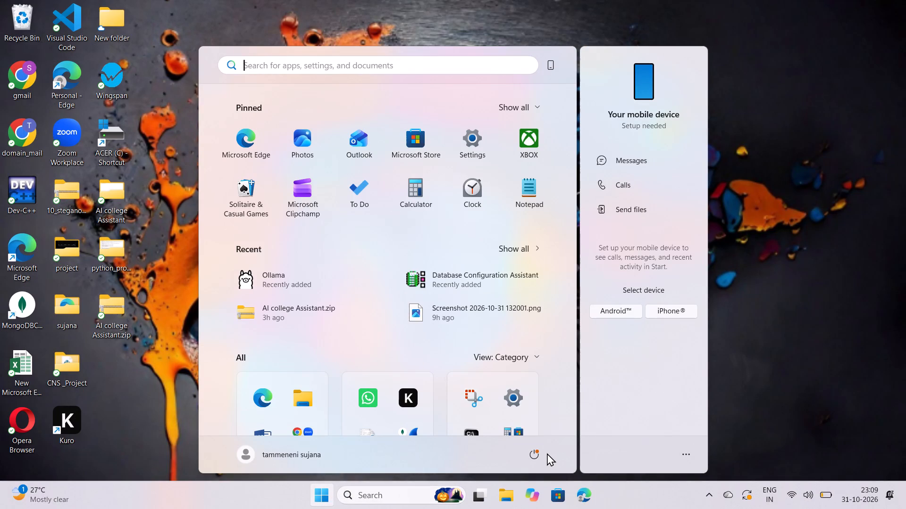
{"action": "left_click_drag", "start_coordinate": [547, 453], "coordinate": [536, 452]}
{"action": "left_click", "coordinate": [536, 452]}
{"action": "left_click", "coordinate": [518, 393]}
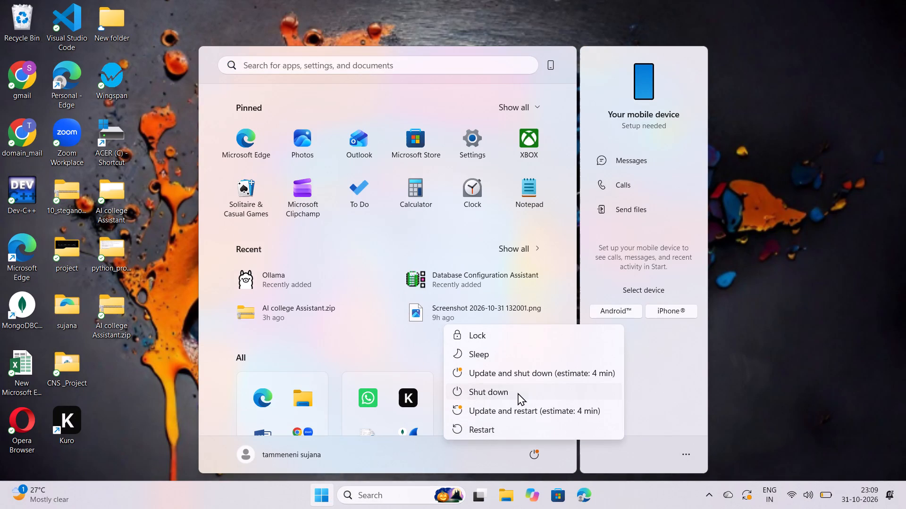